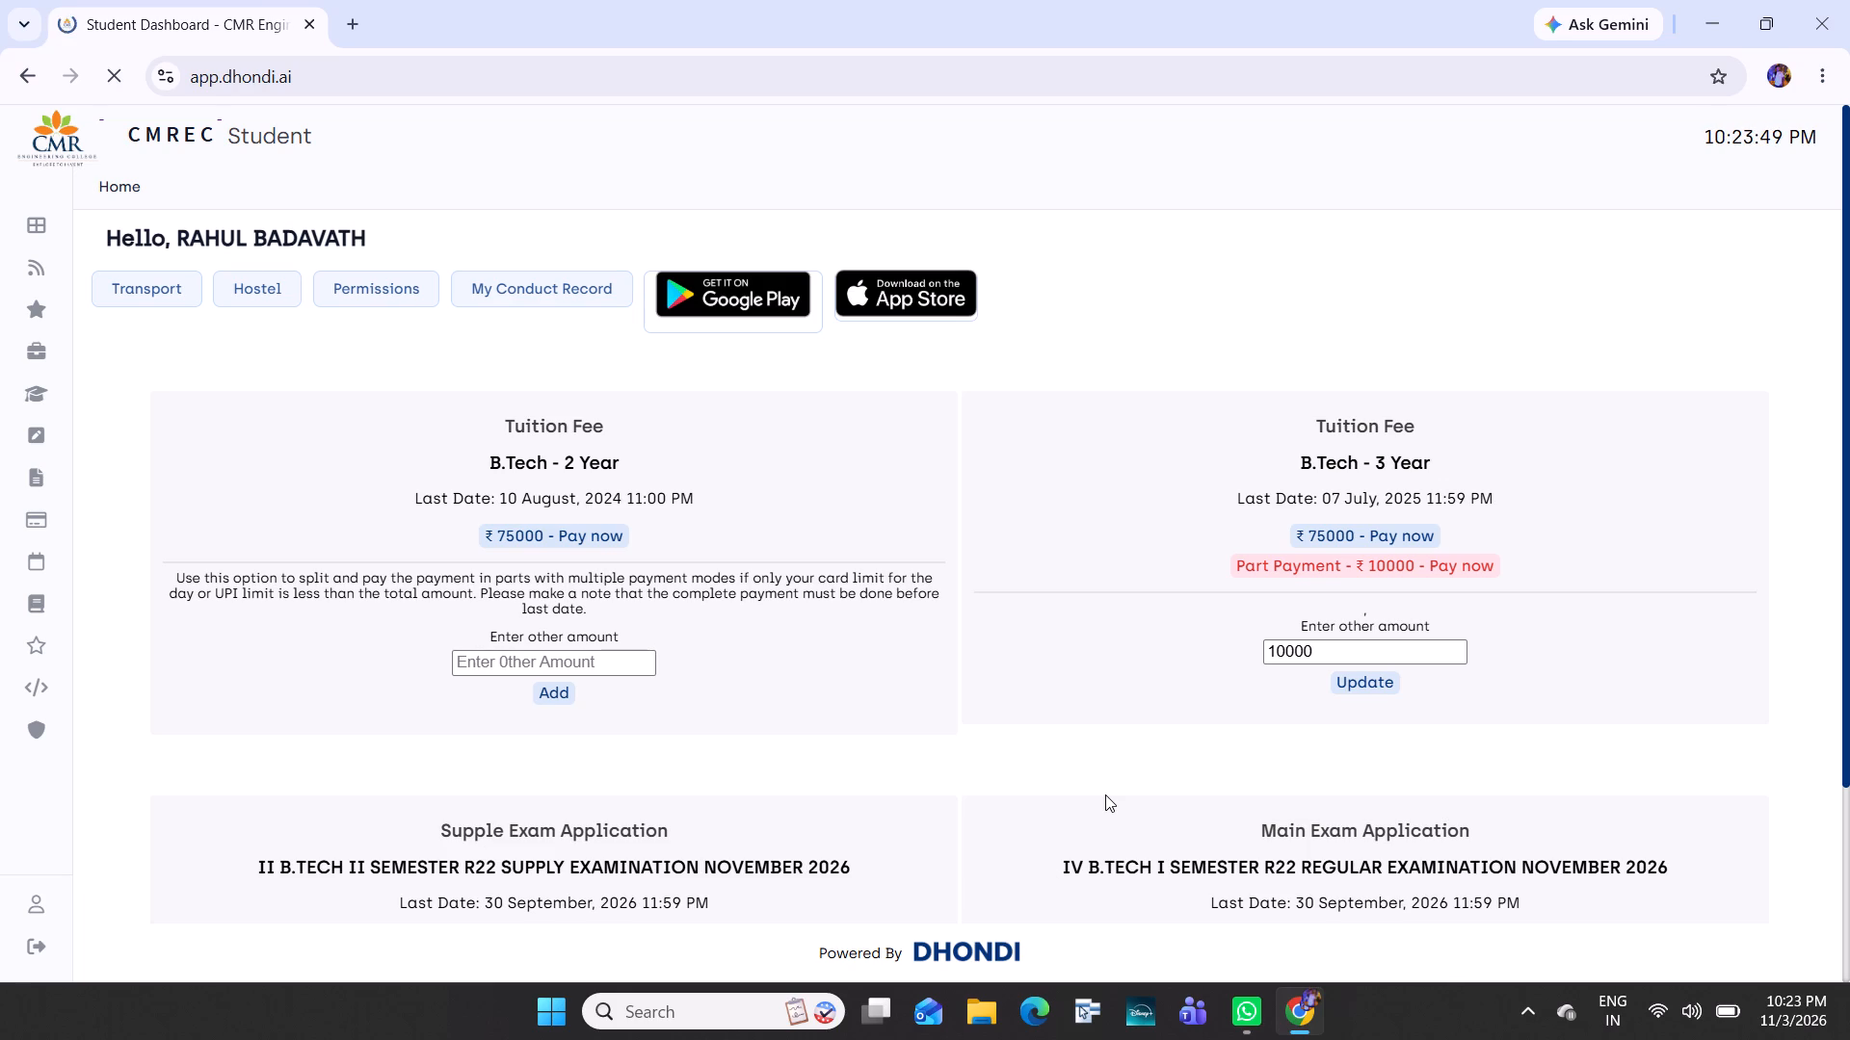
Clear the other amount for the B.Tech - 3 Year tuition fee and submit the update.
{"action": "left_click", "coordinate": [1350, 653]}
{"action": "key", "text": "BackSpace"}
{"action": "key", "text": "BackSpace"}
{"action": "key", "text": "BackSpace"}
{"action": "key", "text": "BackSpace"}
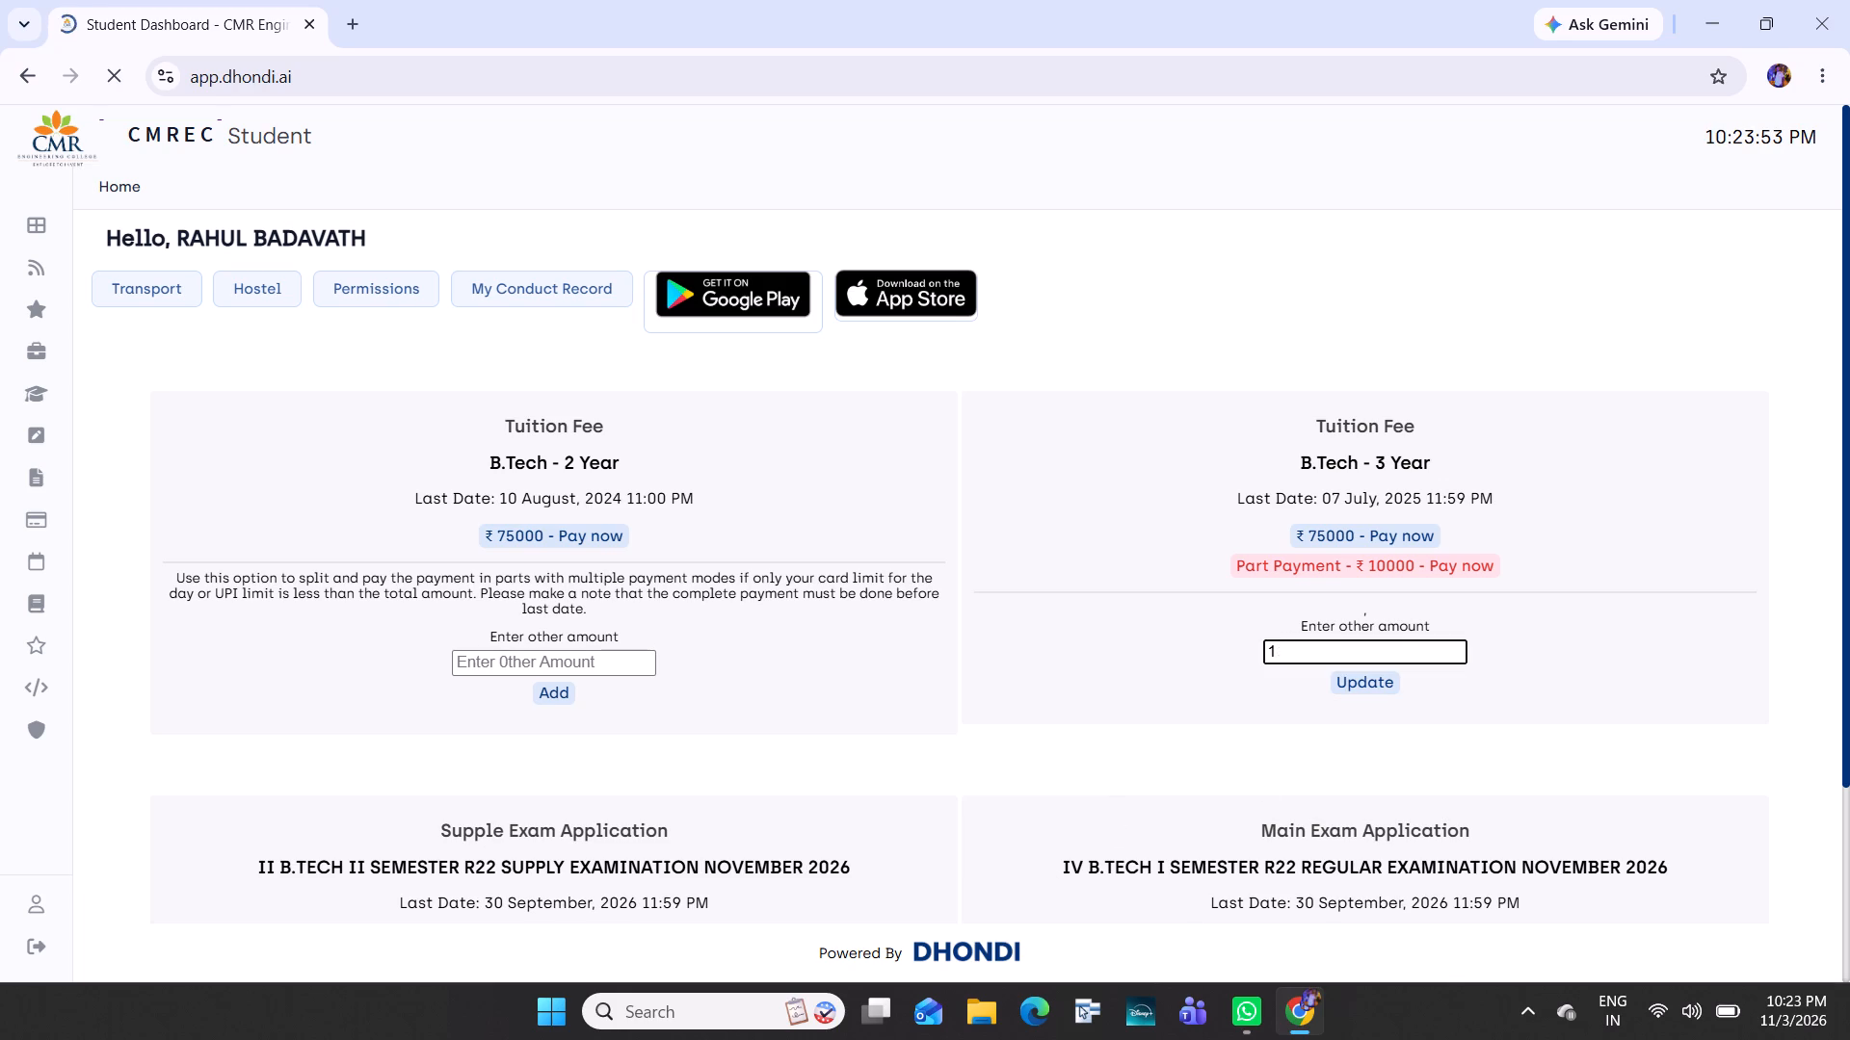
{"action": "key", "text": "BackSpace"}
{"action": "left_click", "coordinate": [1363, 677]}
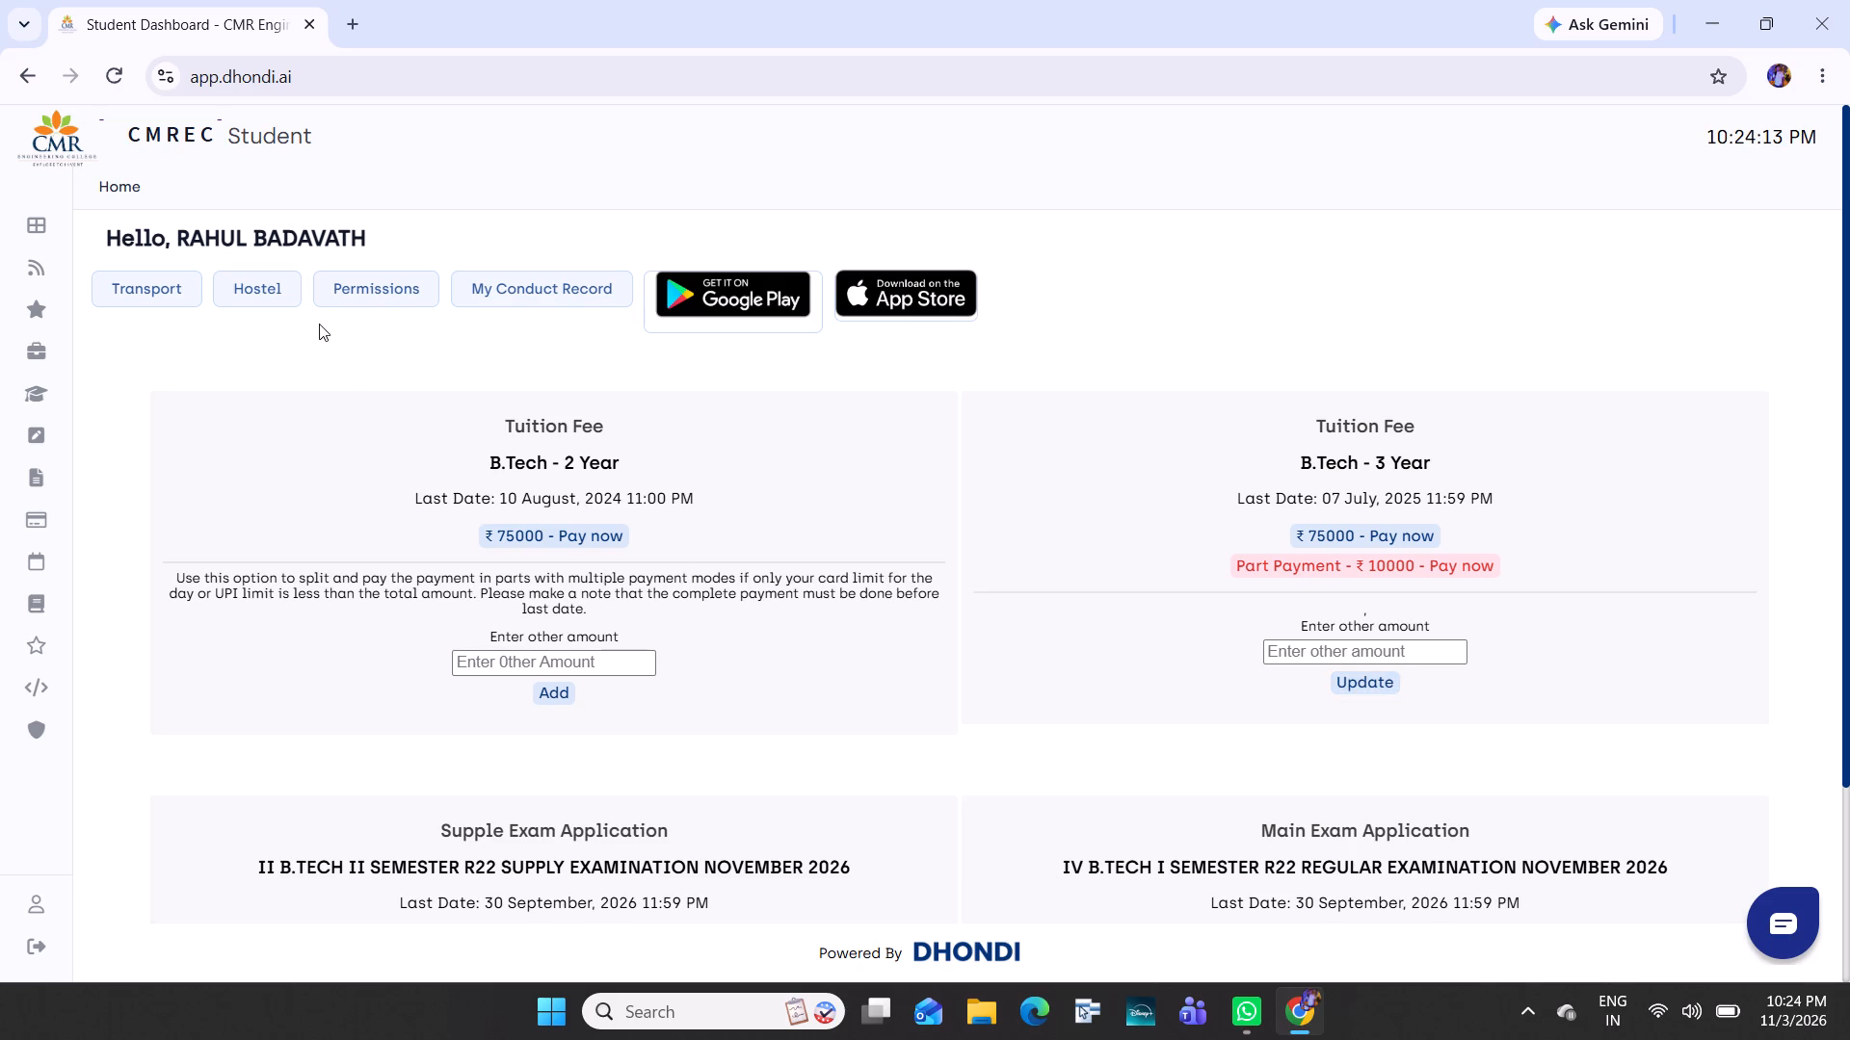
Open the Placements page to check the eligible drives.
{"action": "left_click", "coordinate": [36, 343]}
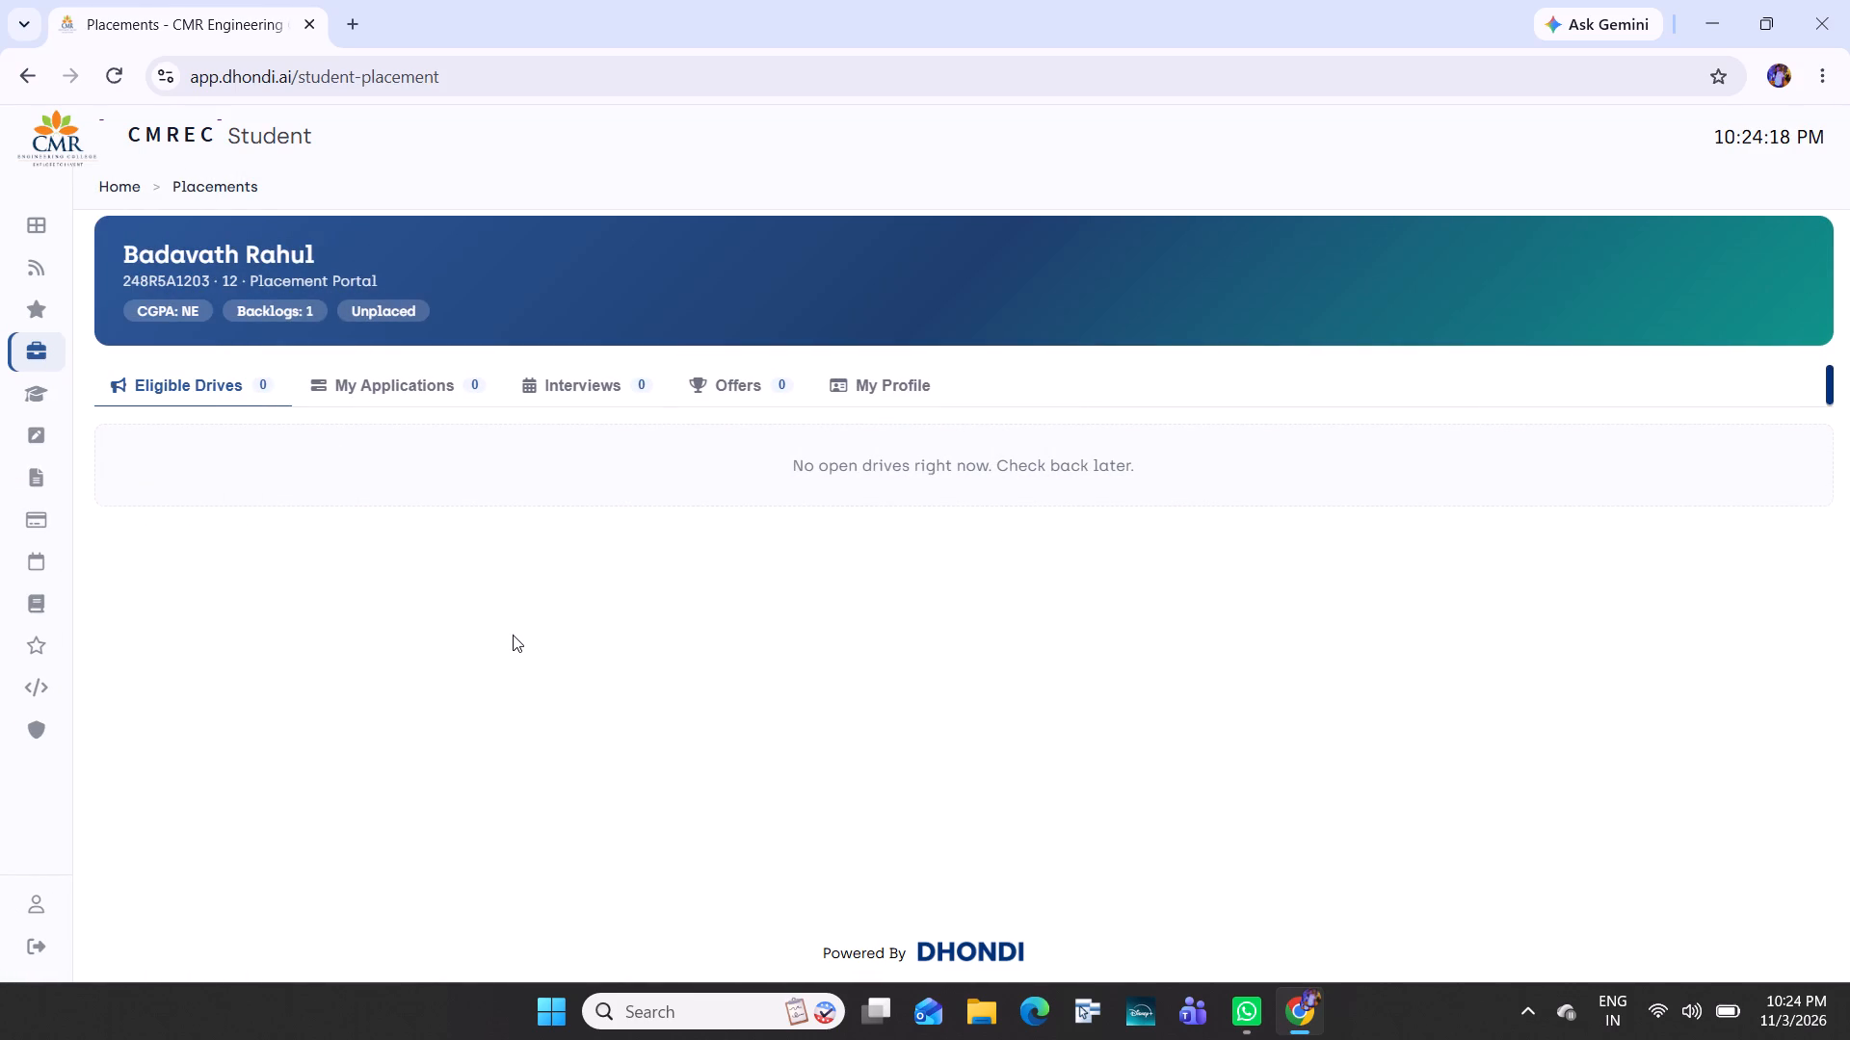
{"action": "left_click", "coordinate": [513, 635]}
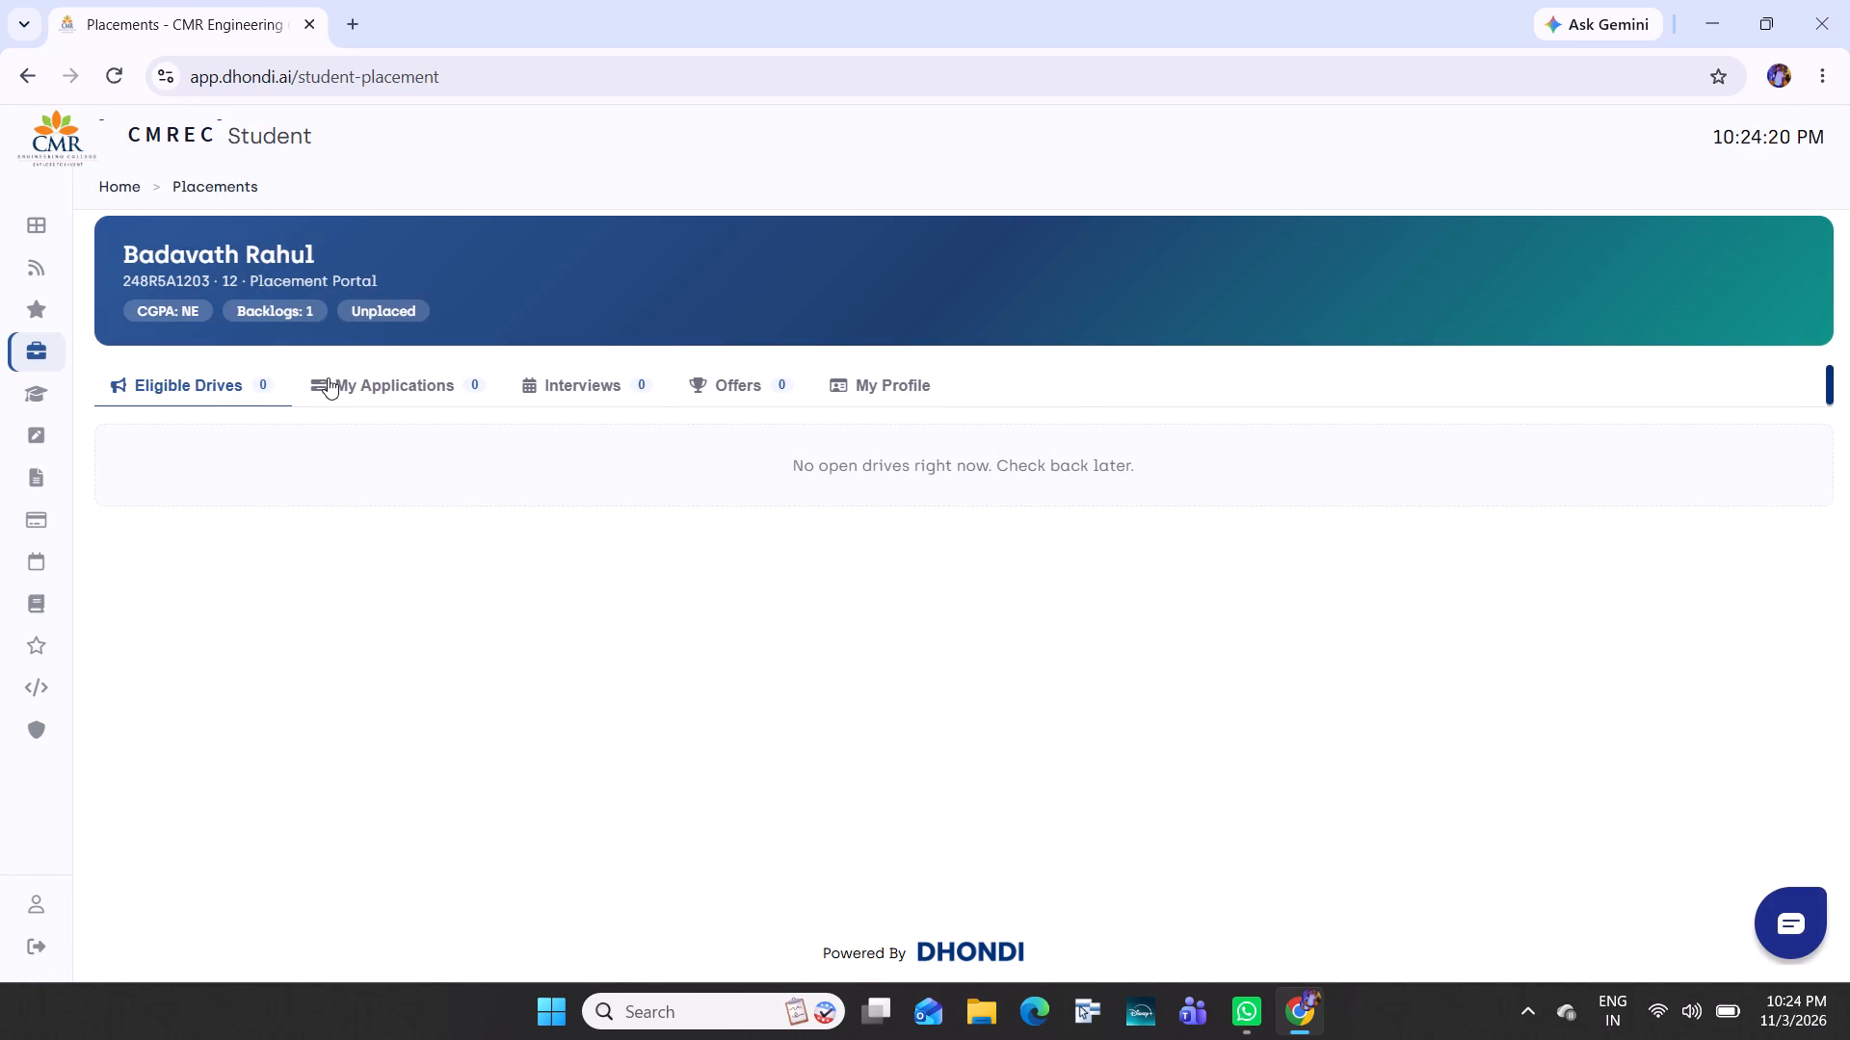
Open the IV B.TECH I SEM R22 MID II exam from the mid examinations and review its assignments and schedule.
{"action": "left_click", "coordinate": [49, 473]}
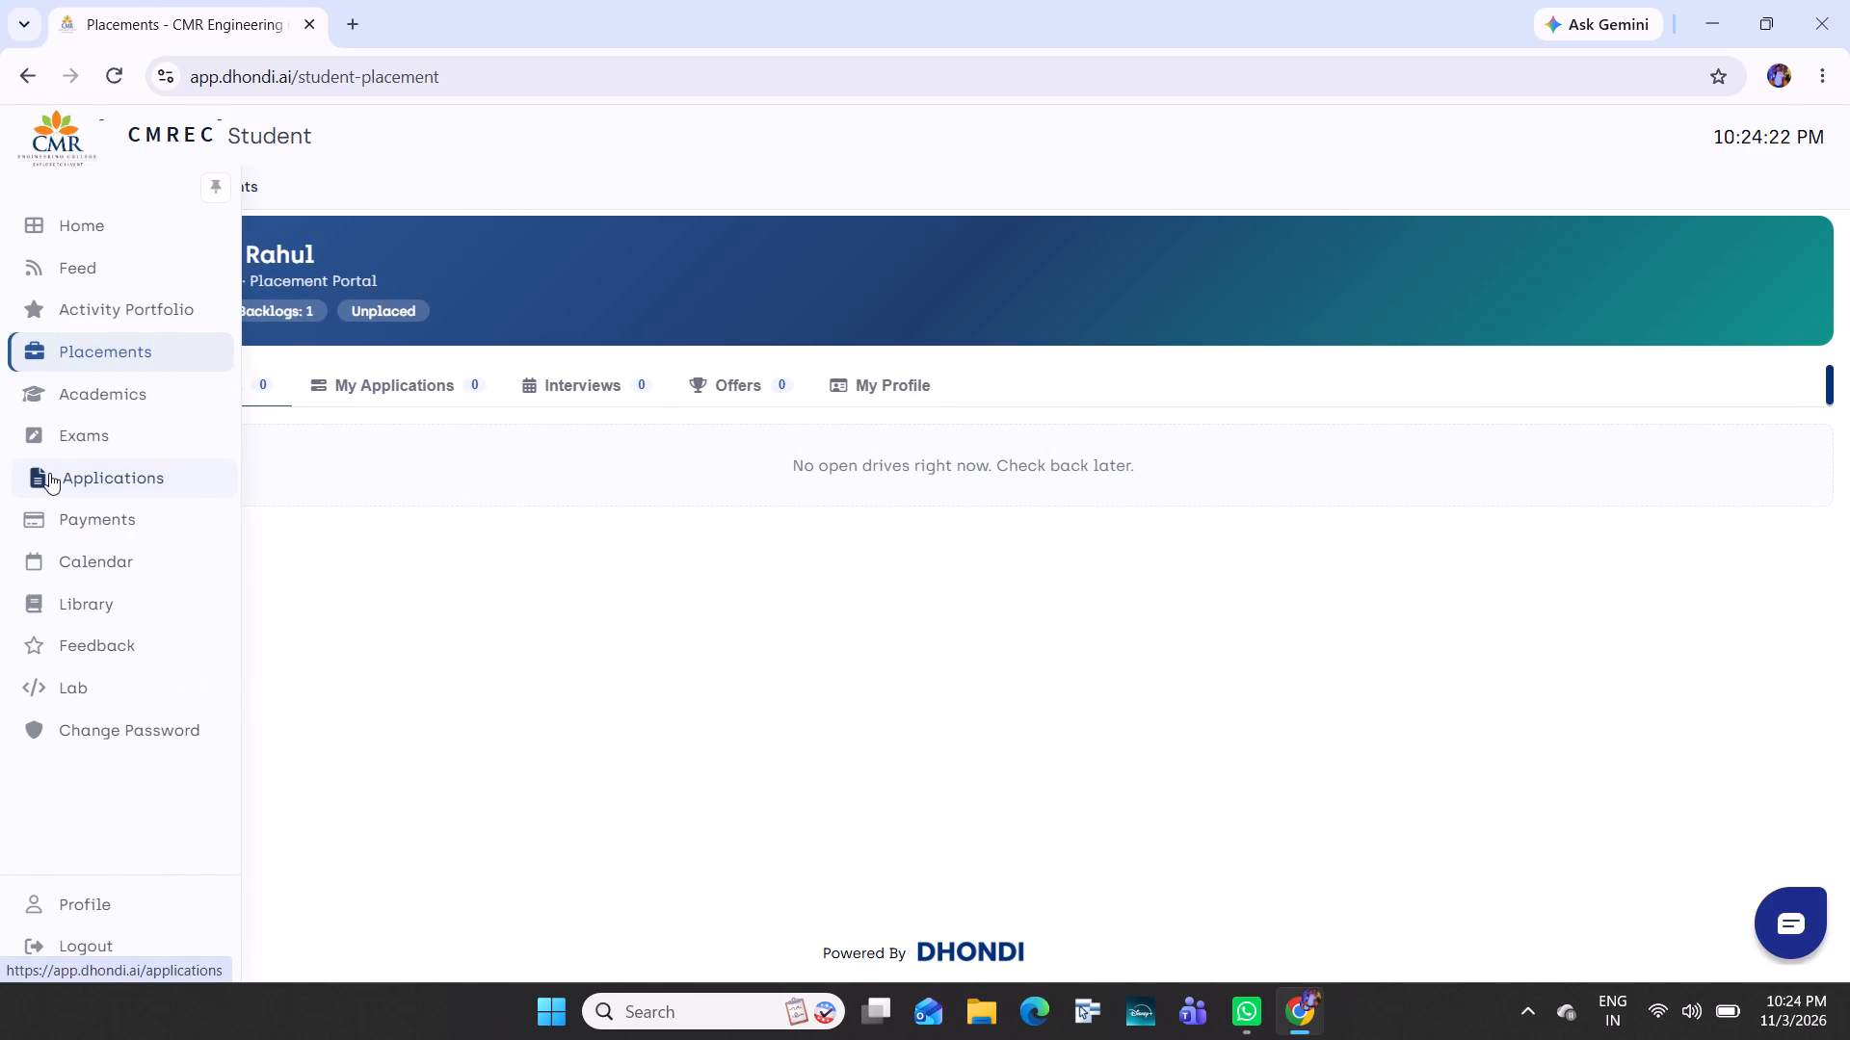
{"action": "left_click", "coordinate": [75, 438]}
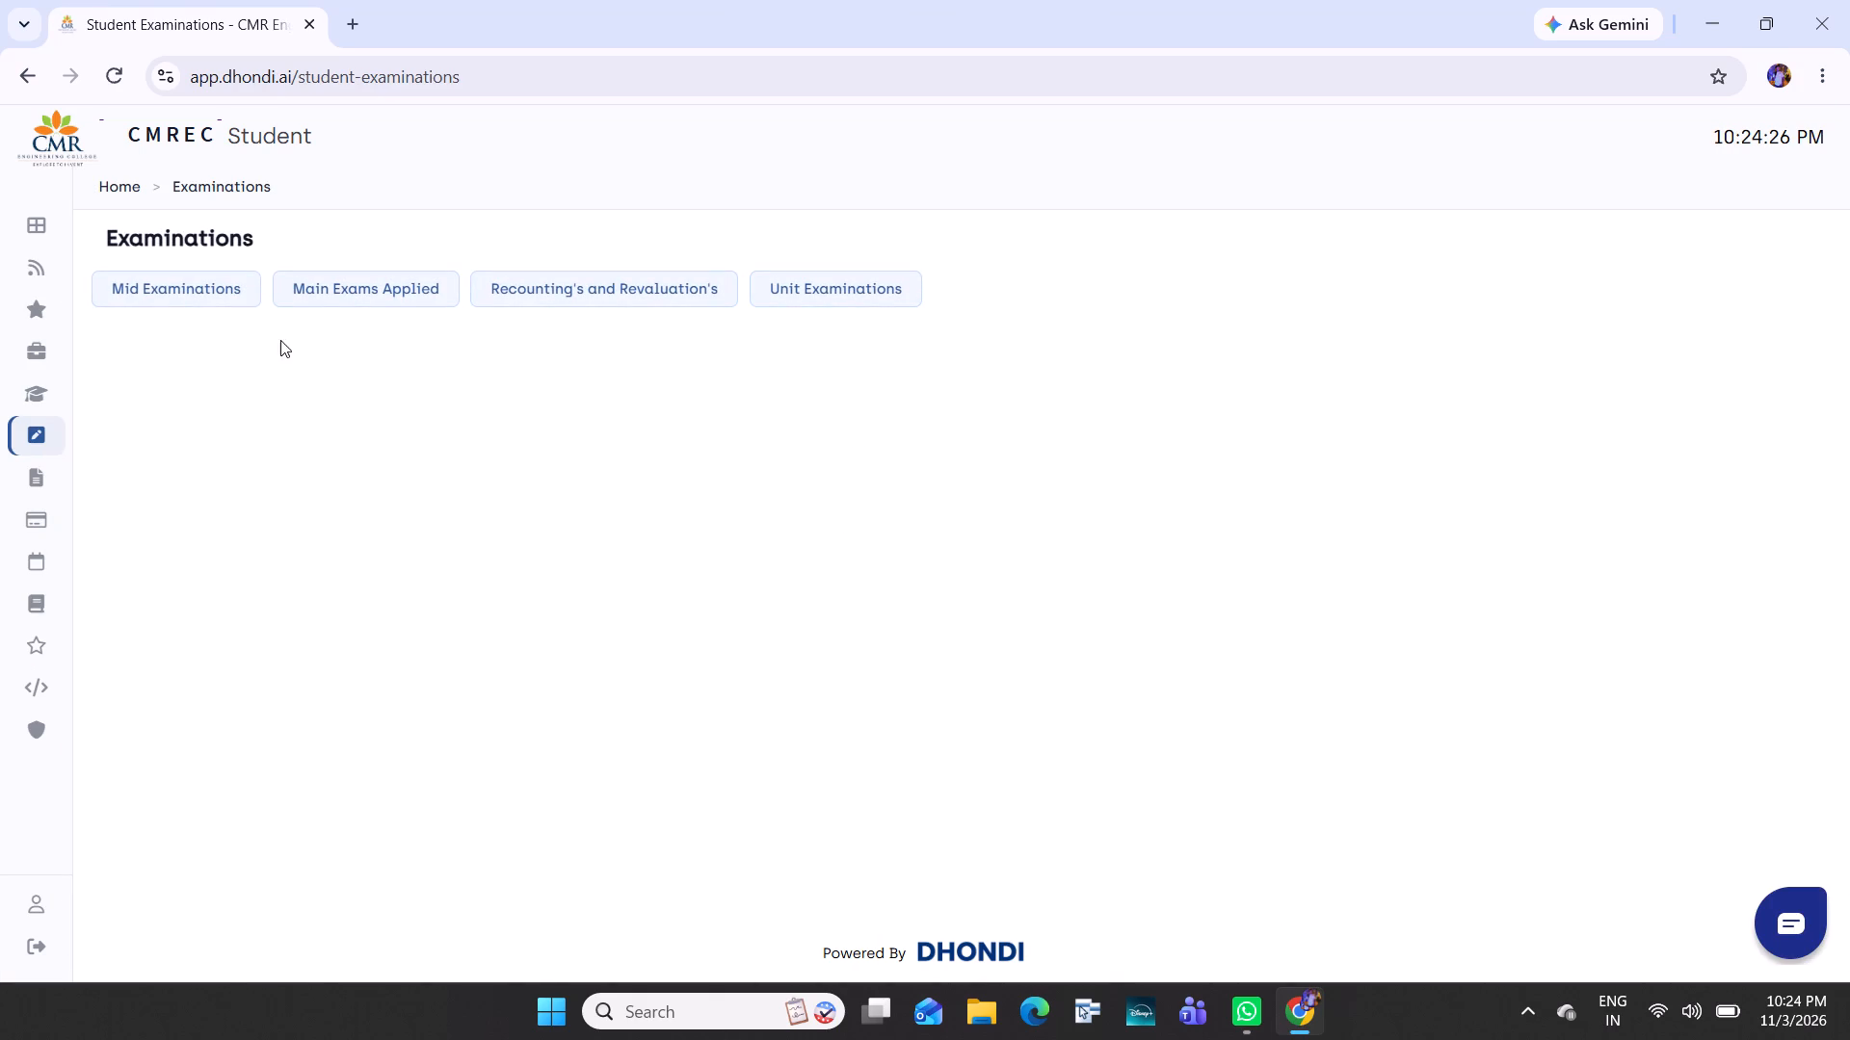
{"action": "left_click", "coordinate": [213, 304]}
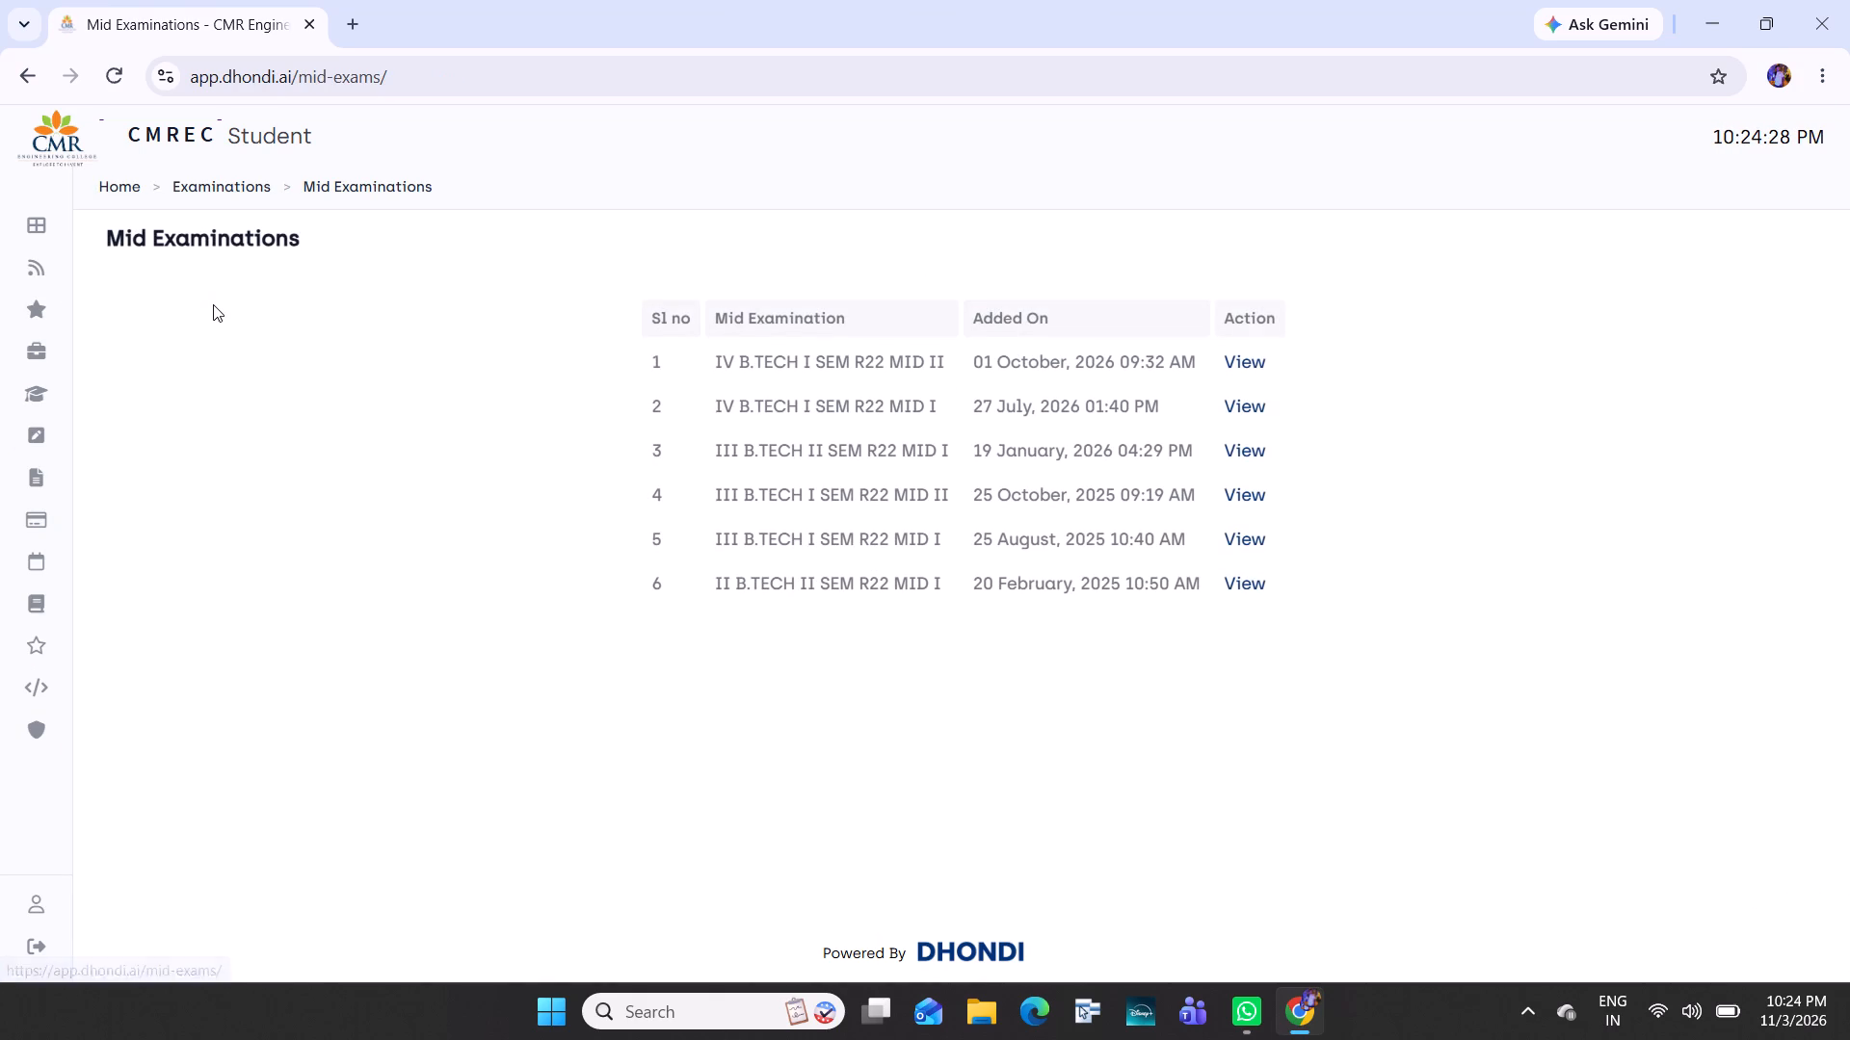
{"action": "left_click", "coordinate": [1249, 366]}
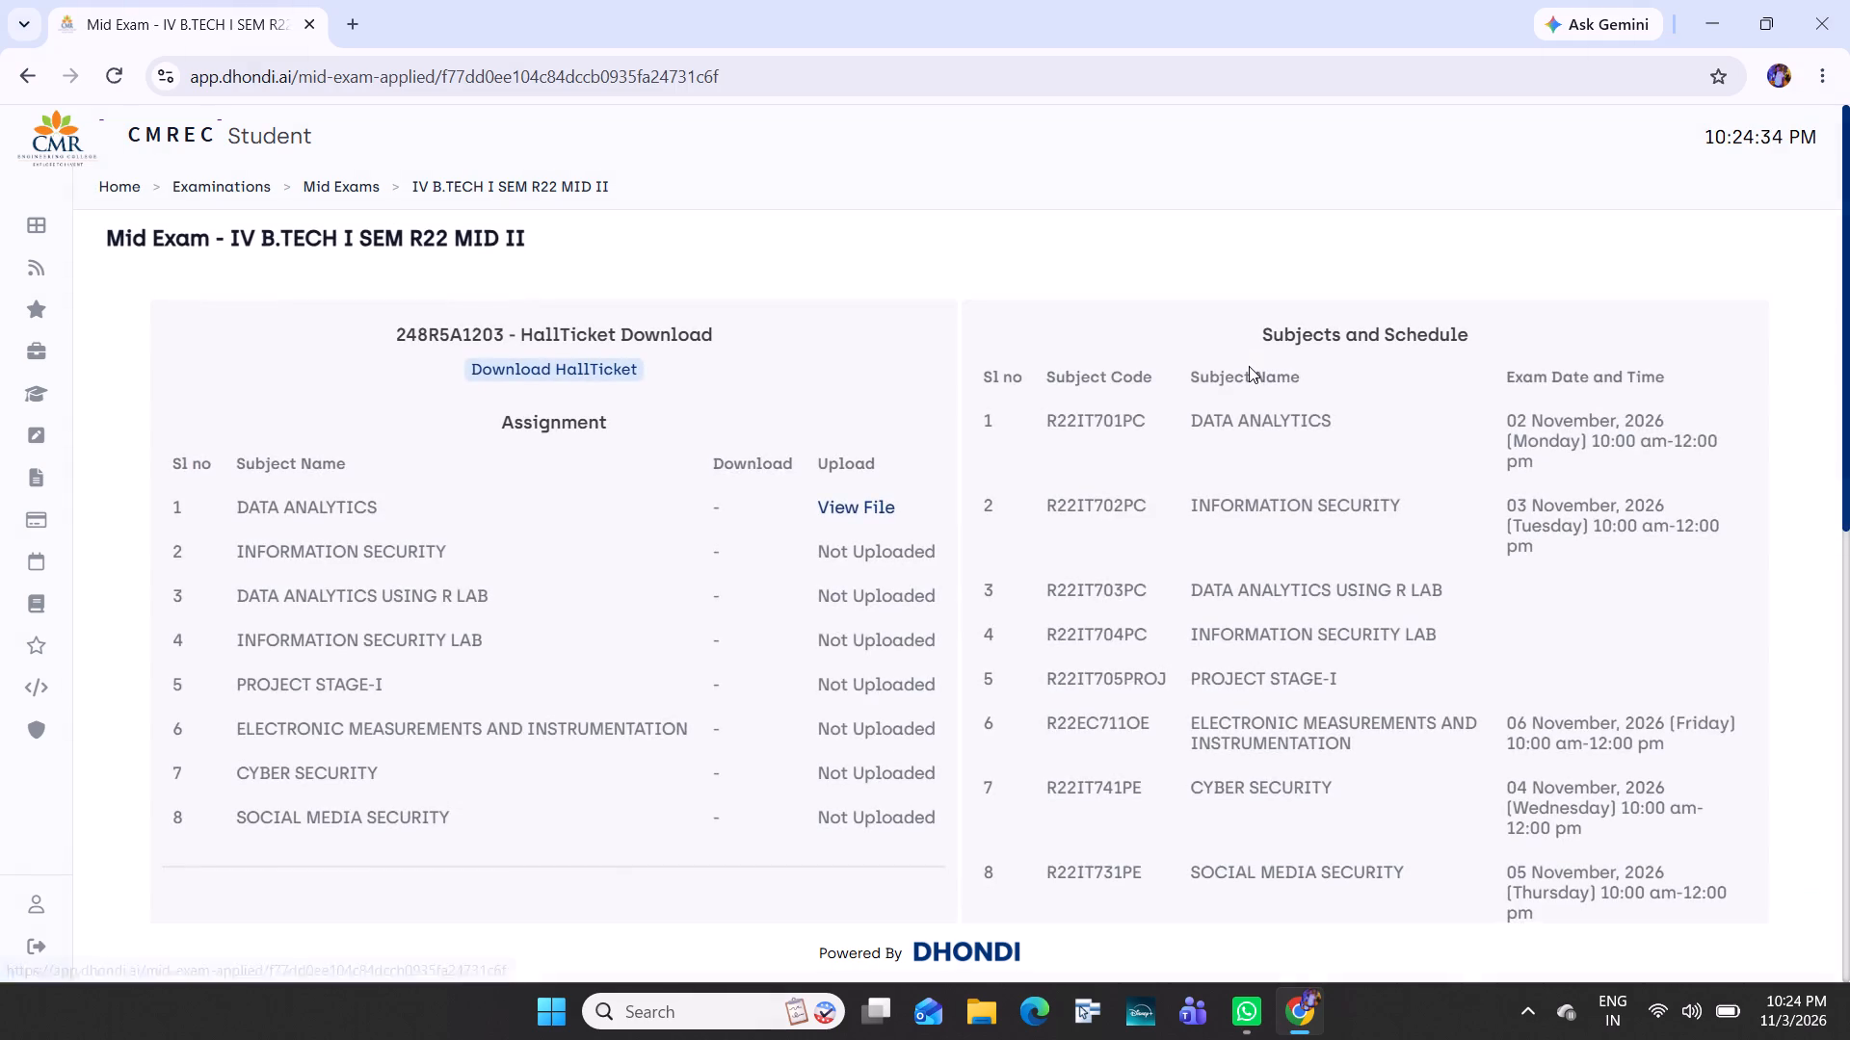
{"action": "scroll", "coordinate": [1089, 605], "scroll_direction": "down", "scroll_amount": 3}
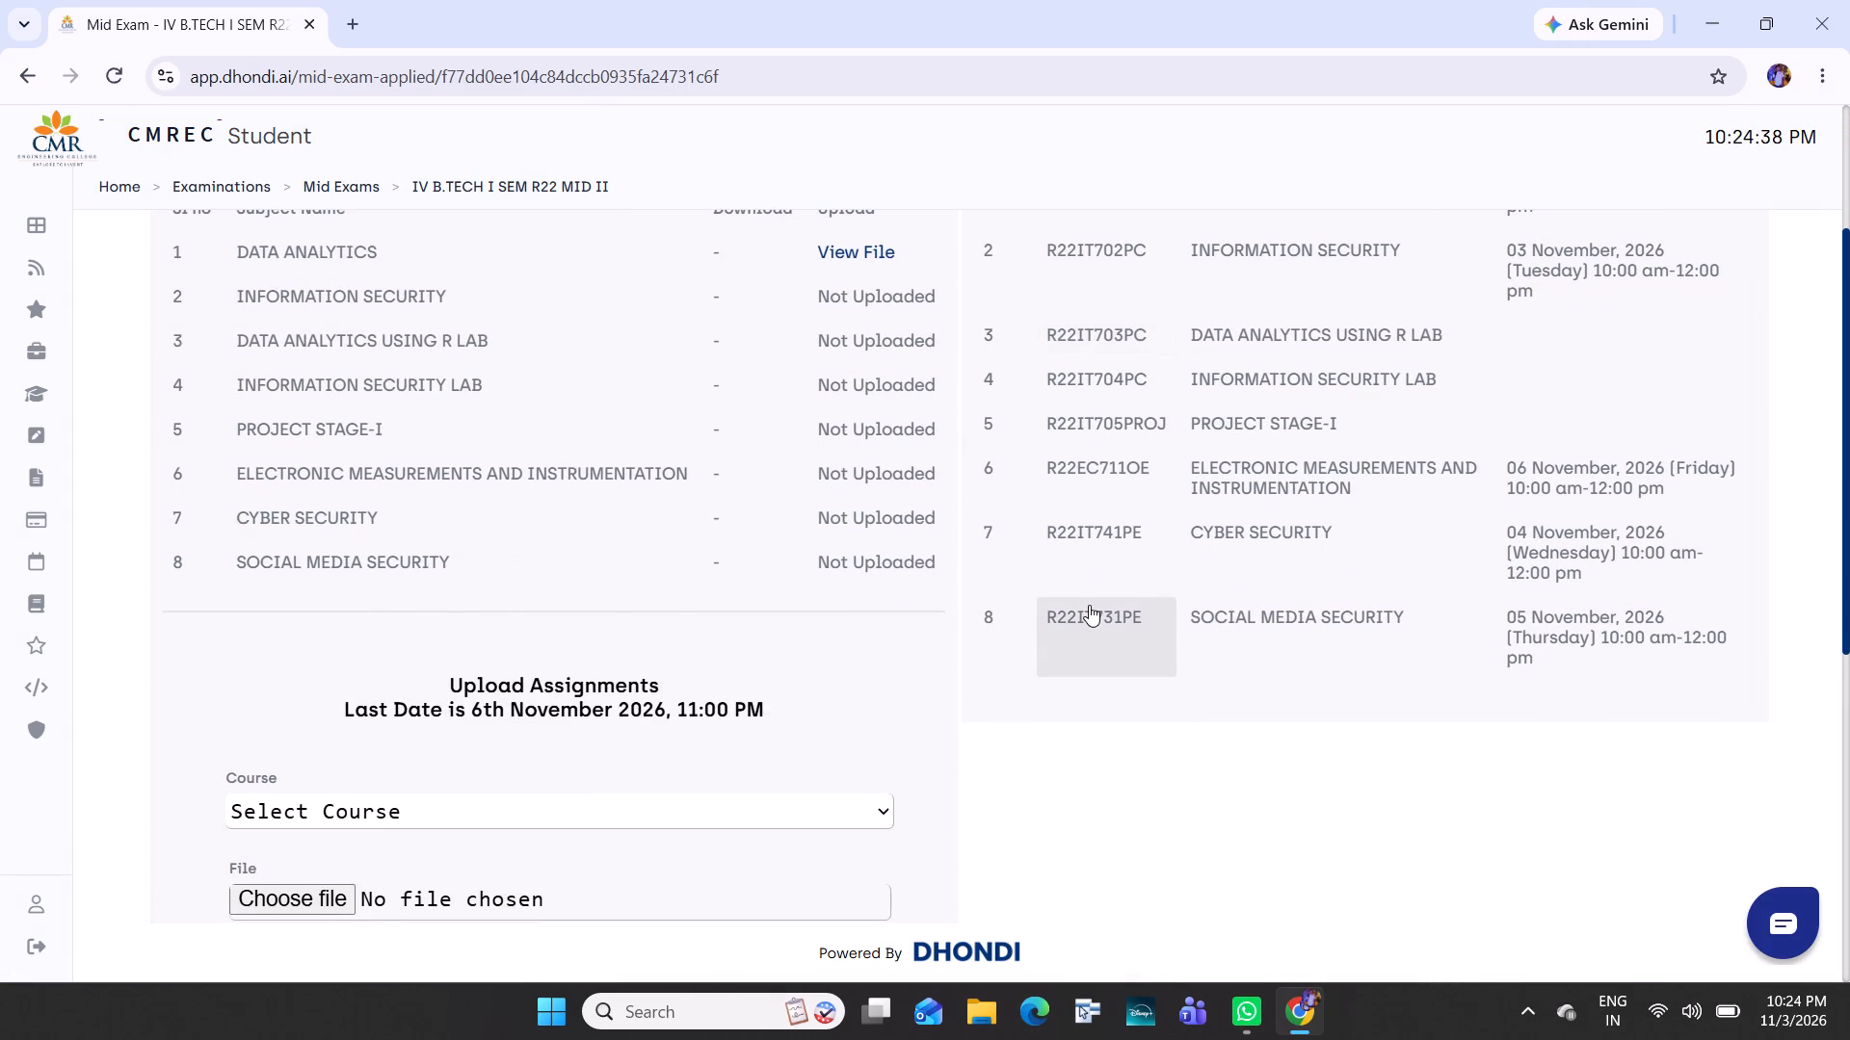
{"action": "scroll", "coordinate": [1089, 605], "scroll_direction": "up", "scroll_amount": 1}
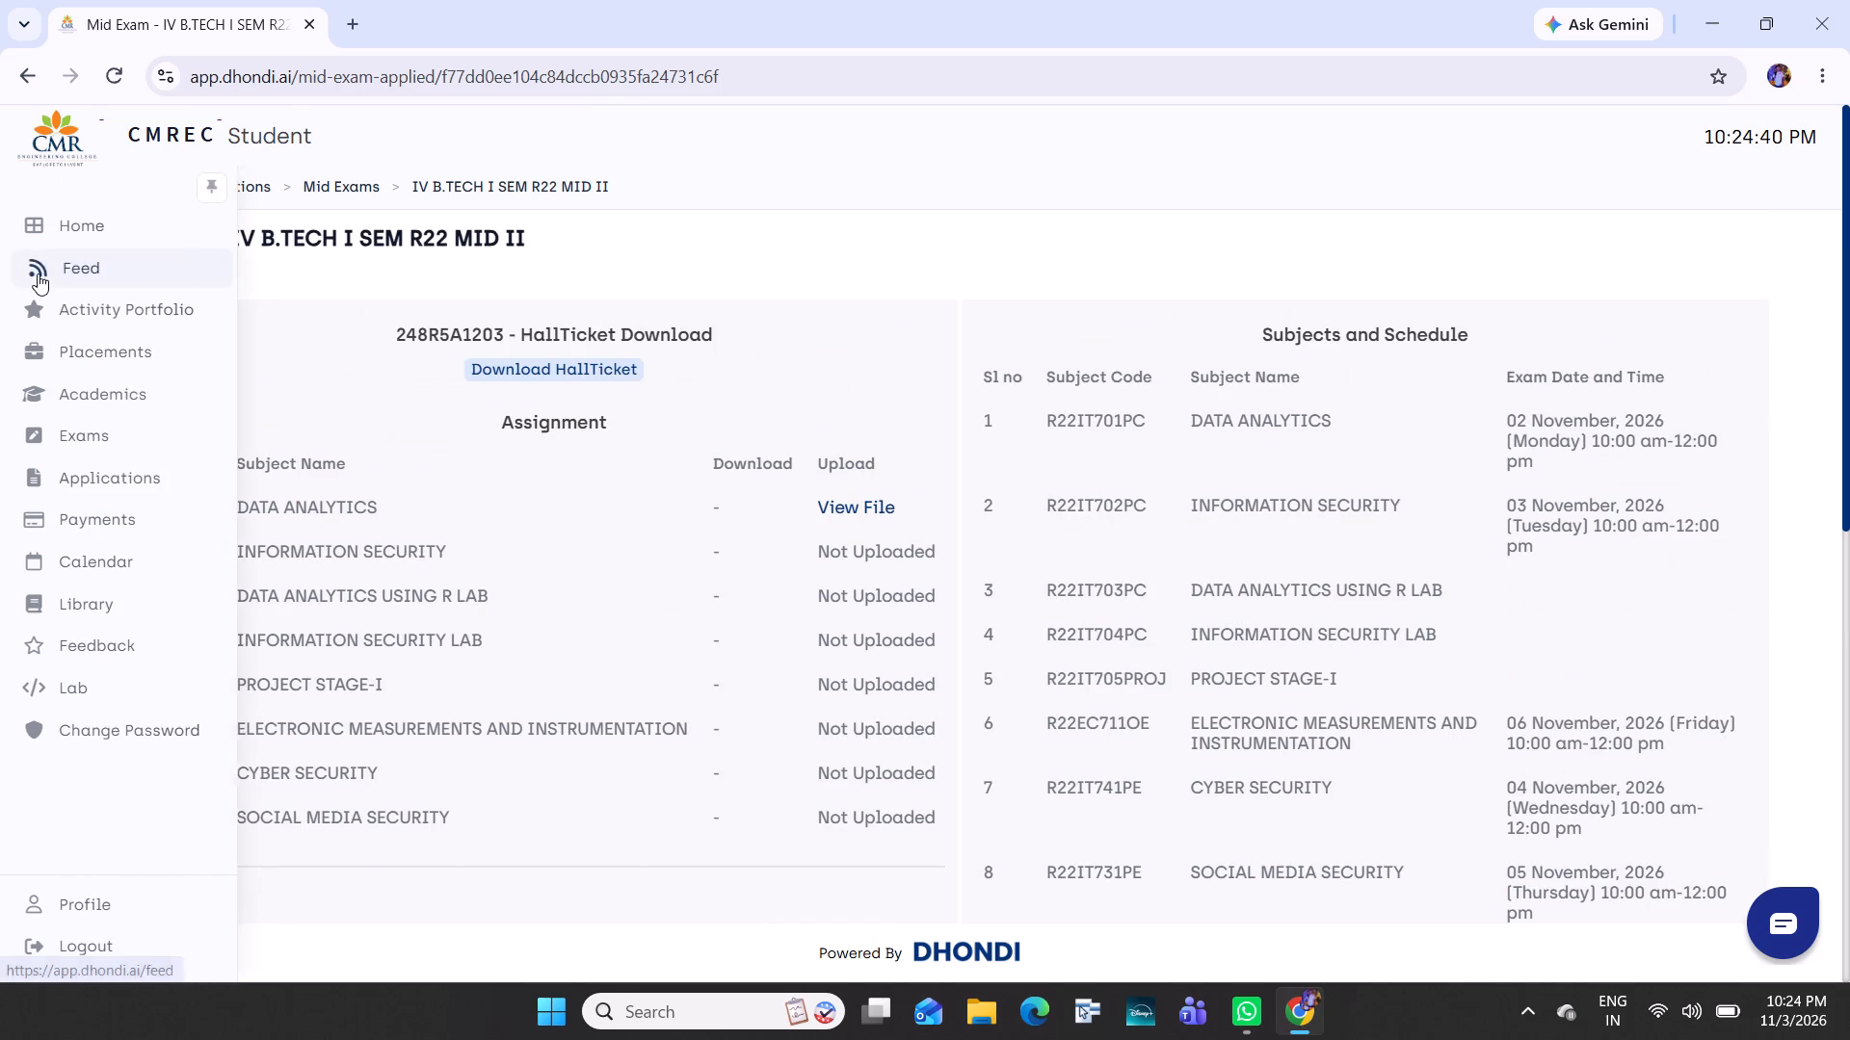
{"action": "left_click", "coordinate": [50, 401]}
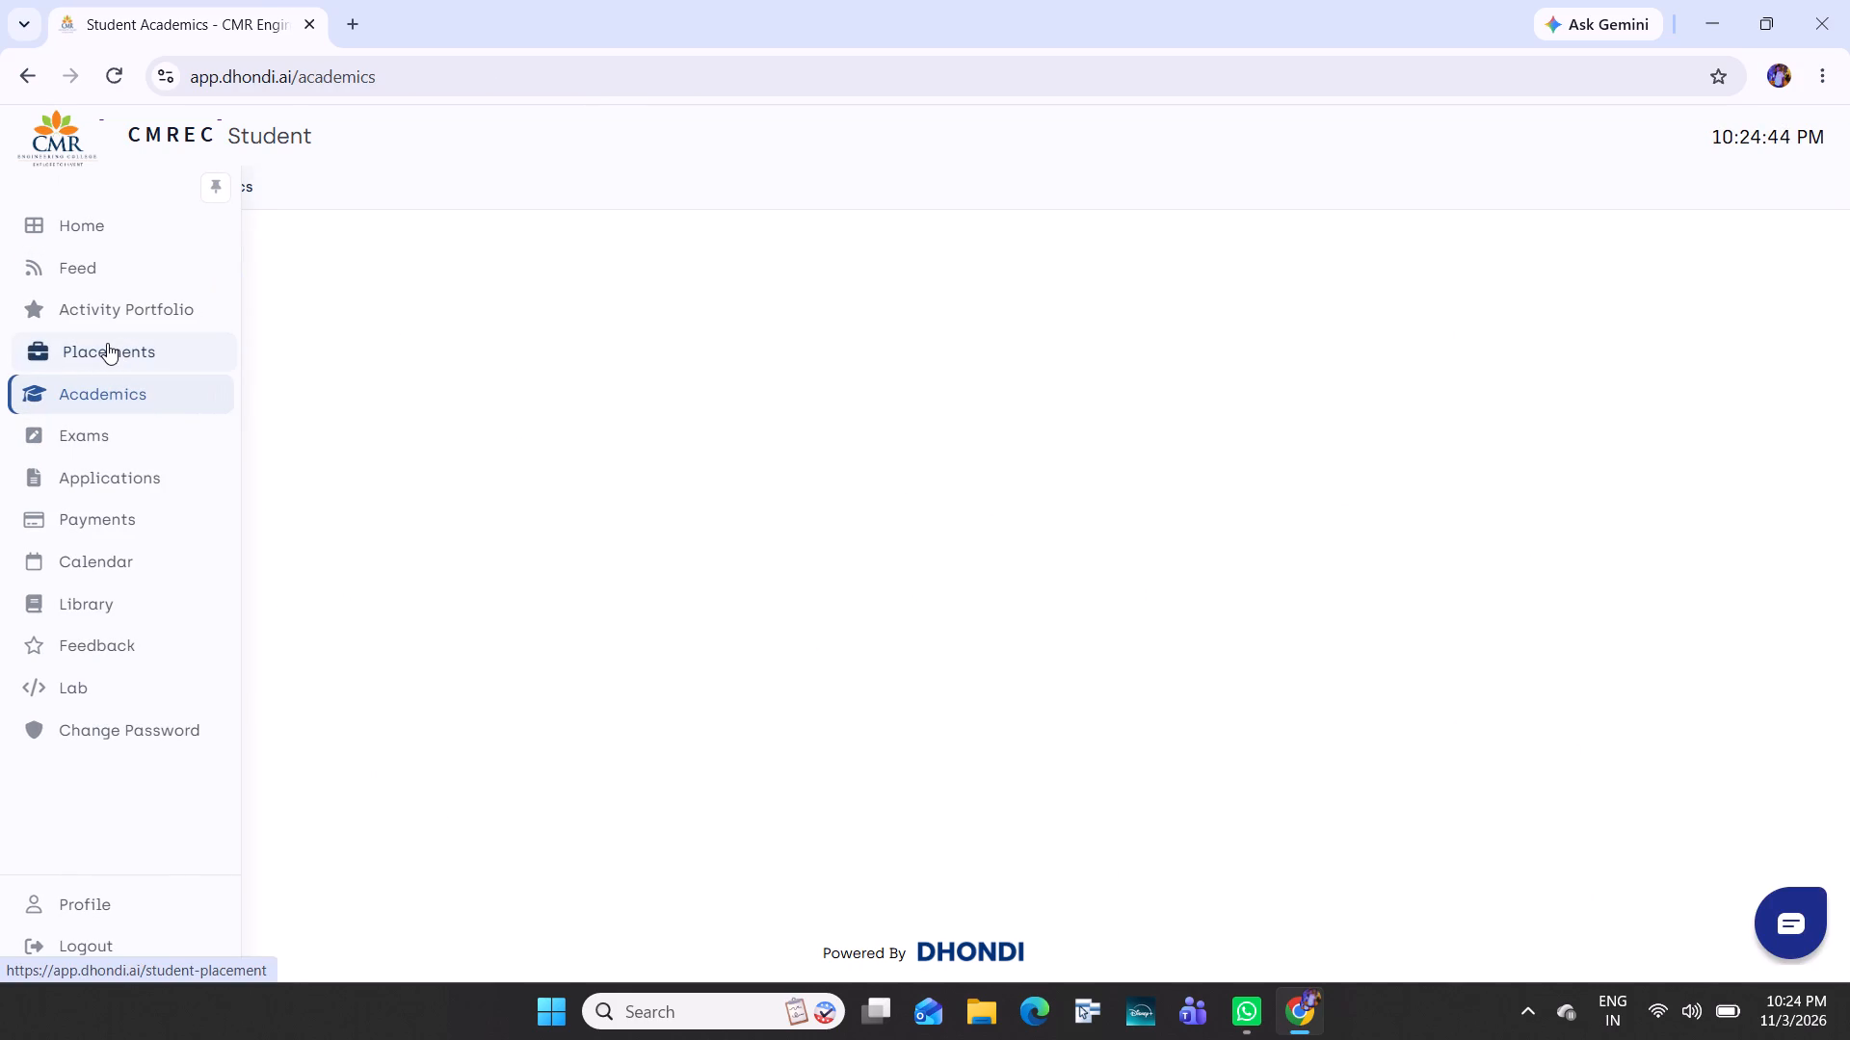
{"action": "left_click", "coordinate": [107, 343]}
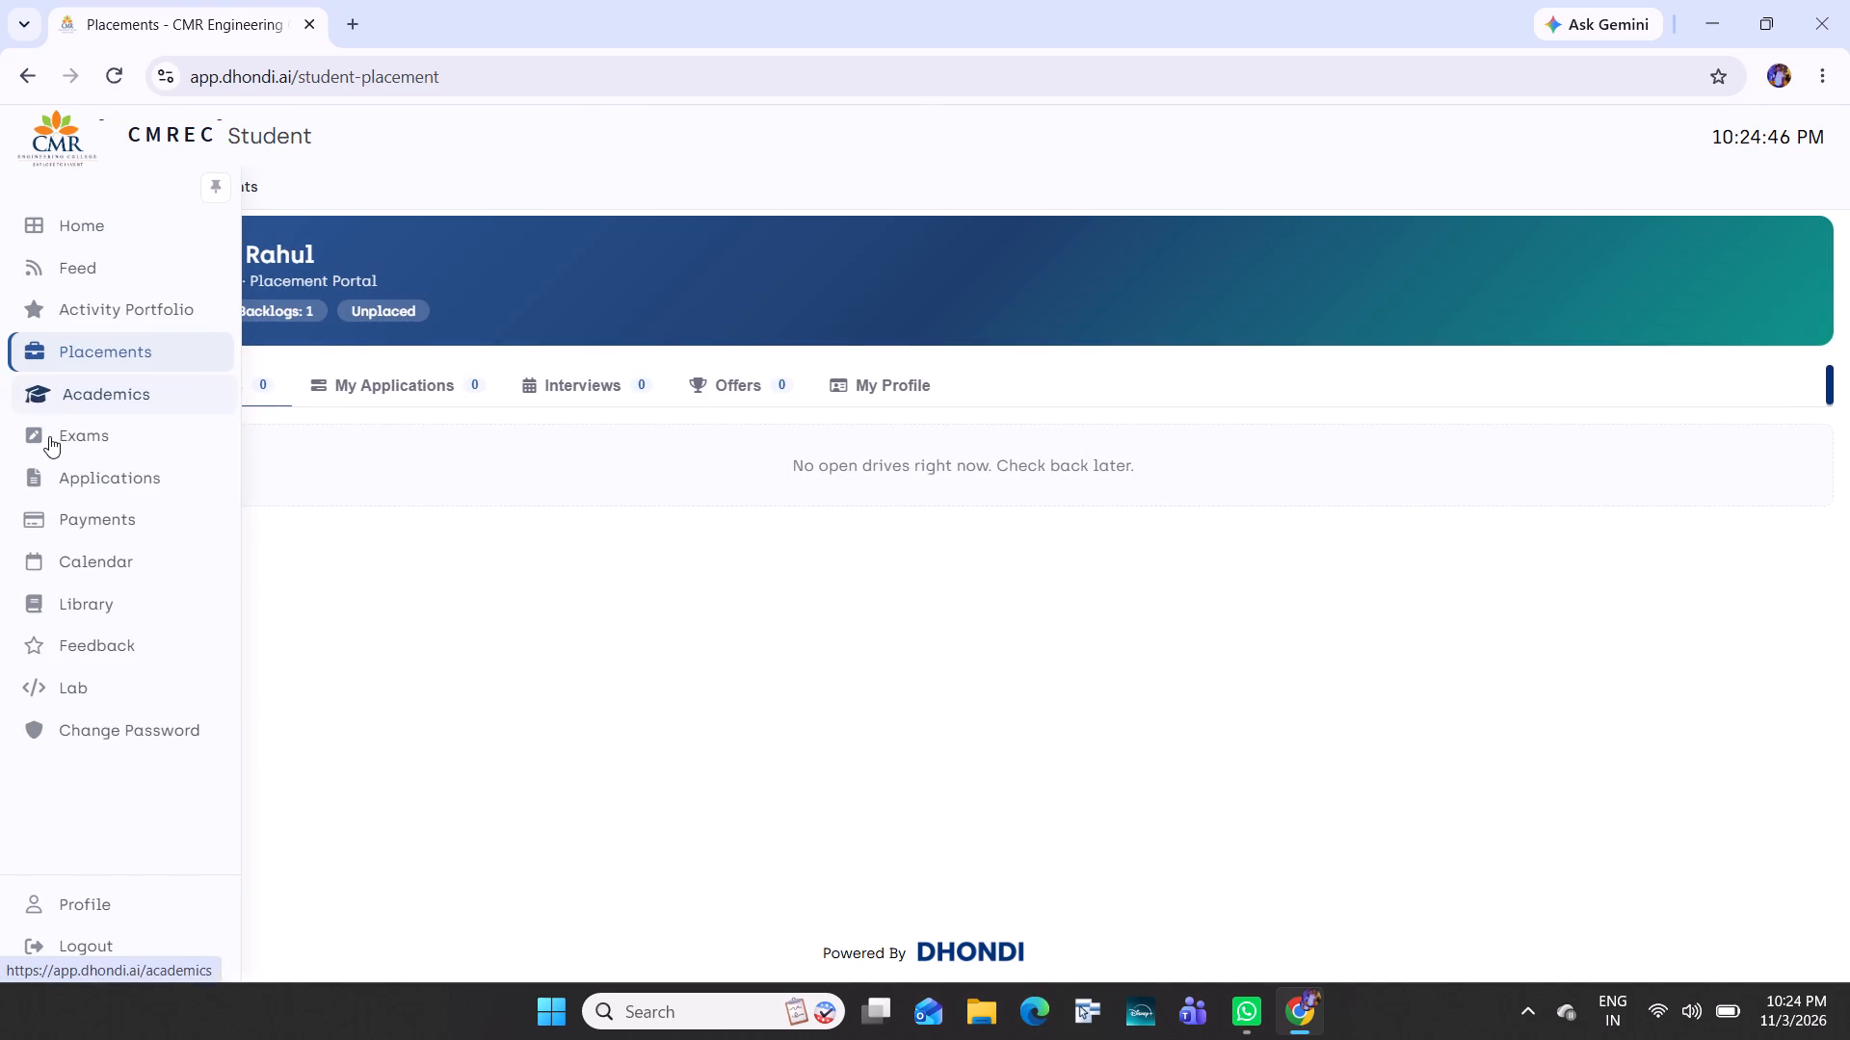
View the applied IV B.TECH I SEMESTER R22 REGULAR EXAMINATION NOVEMBER 2026 down to its lab project upload section.
{"action": "left_click", "coordinate": [49, 443]}
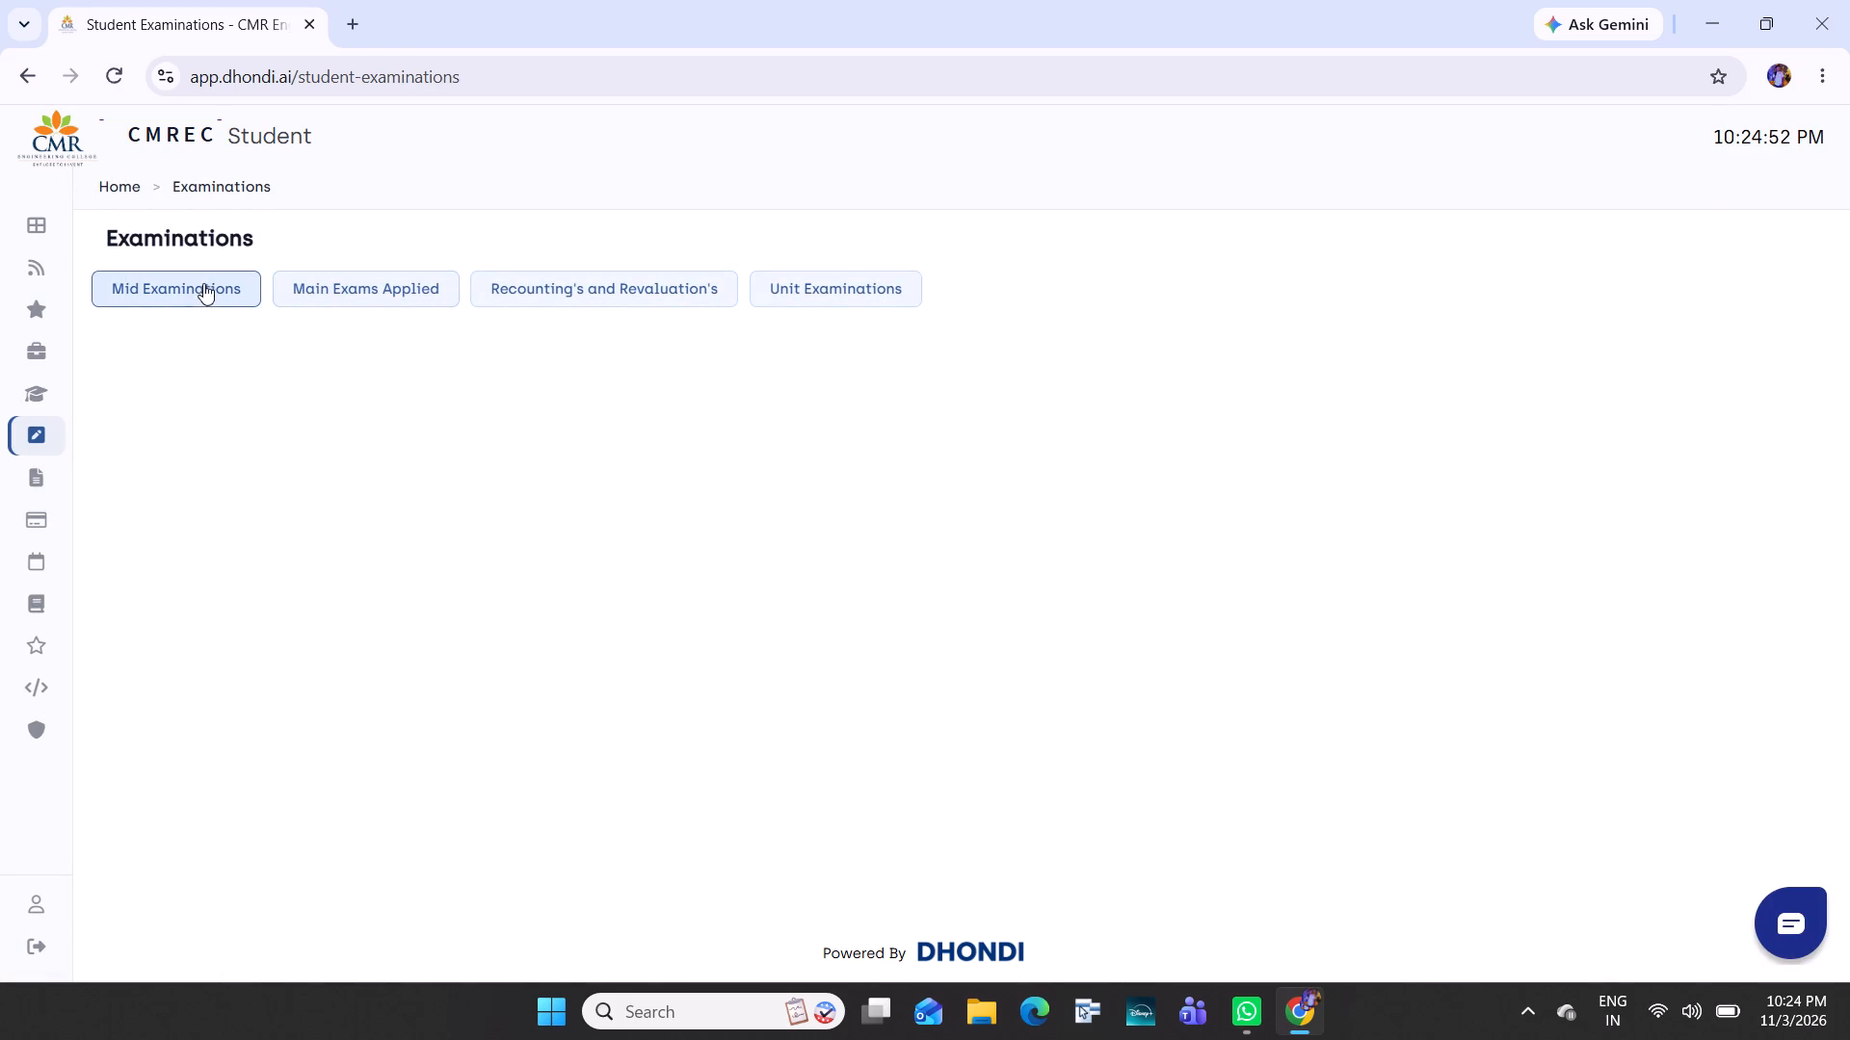
{"action": "left_click", "coordinate": [306, 282]}
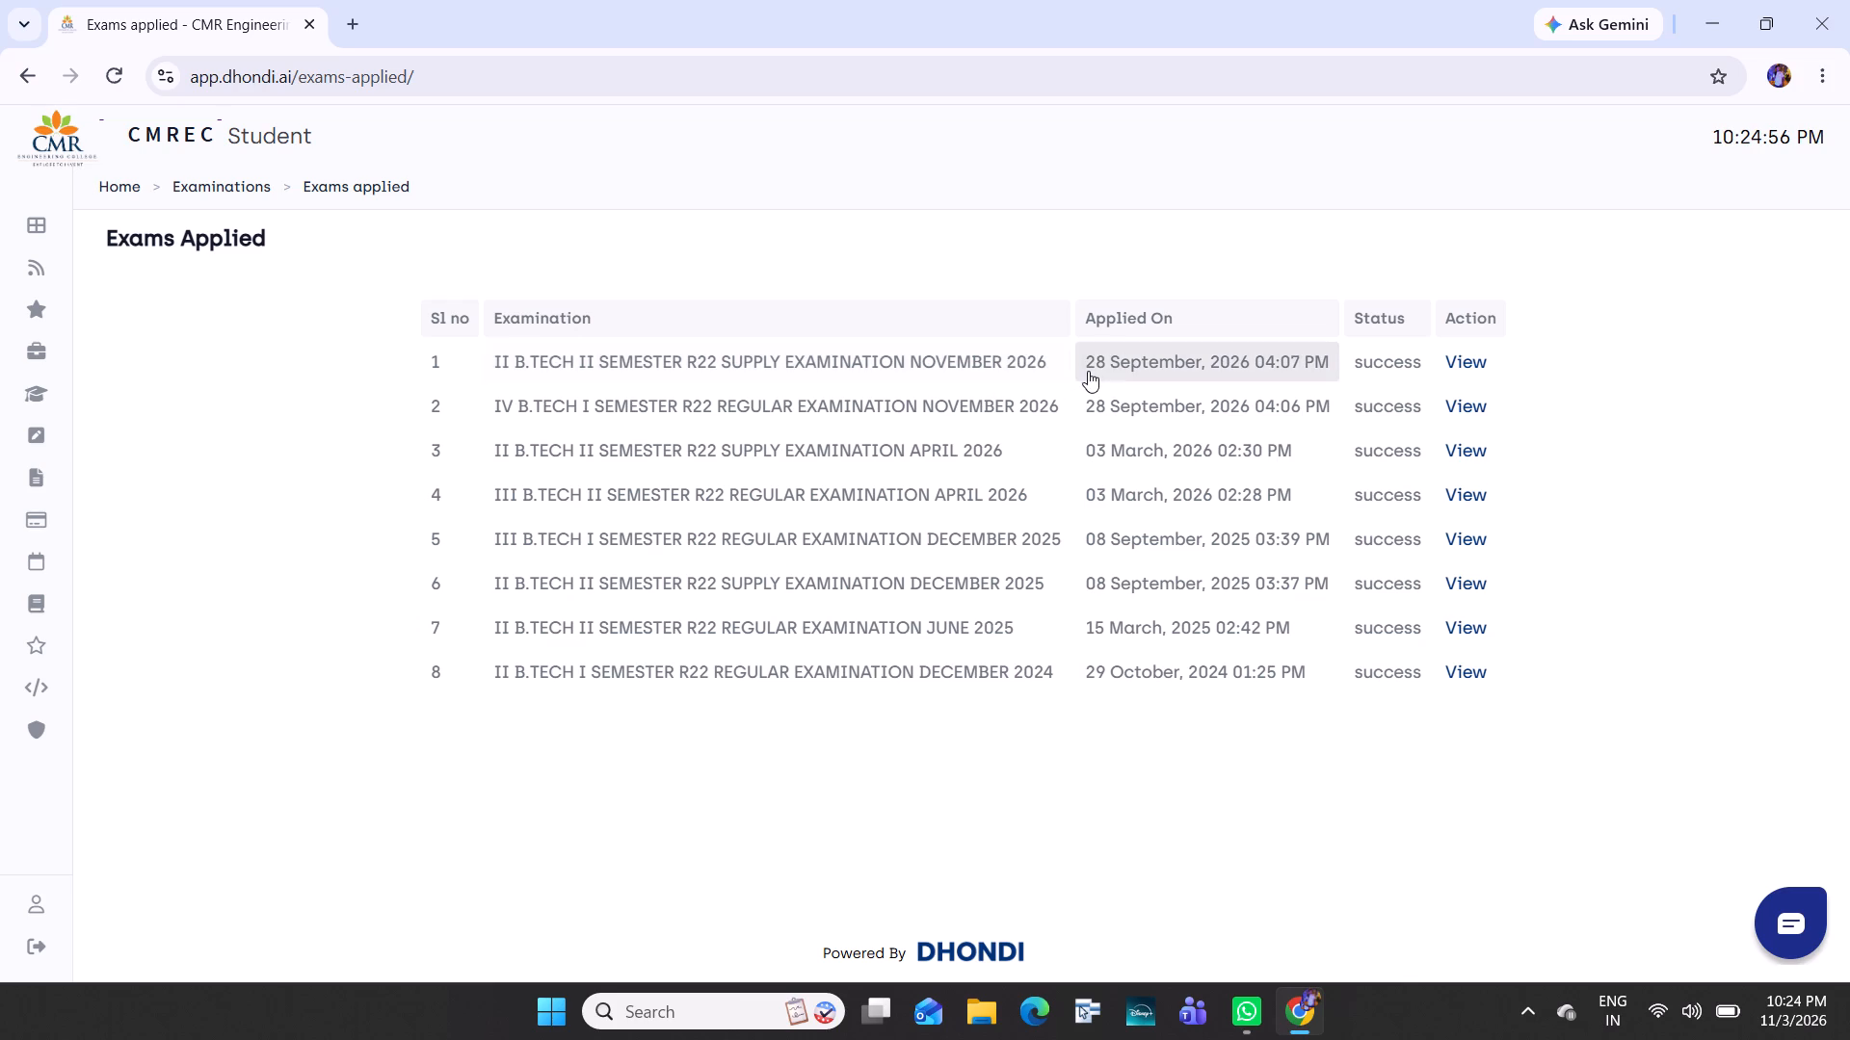
{"action": "left_click", "coordinate": [1451, 405]}
{"action": "scroll", "coordinate": [1101, 527], "scroll_direction": "left", "scroll_amount": 1}
{"action": "scroll", "coordinate": [1101, 527], "scroll_direction": "down", "scroll_amount": 4}
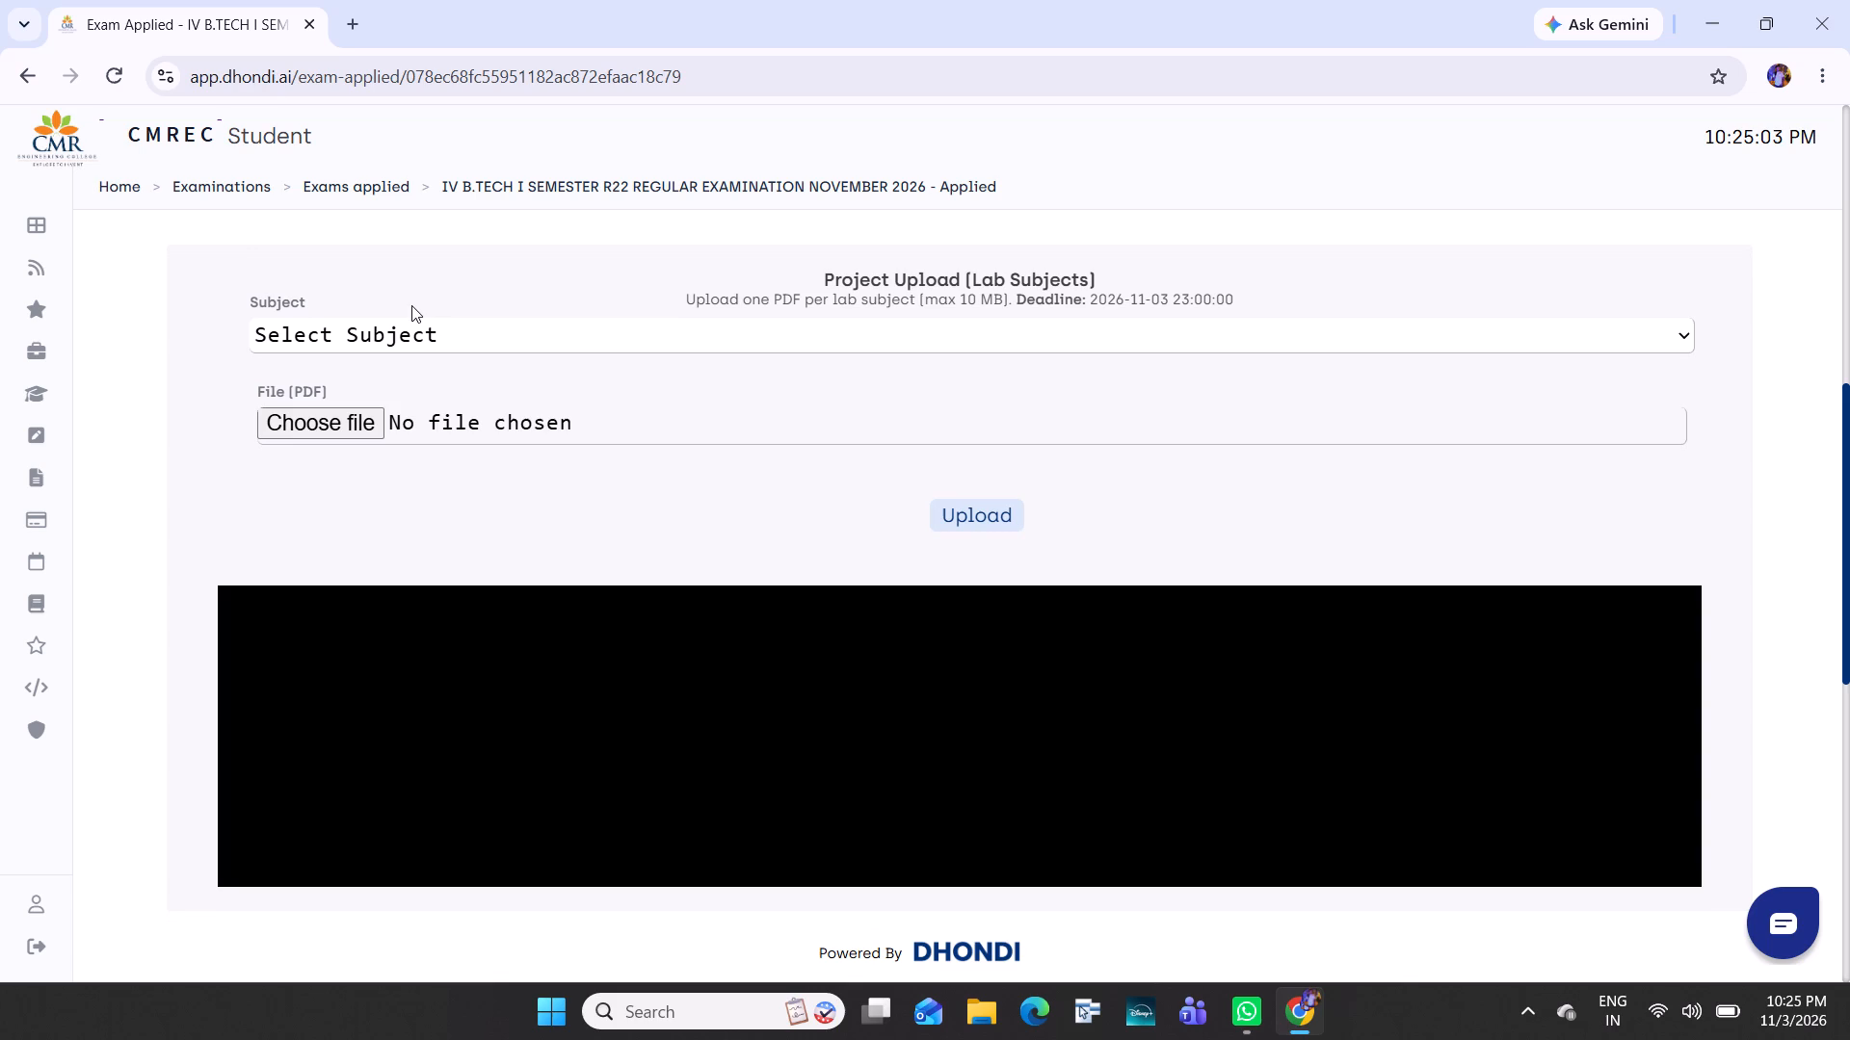
Return to the Examinations page and check the Unit Examinations list.
{"action": "left_click", "coordinate": [20, 65]}
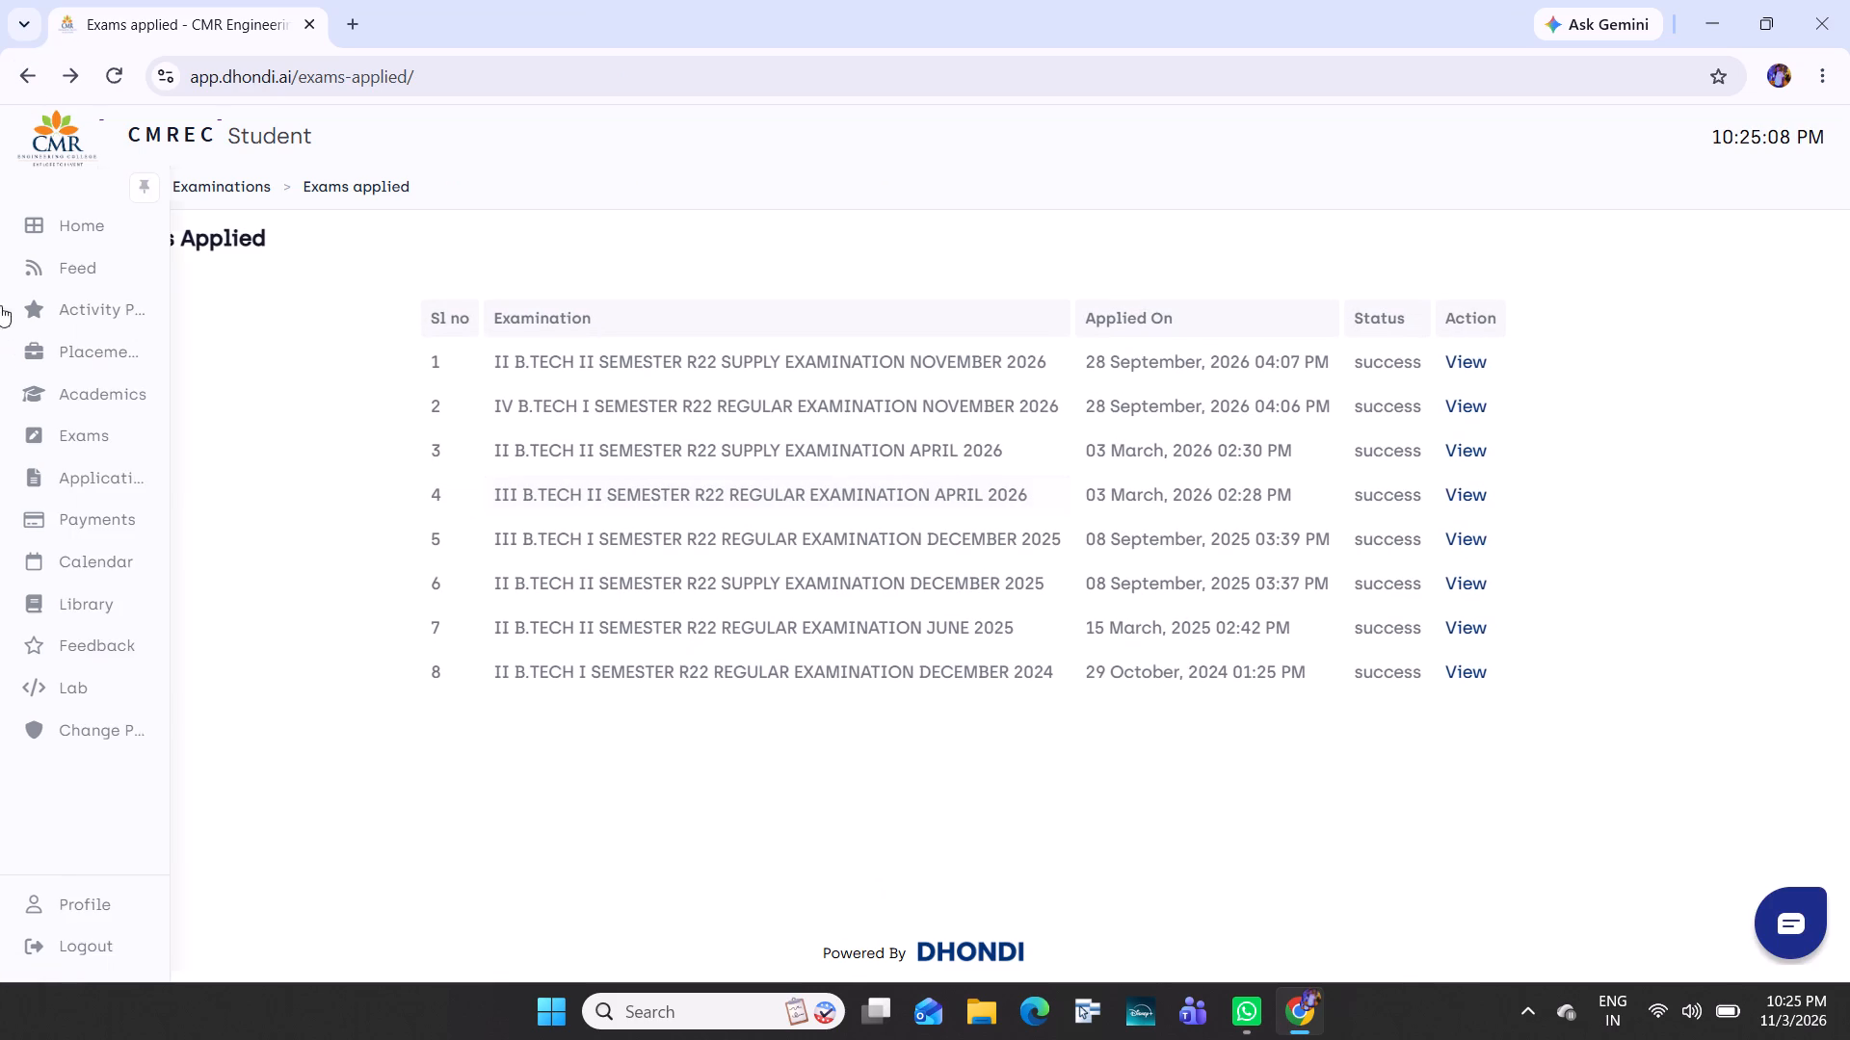
{"action": "left_click", "coordinate": [20, 85]}
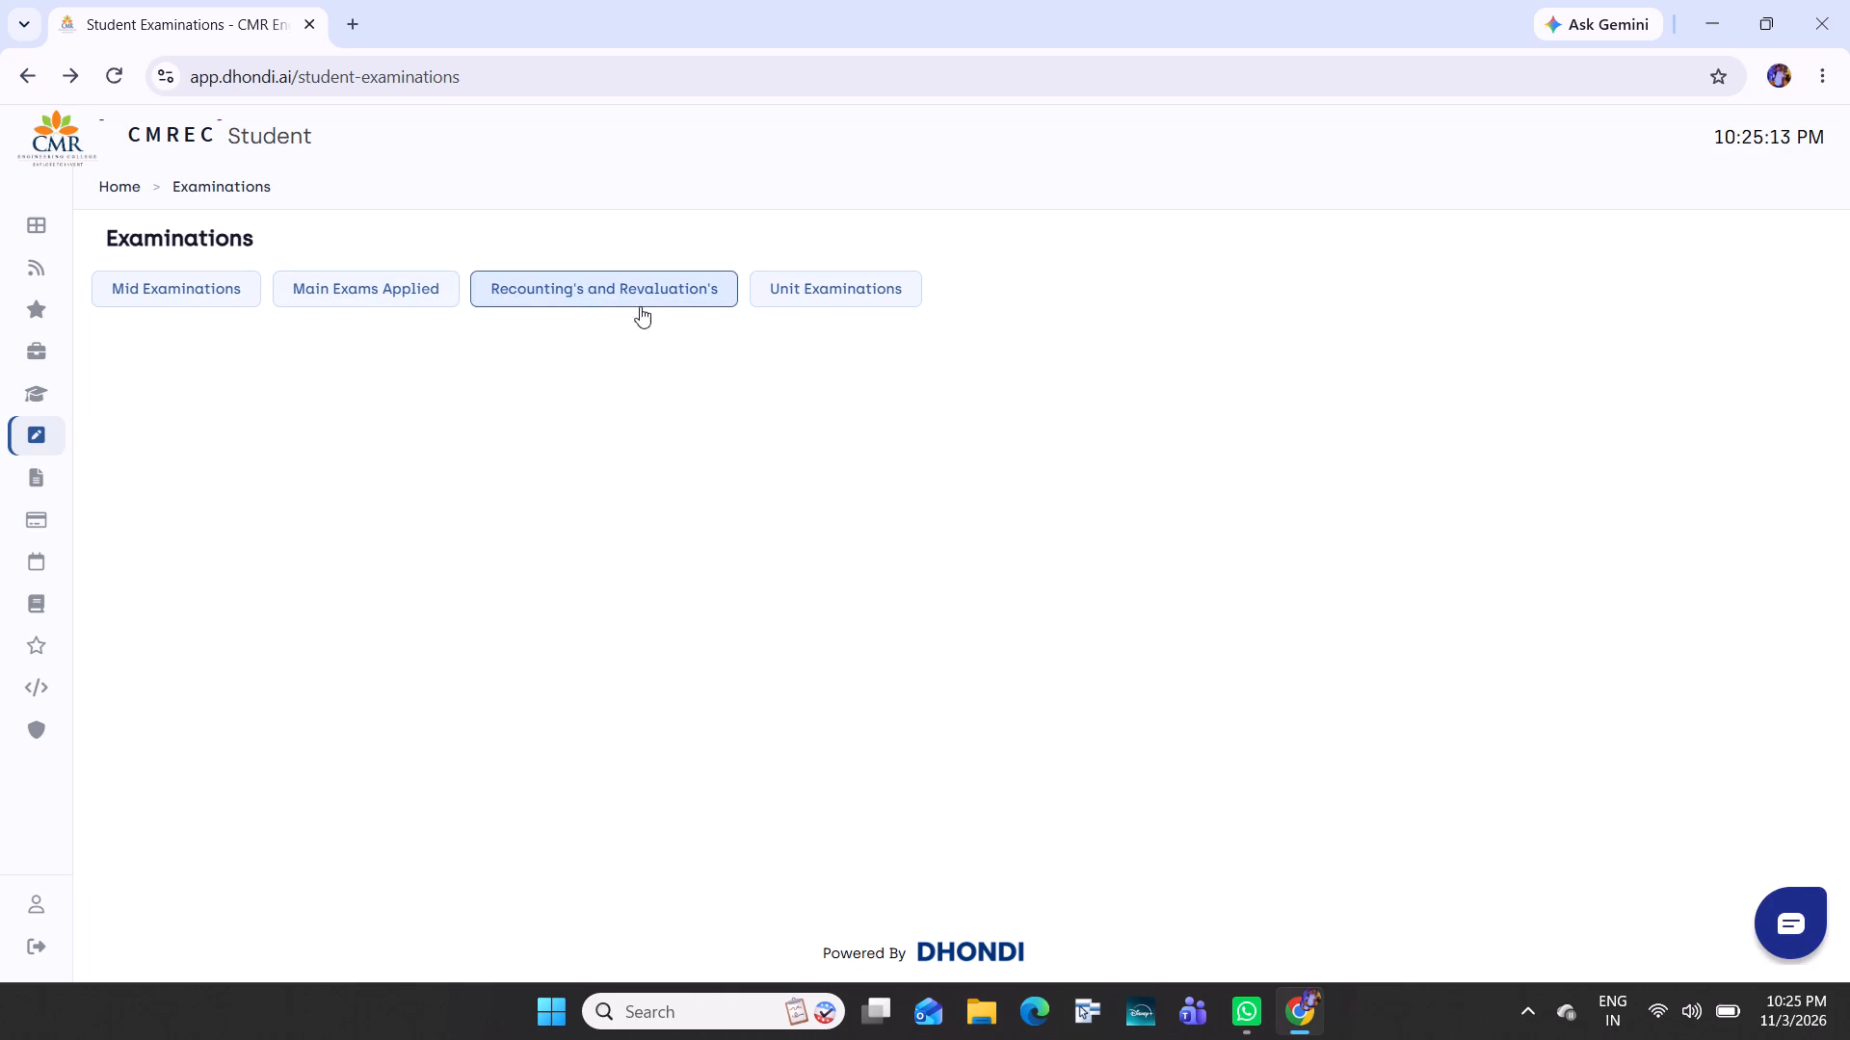
{"action": "left_click", "coordinate": [811, 289]}
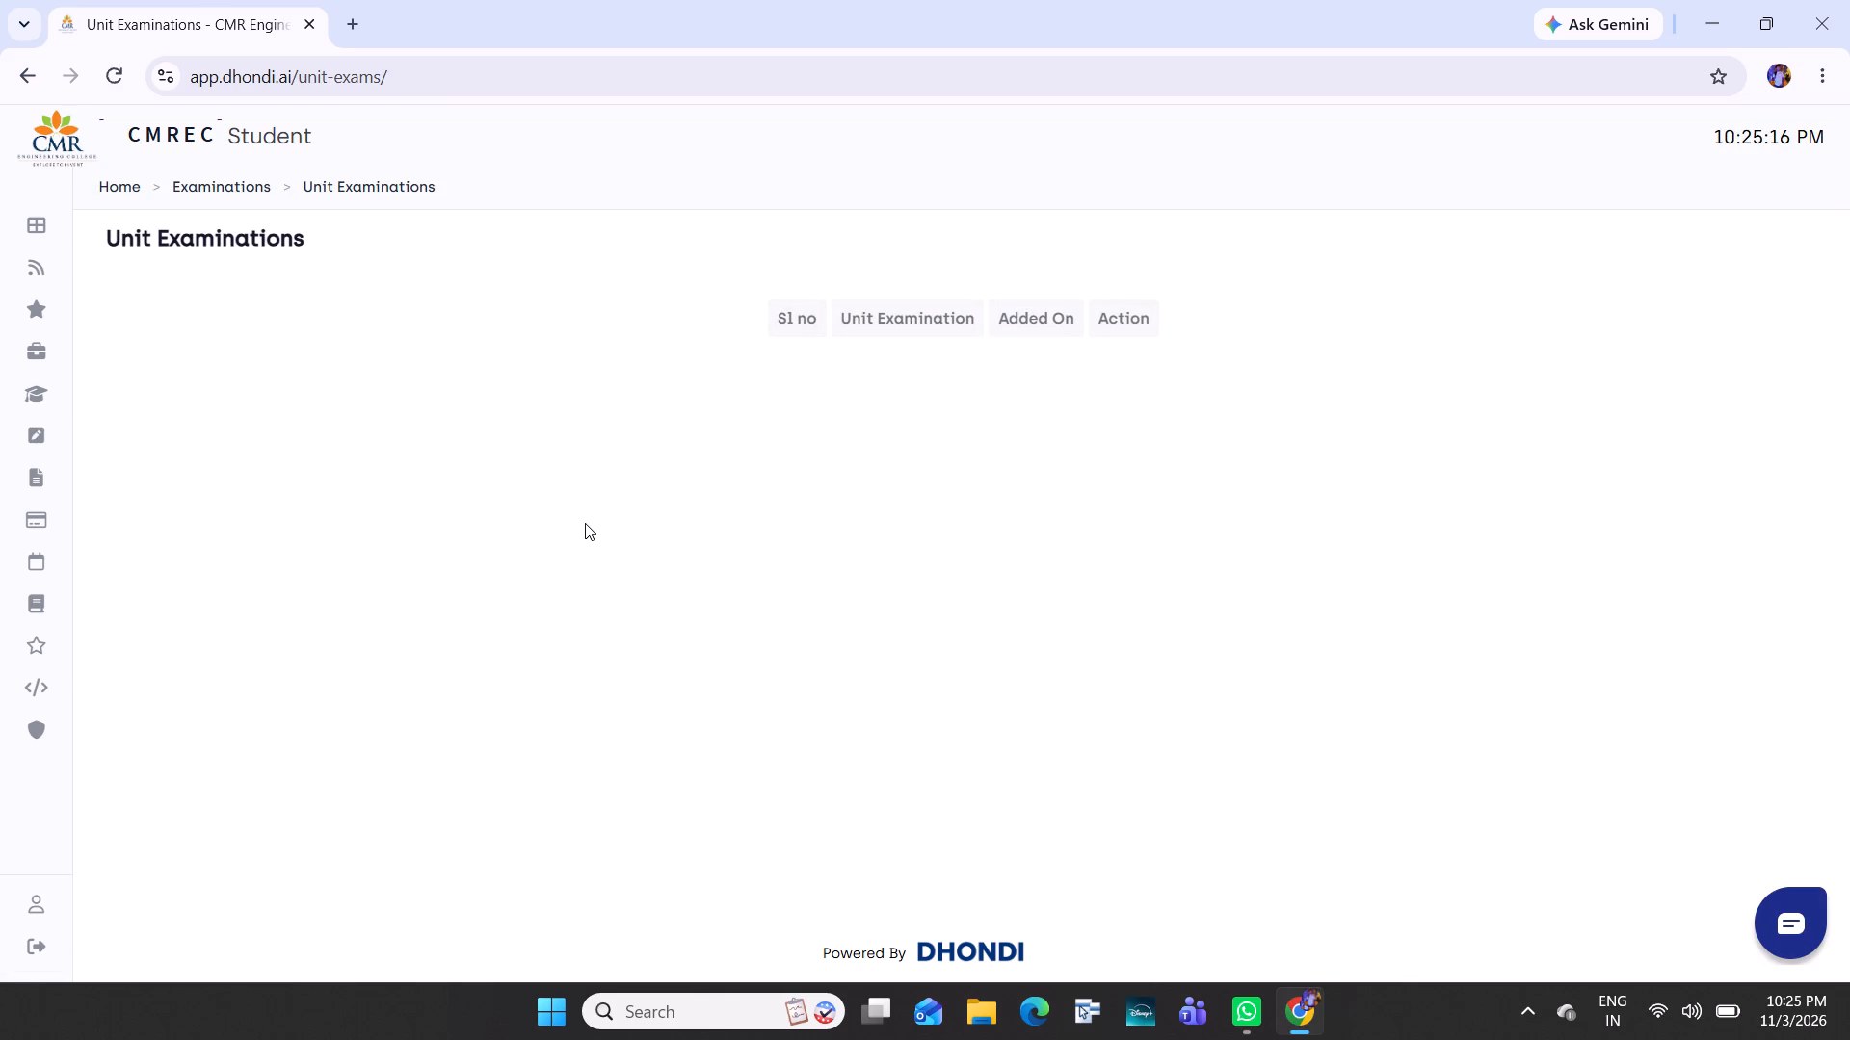
{"action": "scroll", "coordinate": [585, 523], "scroll_direction": "up", "scroll_amount": 2}
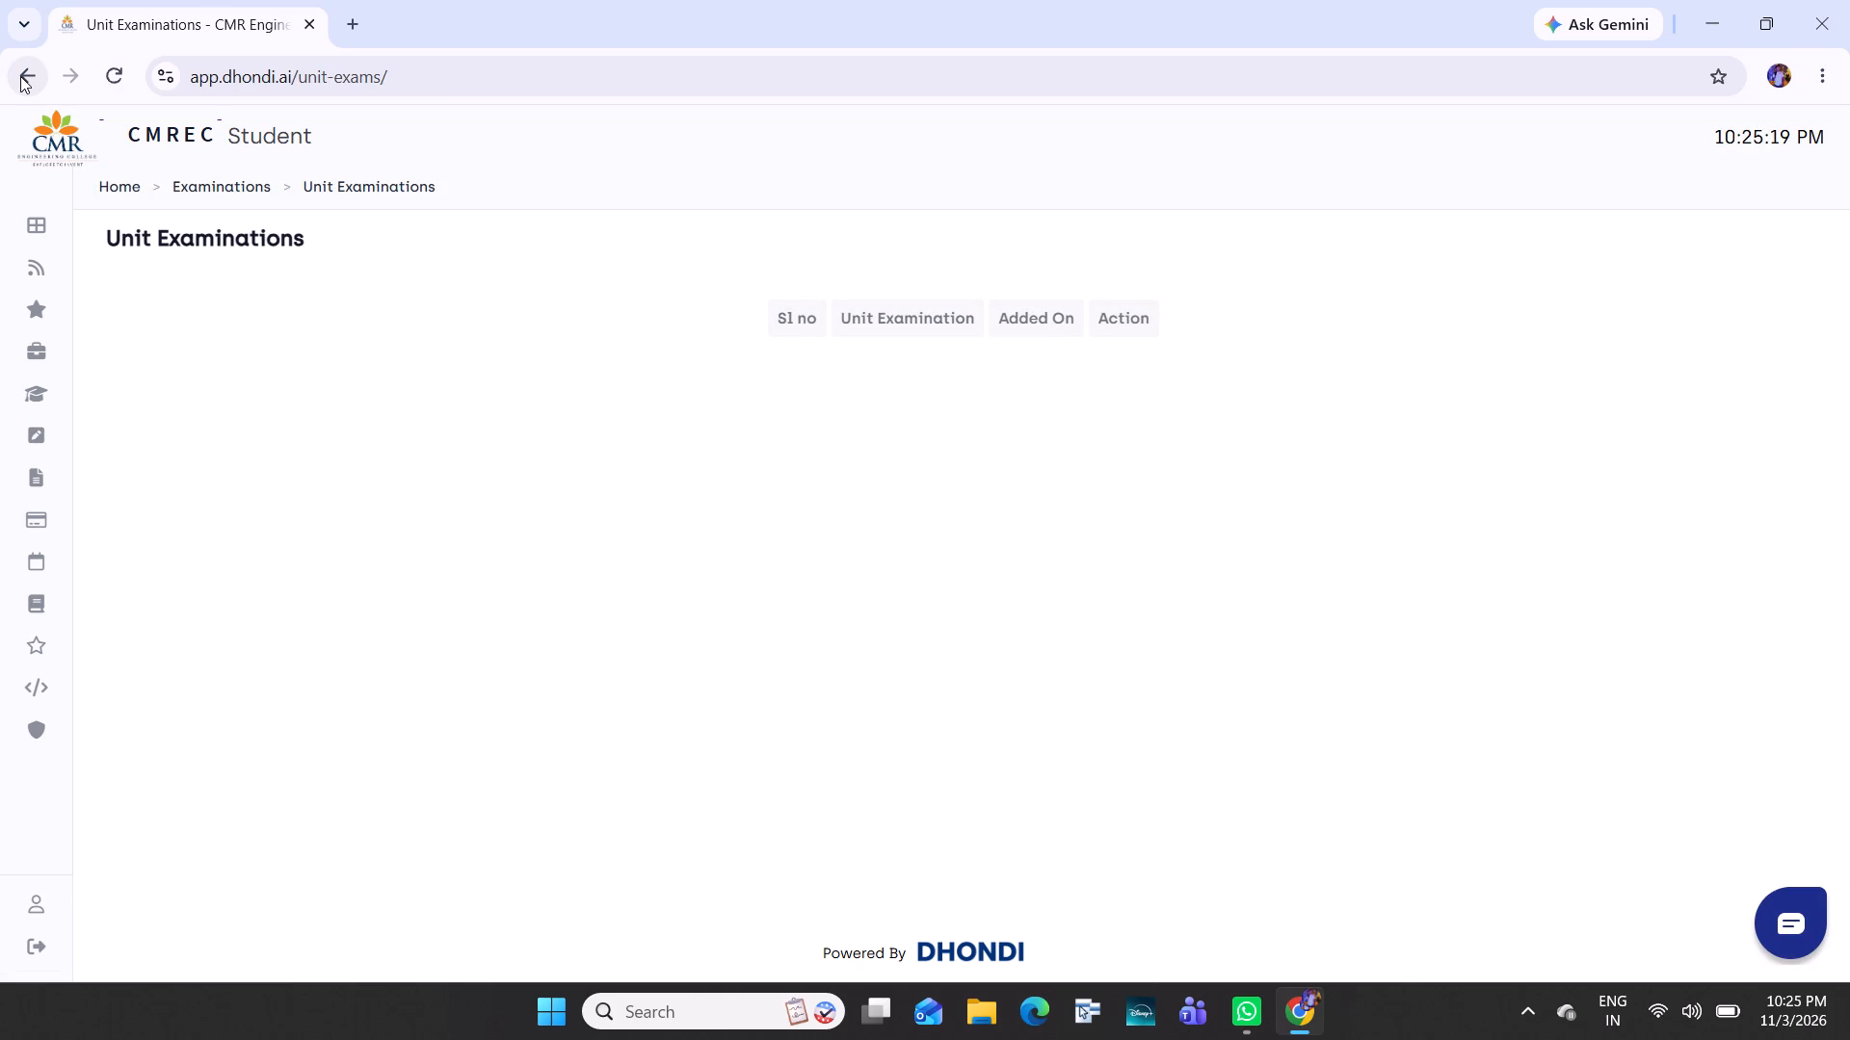
Return to the mid examinations and examine the assignment upload section of IV B.TECH I SEM R22 MID II.
{"action": "left_click", "coordinate": [20, 76]}
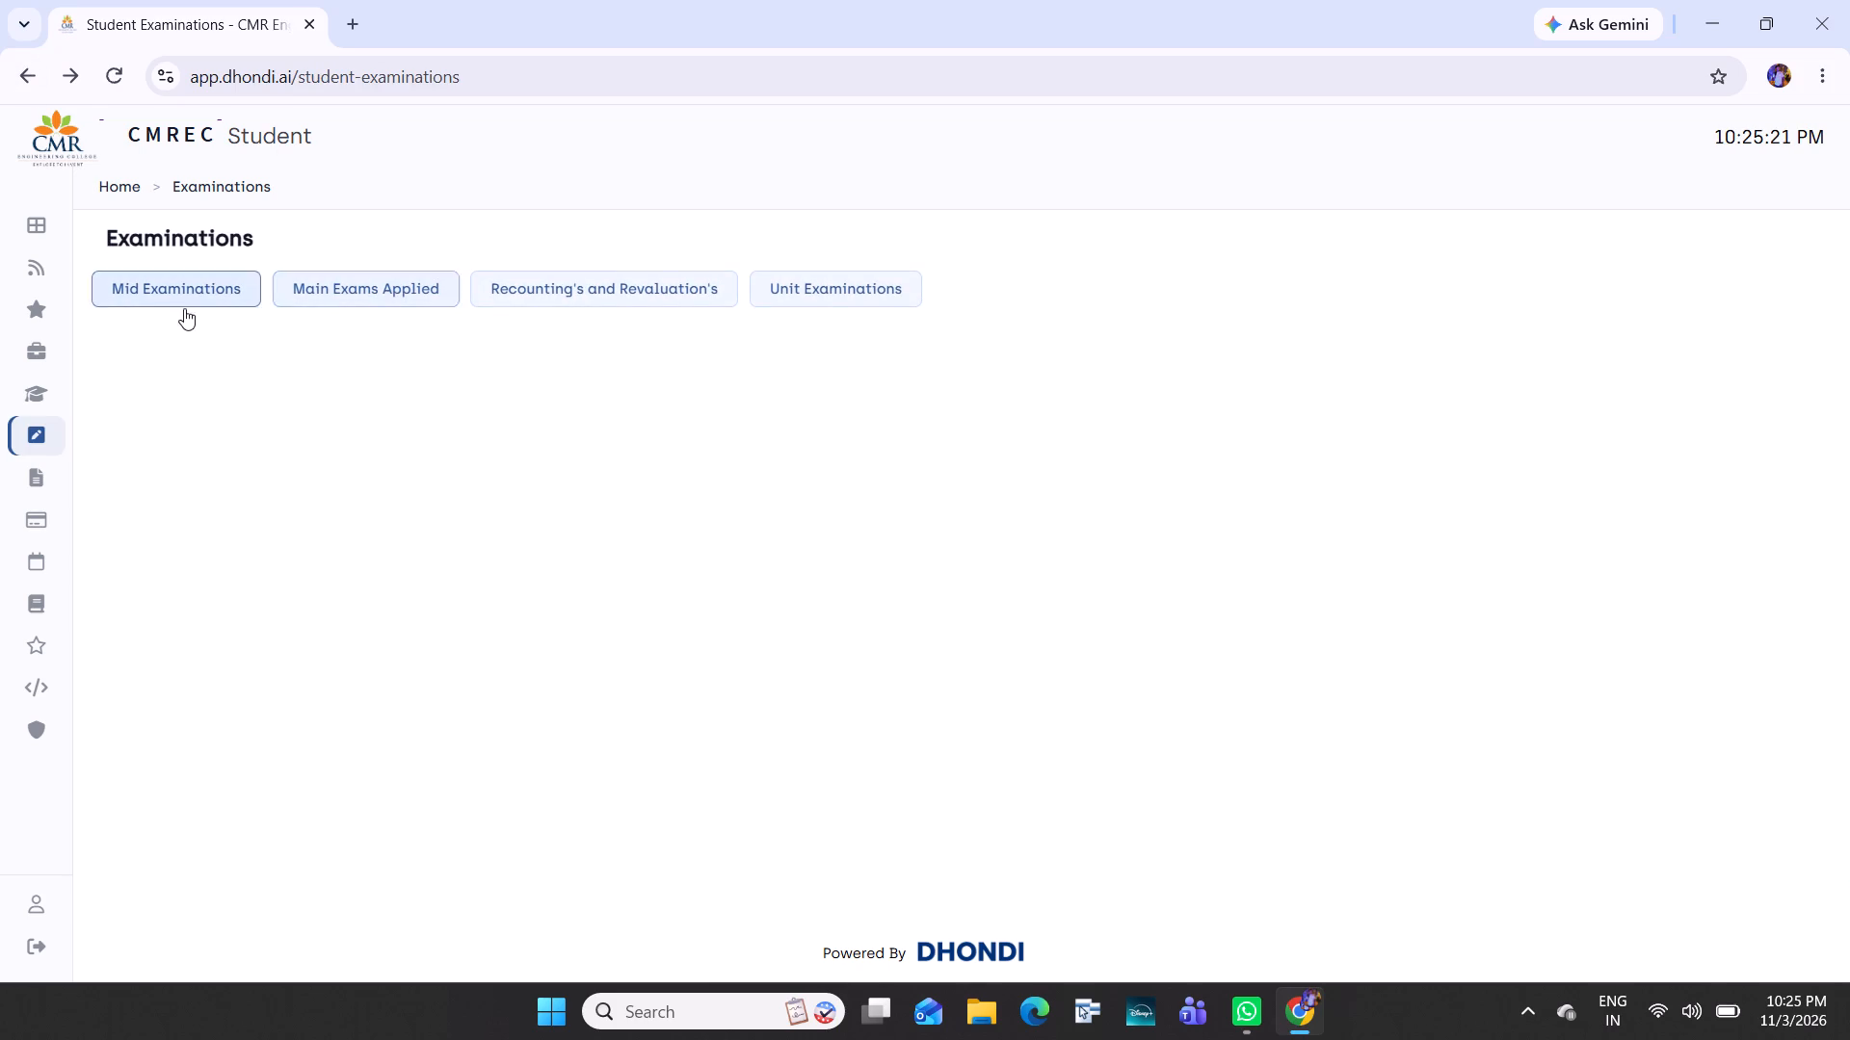
{"action": "left_click", "coordinate": [177, 308]}
{"action": "left_click", "coordinate": [170, 301]}
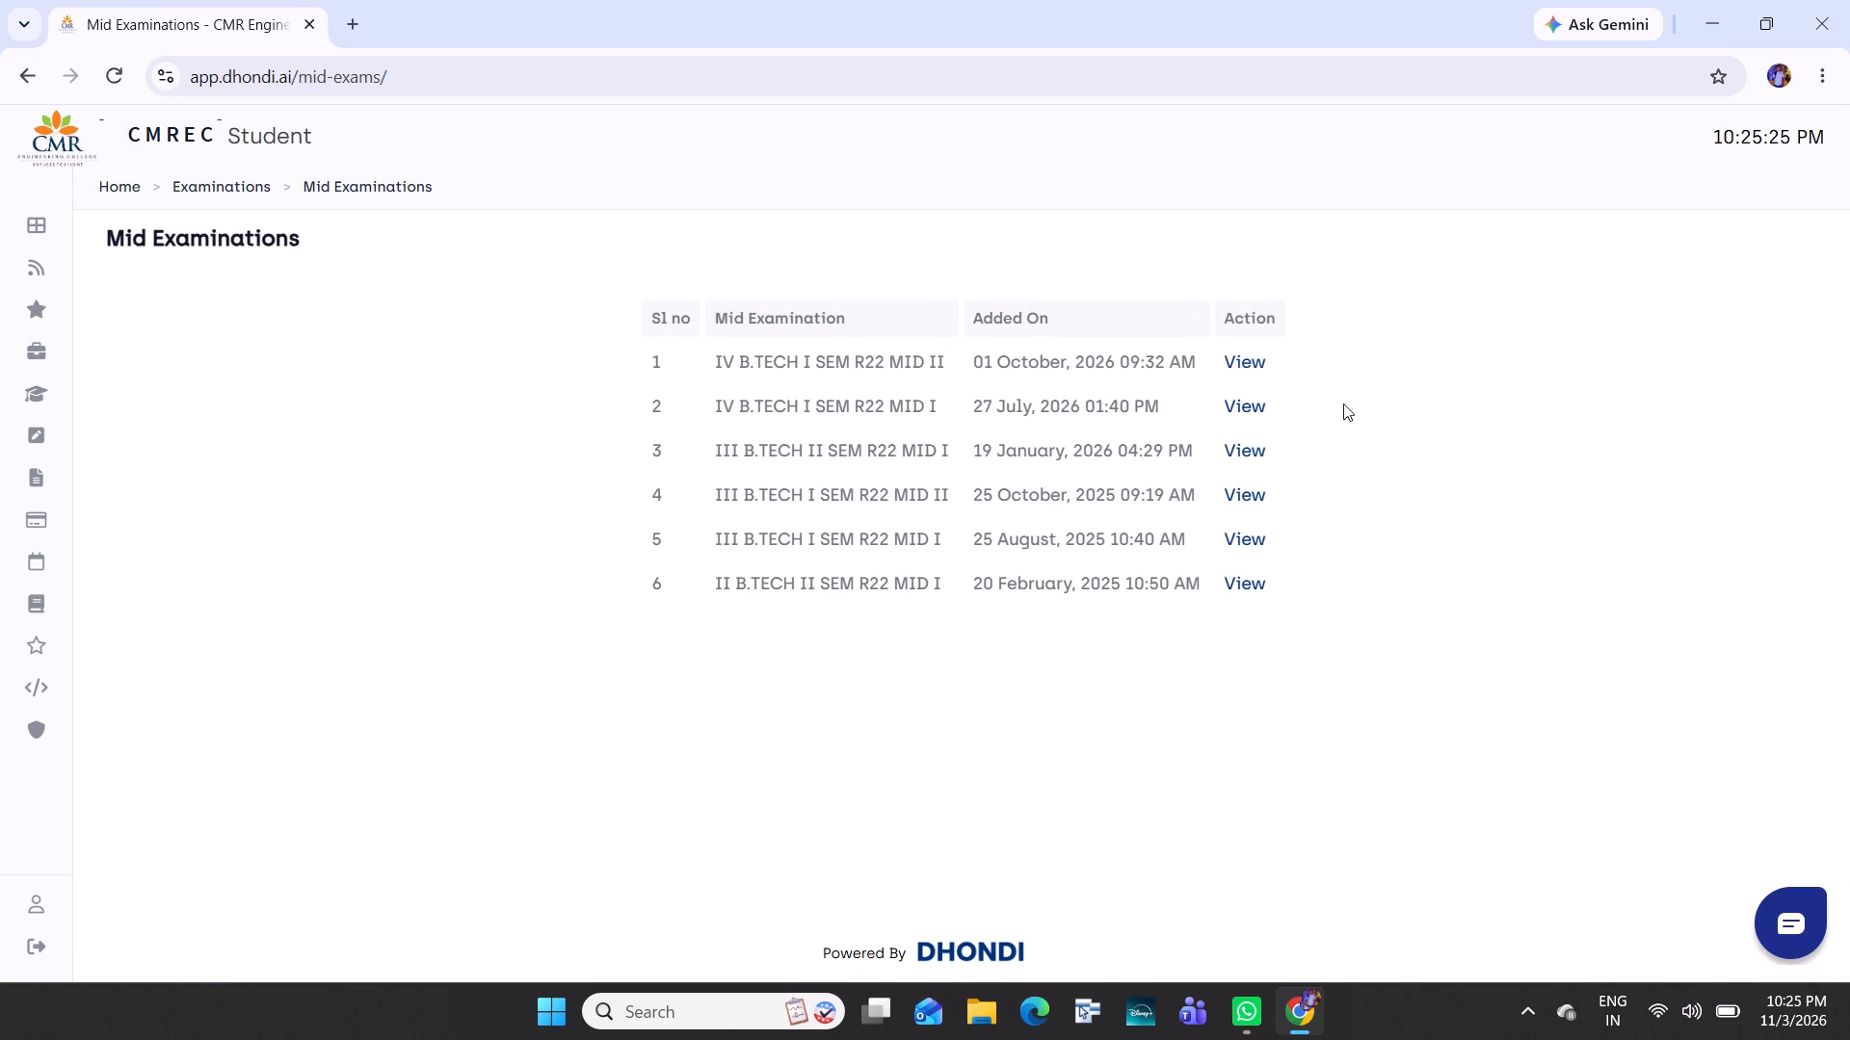
{"action": "left_click", "coordinate": [1261, 366]}
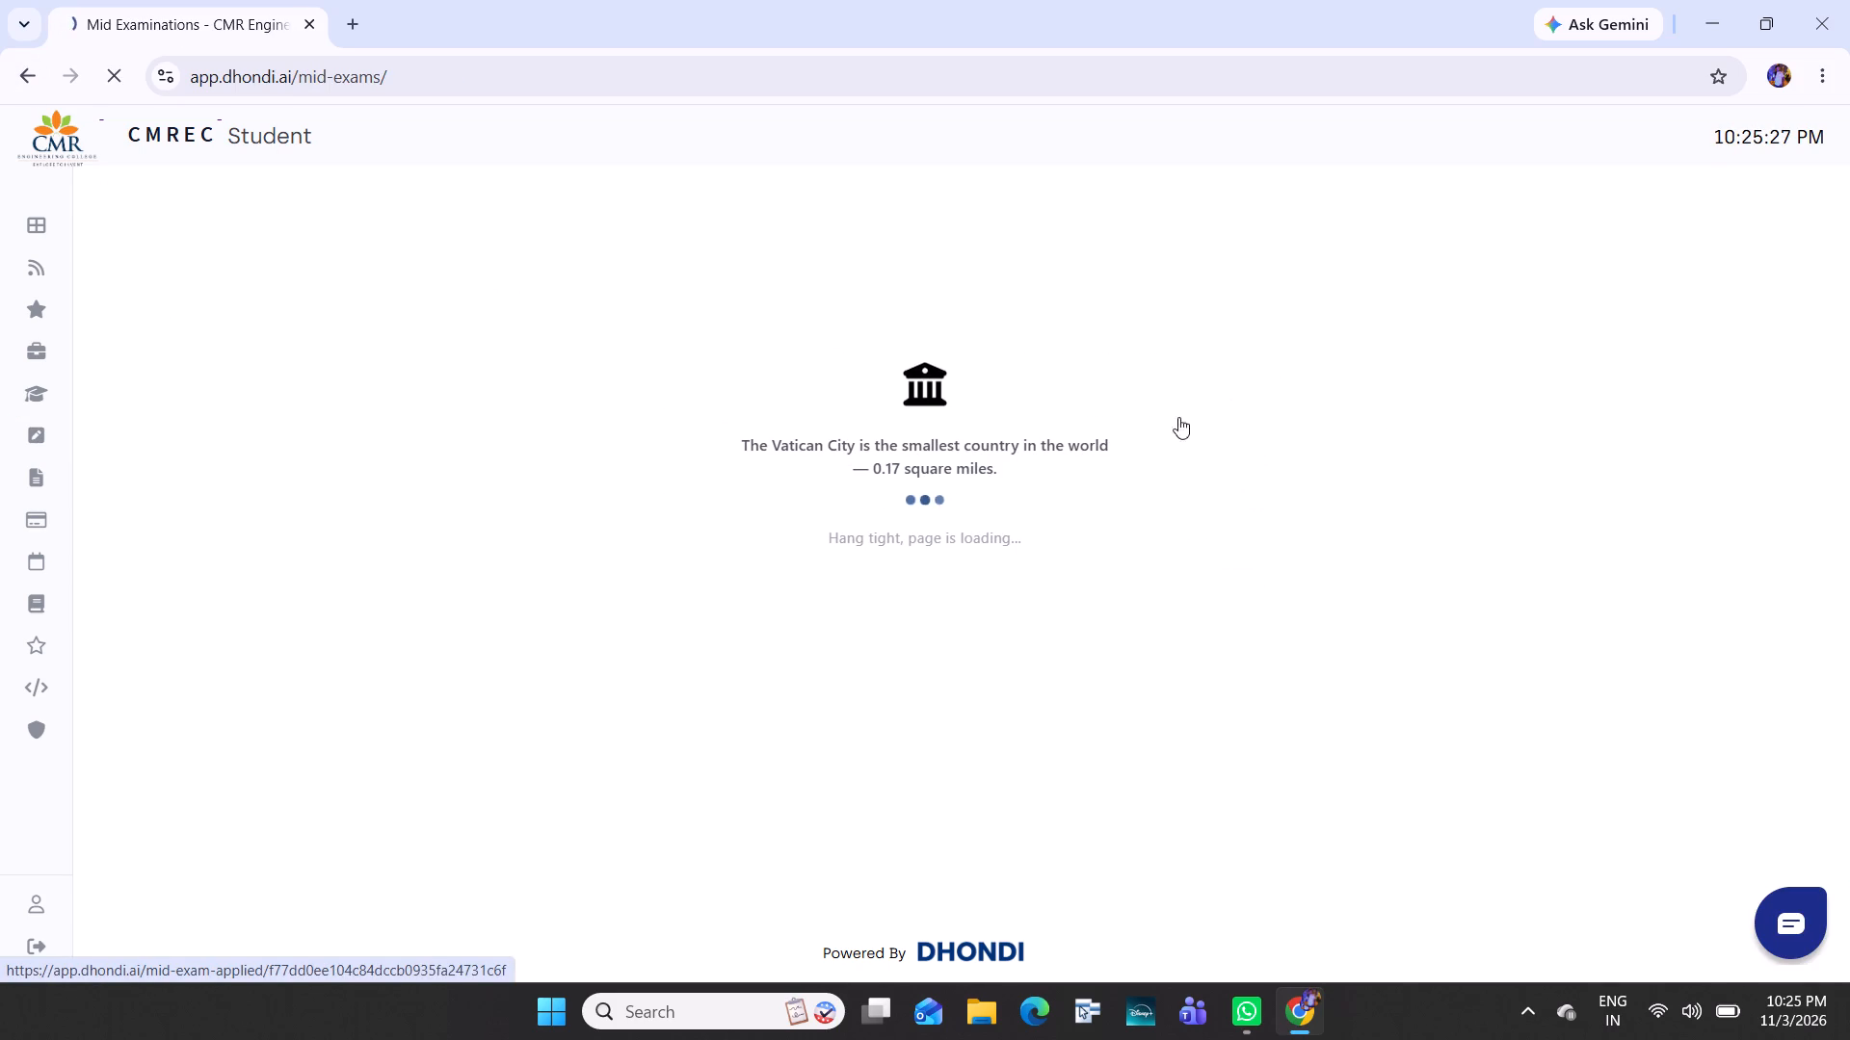
{"action": "scroll", "coordinate": [1150, 441], "scroll_direction": "down", "scroll_amount": 2}
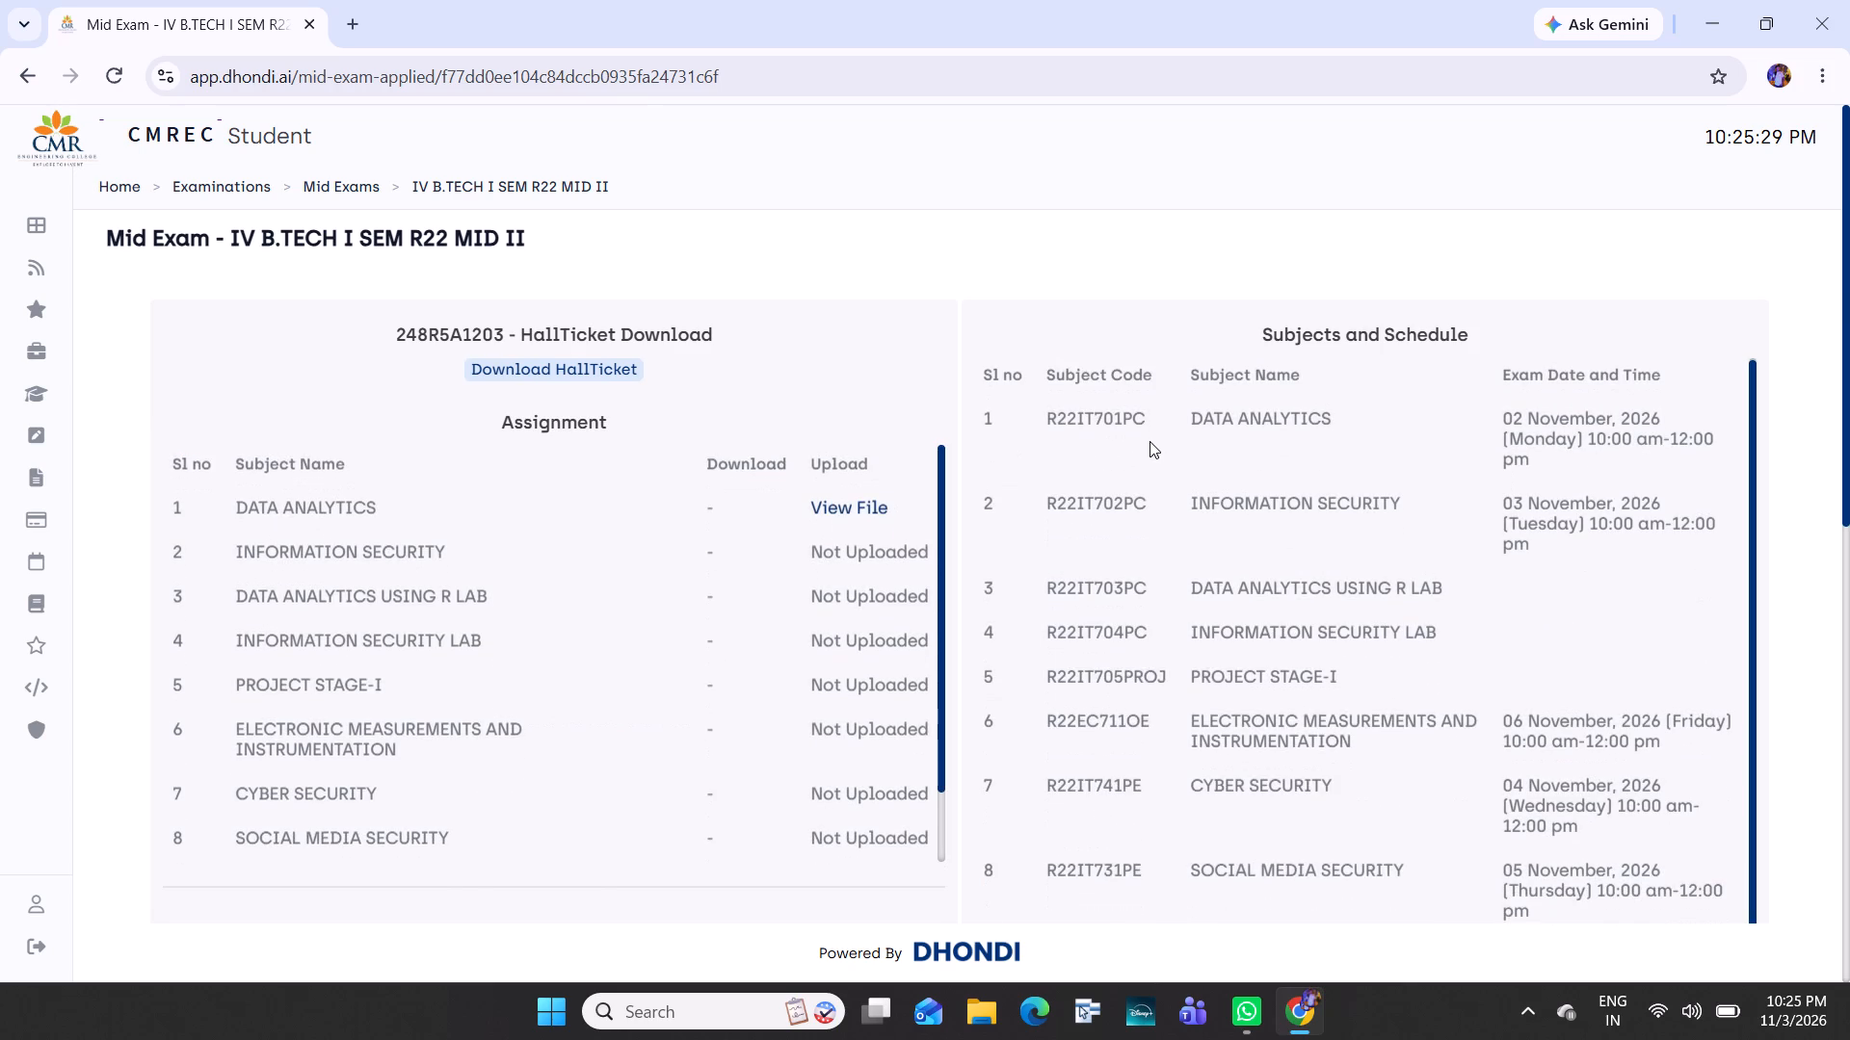
{"action": "scroll", "coordinate": [1150, 441], "scroll_direction": "down", "scroll_amount": 3}
{"action": "scroll", "coordinate": [1150, 441], "scroll_direction": "up", "scroll_amount": 1}
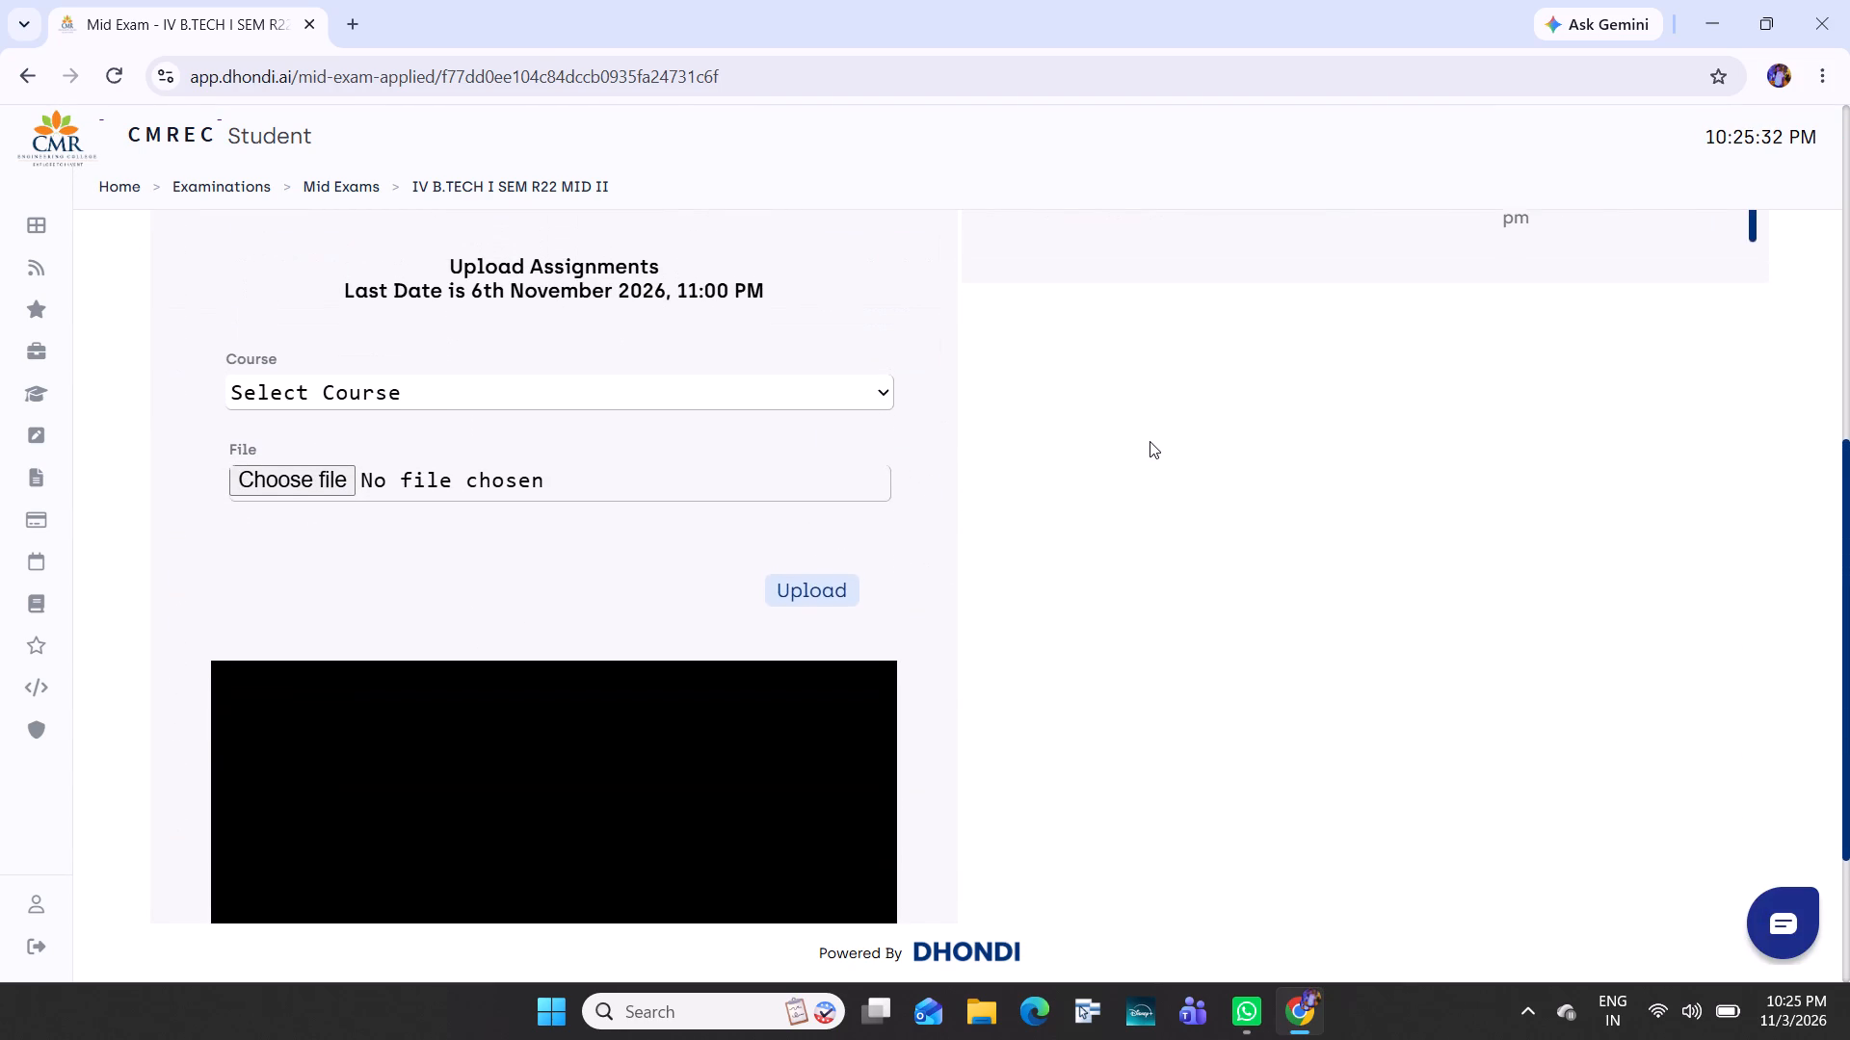
{"action": "scroll", "coordinate": [1150, 441], "scroll_direction": "up", "scroll_amount": 1}
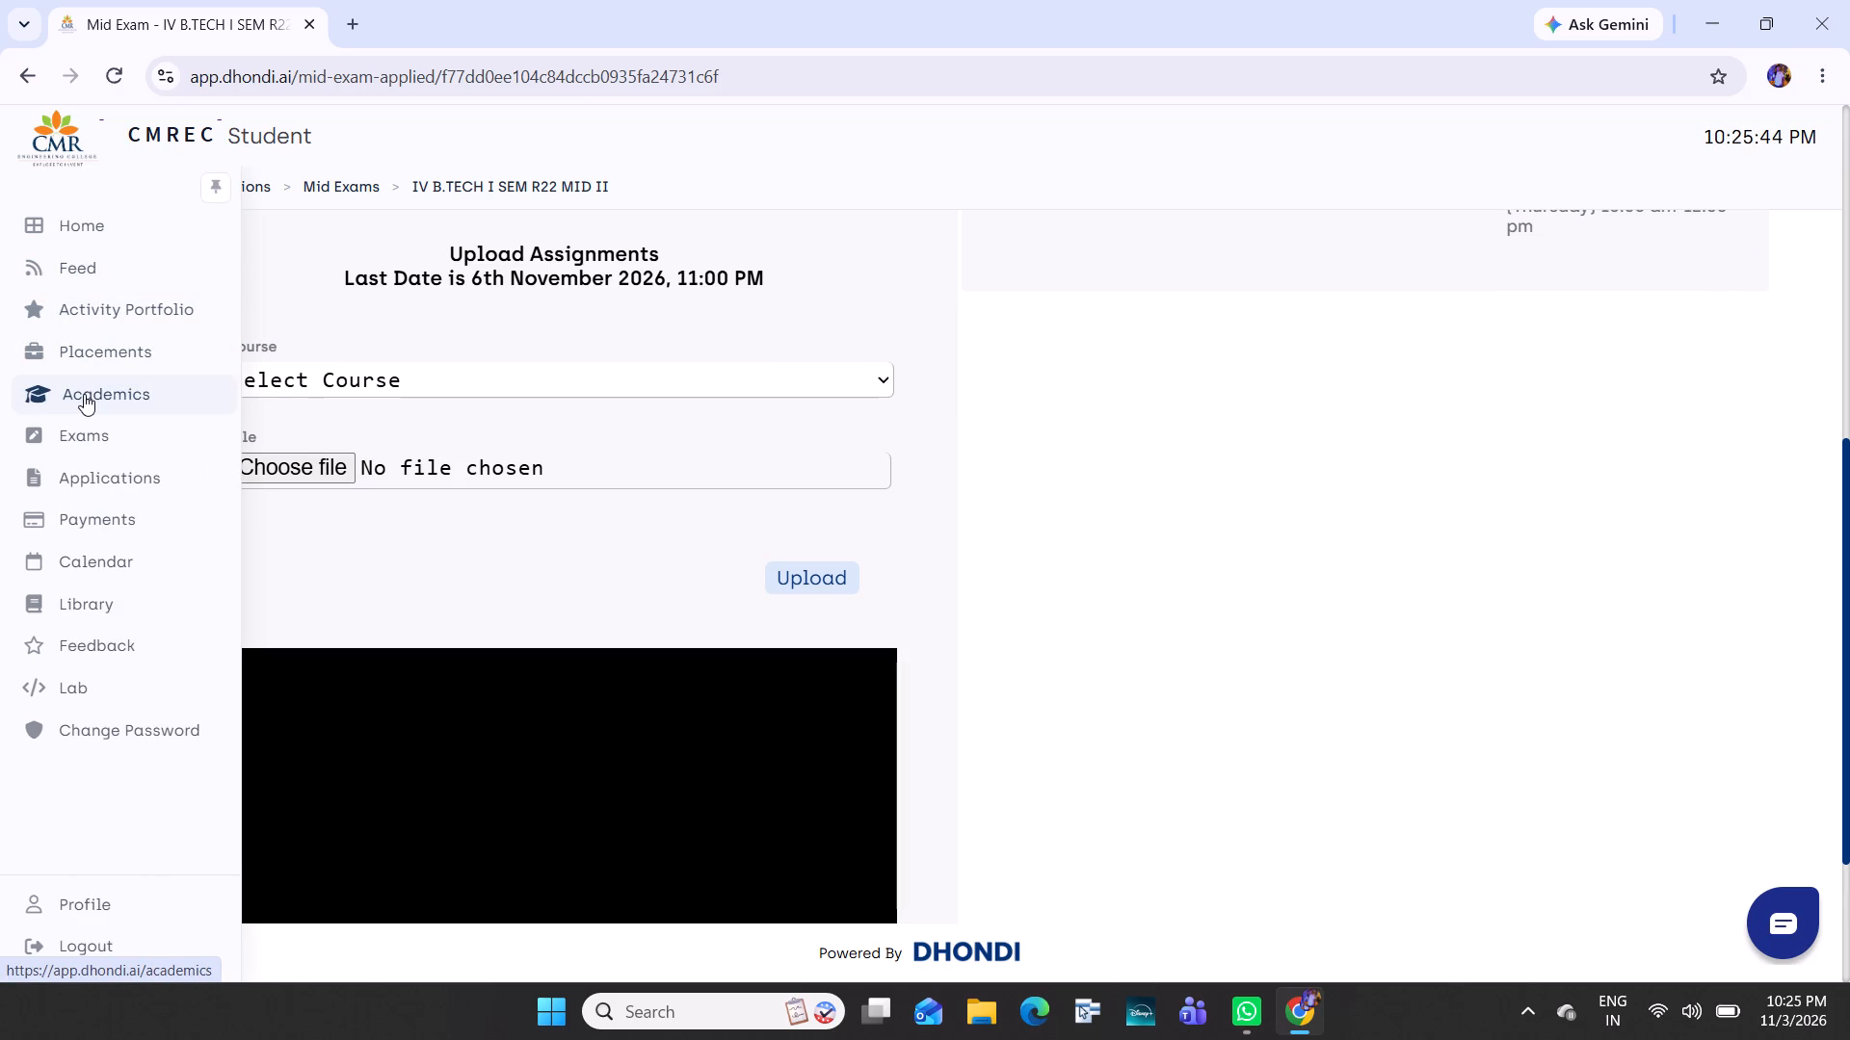
Reopen IV B.TECH I SEM R22 MID II from the mid examinations and examine its assignment statuses, schedule and upload form.
{"action": "left_click", "coordinate": [85, 439]}
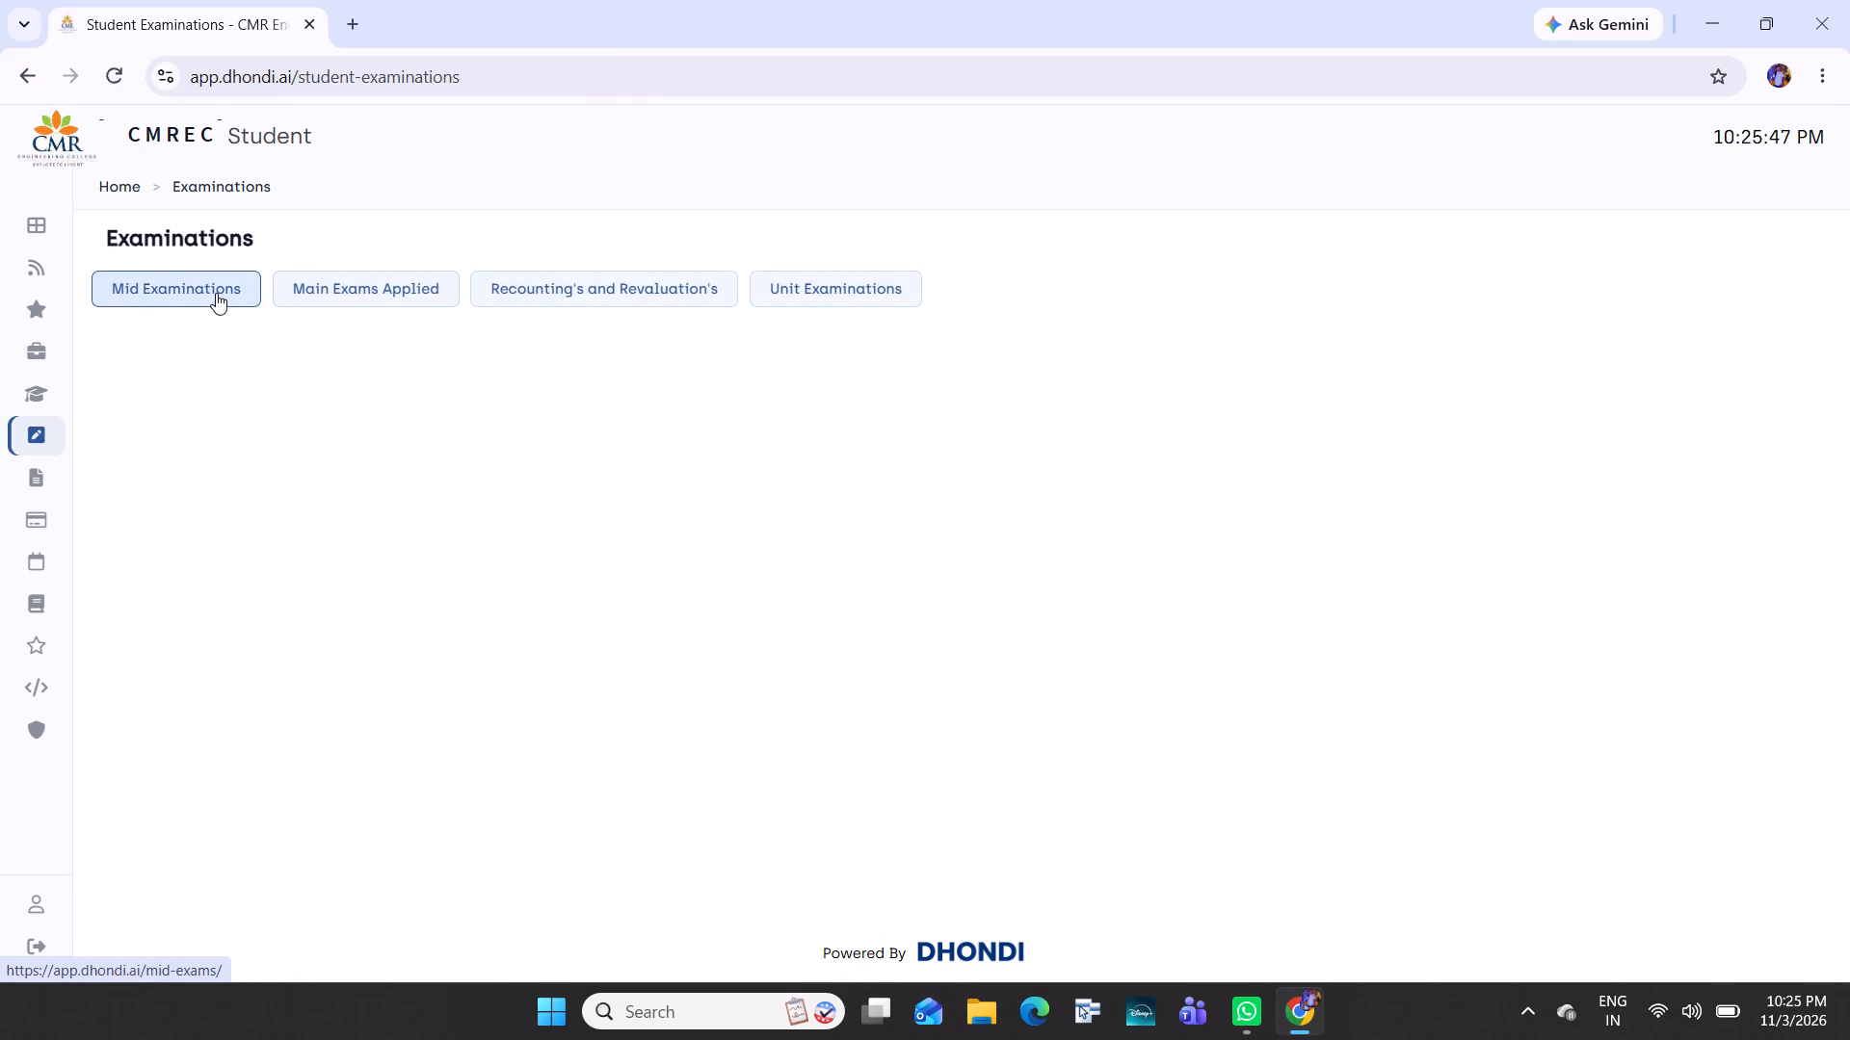
{"action": "left_click", "coordinate": [216, 293]}
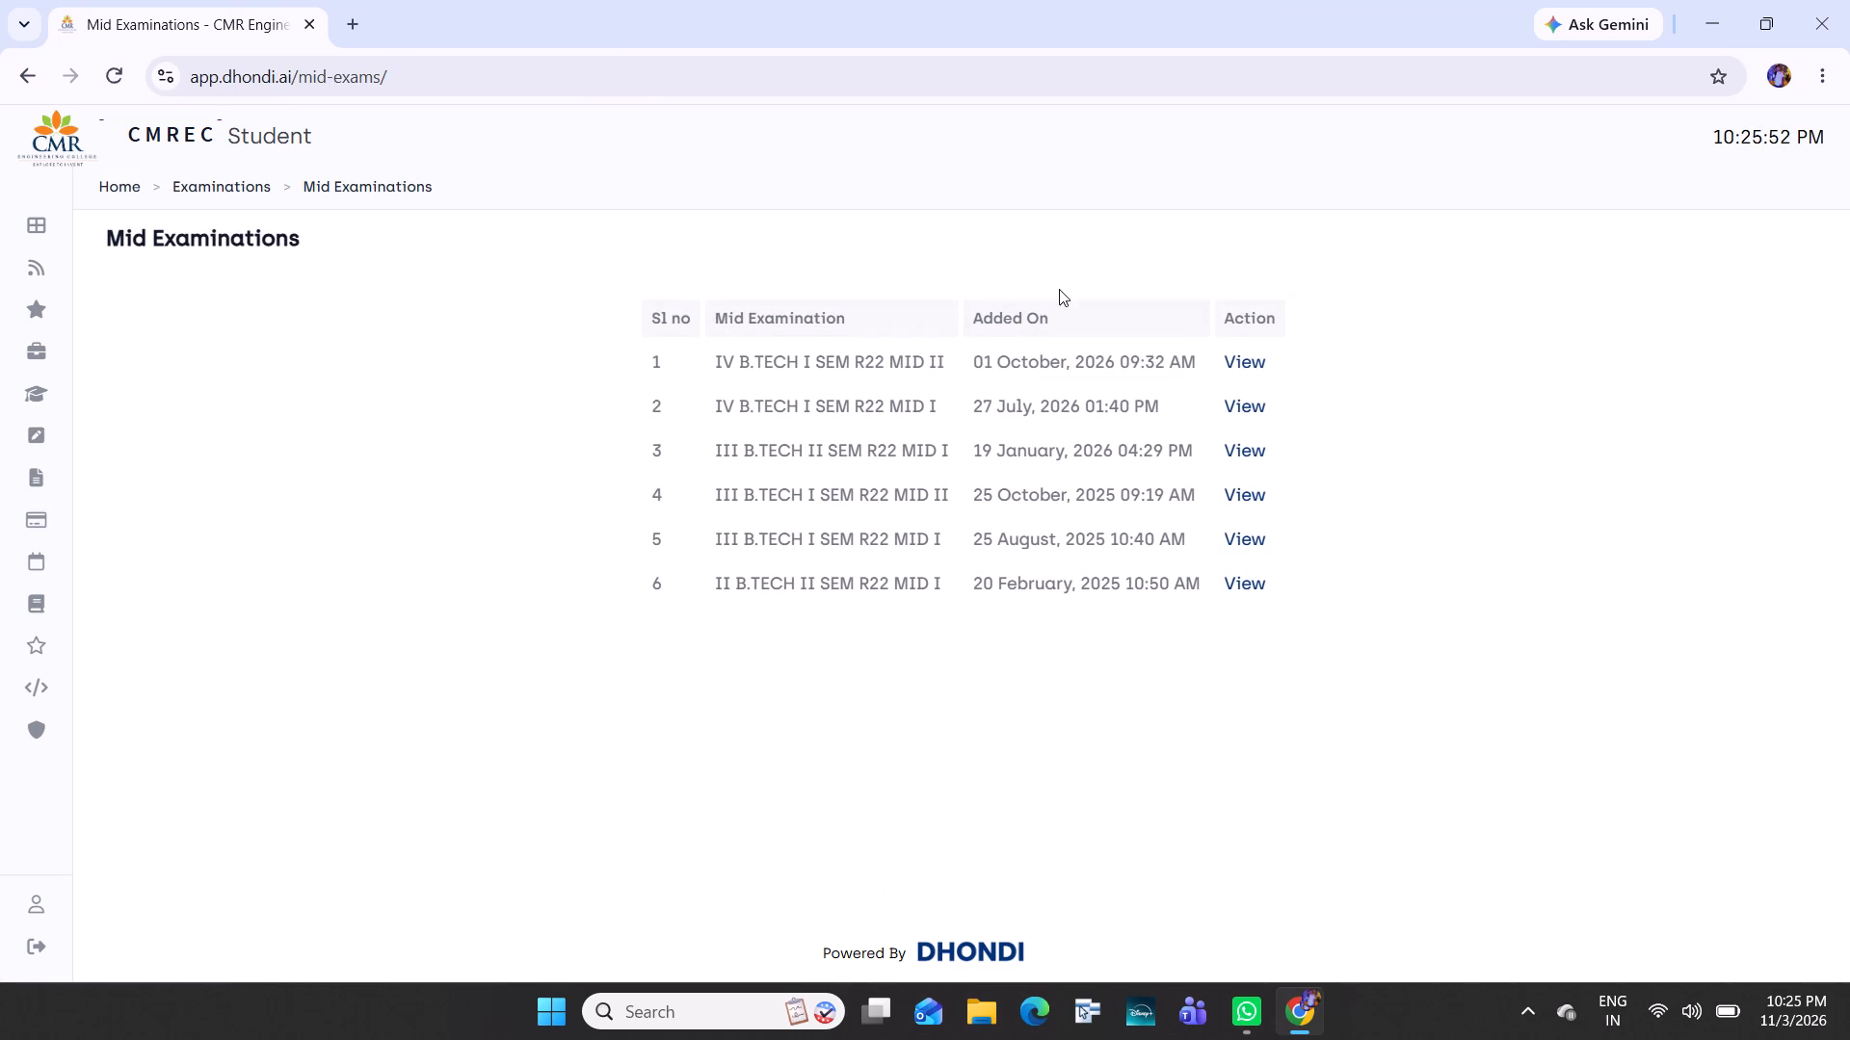
{"action": "left_click", "coordinate": [1242, 364]}
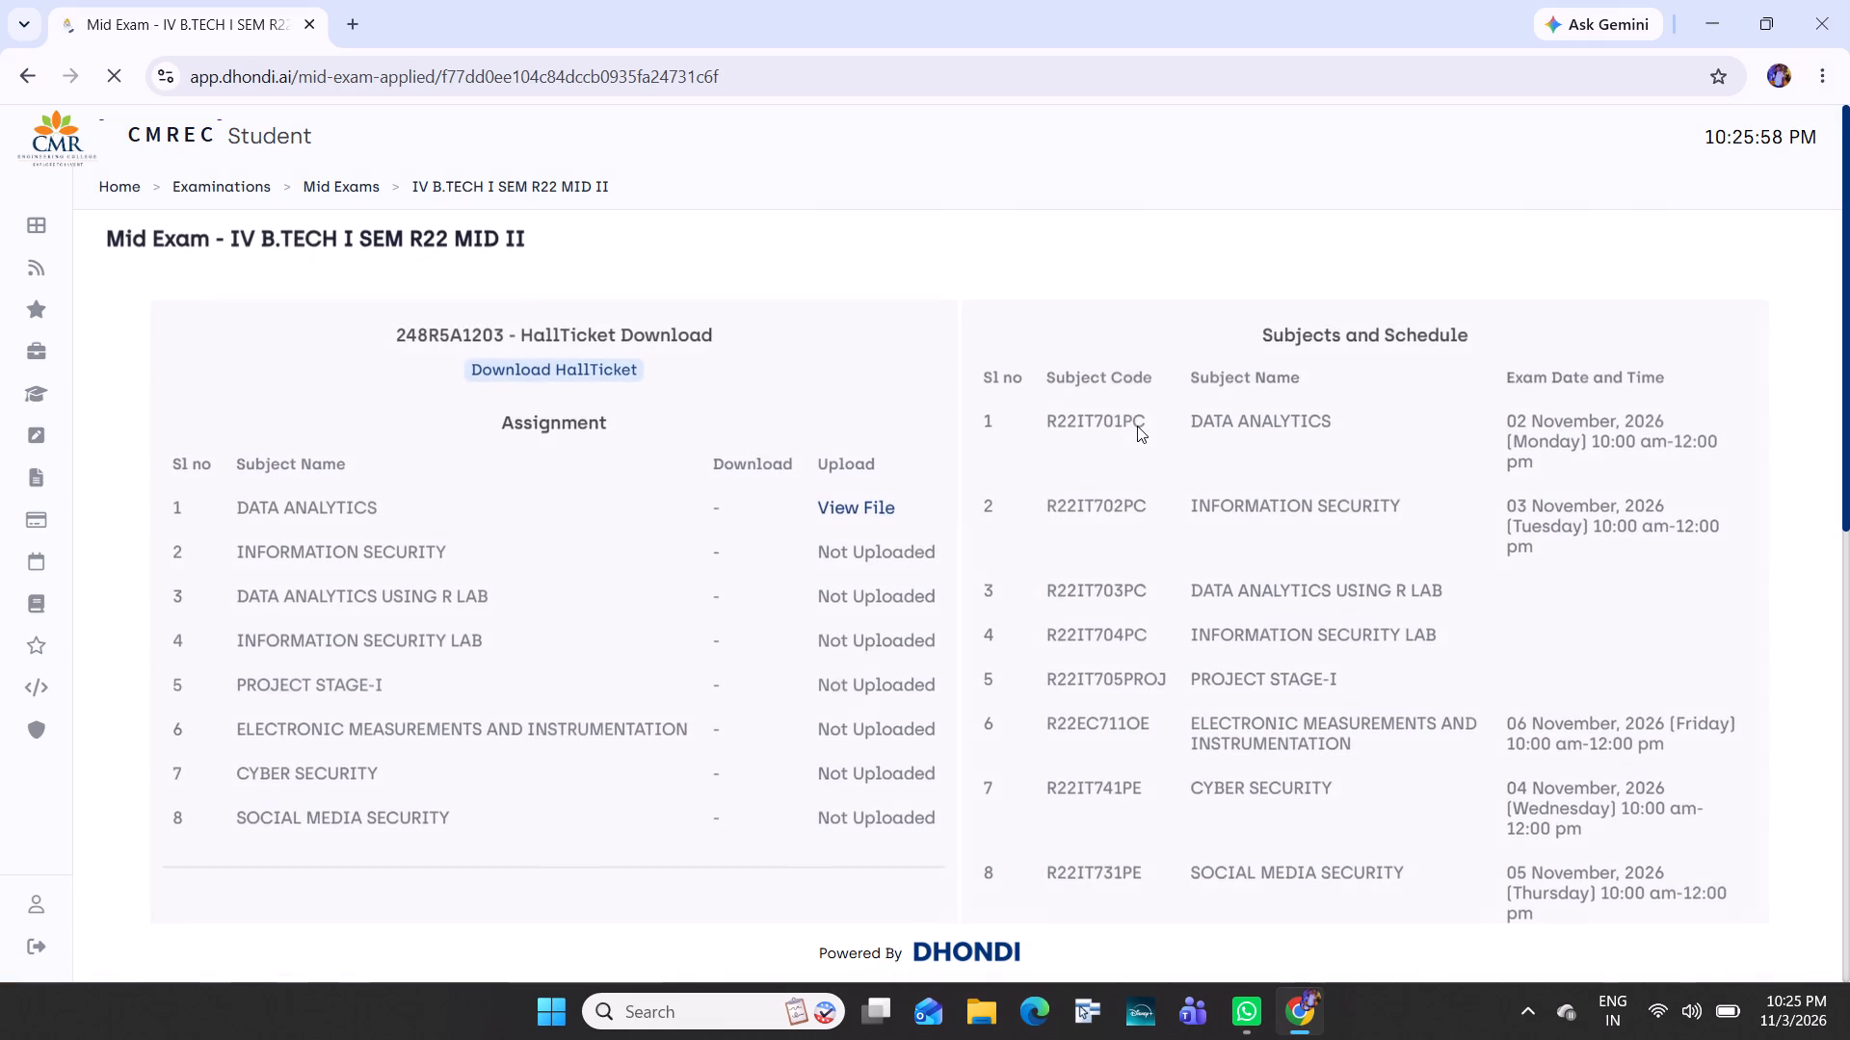
{"action": "scroll", "coordinate": [863, 558], "scroll_direction": "down", "scroll_amount": 8}
{"action": "scroll", "coordinate": [863, 558], "scroll_direction": "up", "scroll_amount": 2}
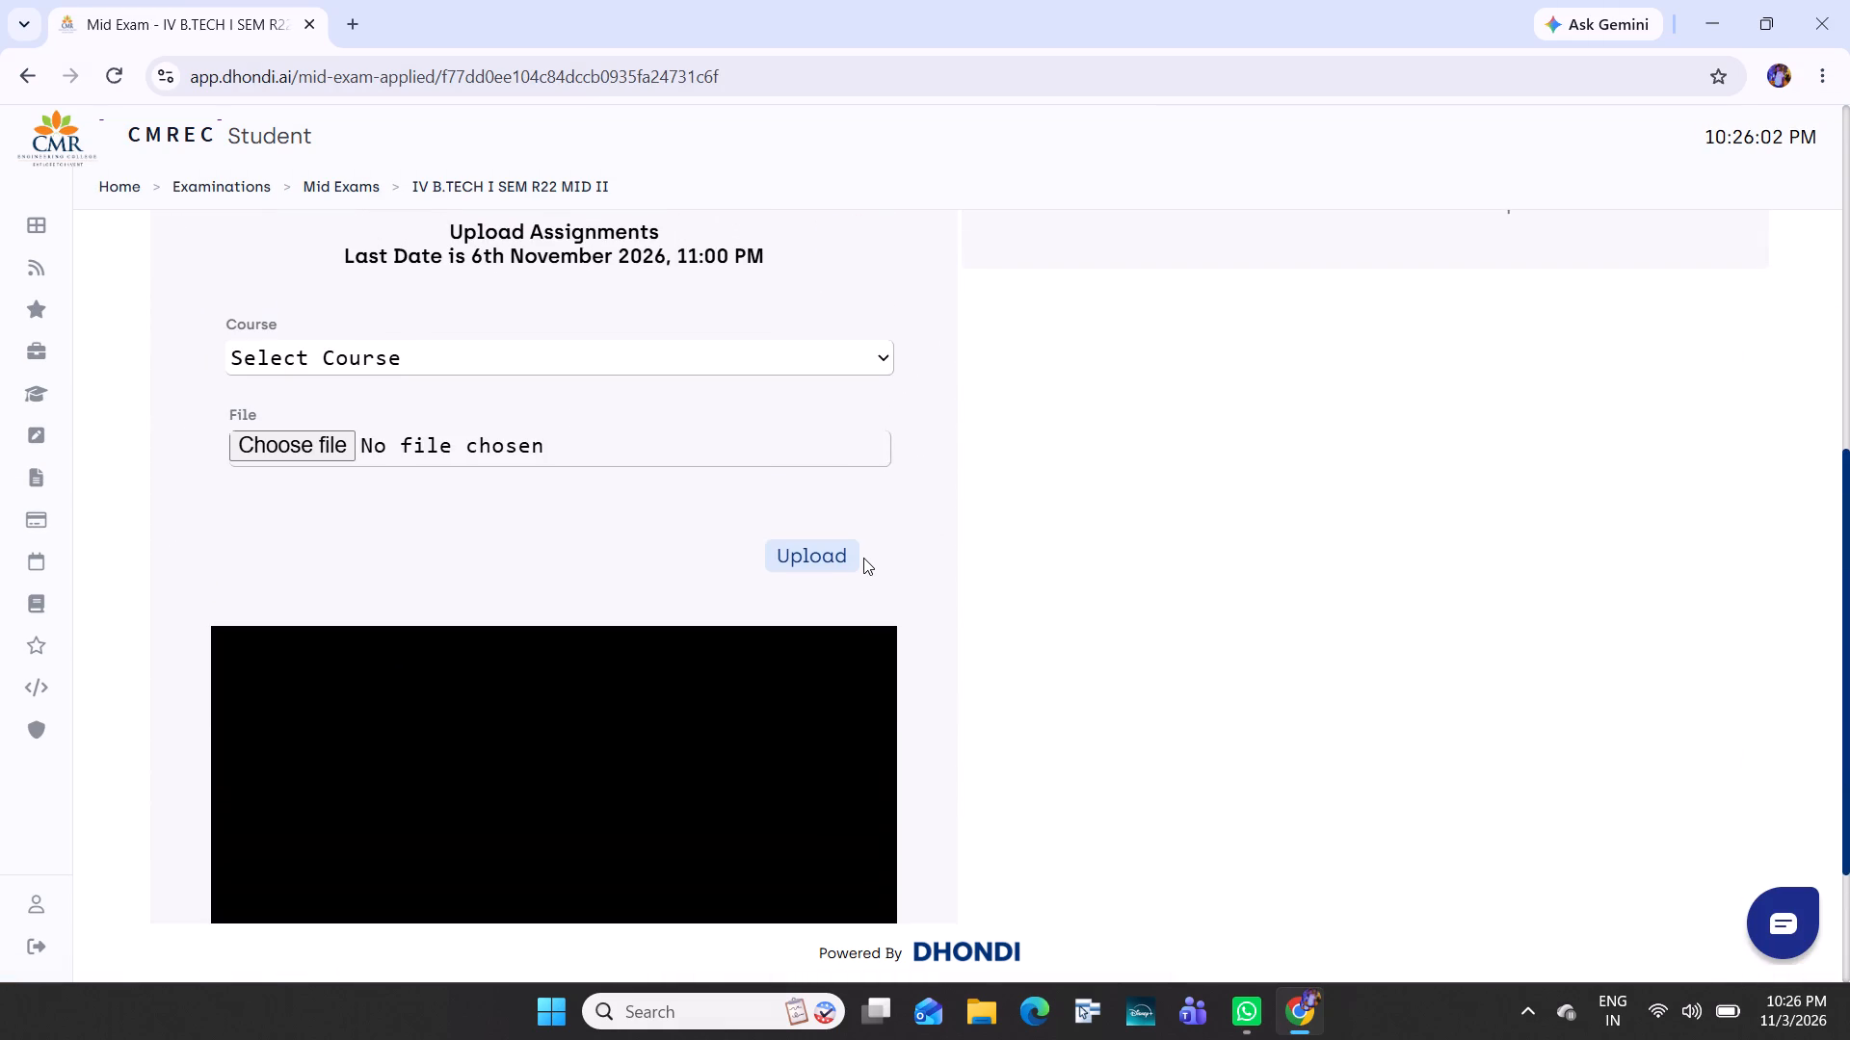
{"action": "scroll", "coordinate": [863, 558], "scroll_direction": "up", "scroll_amount": 2}
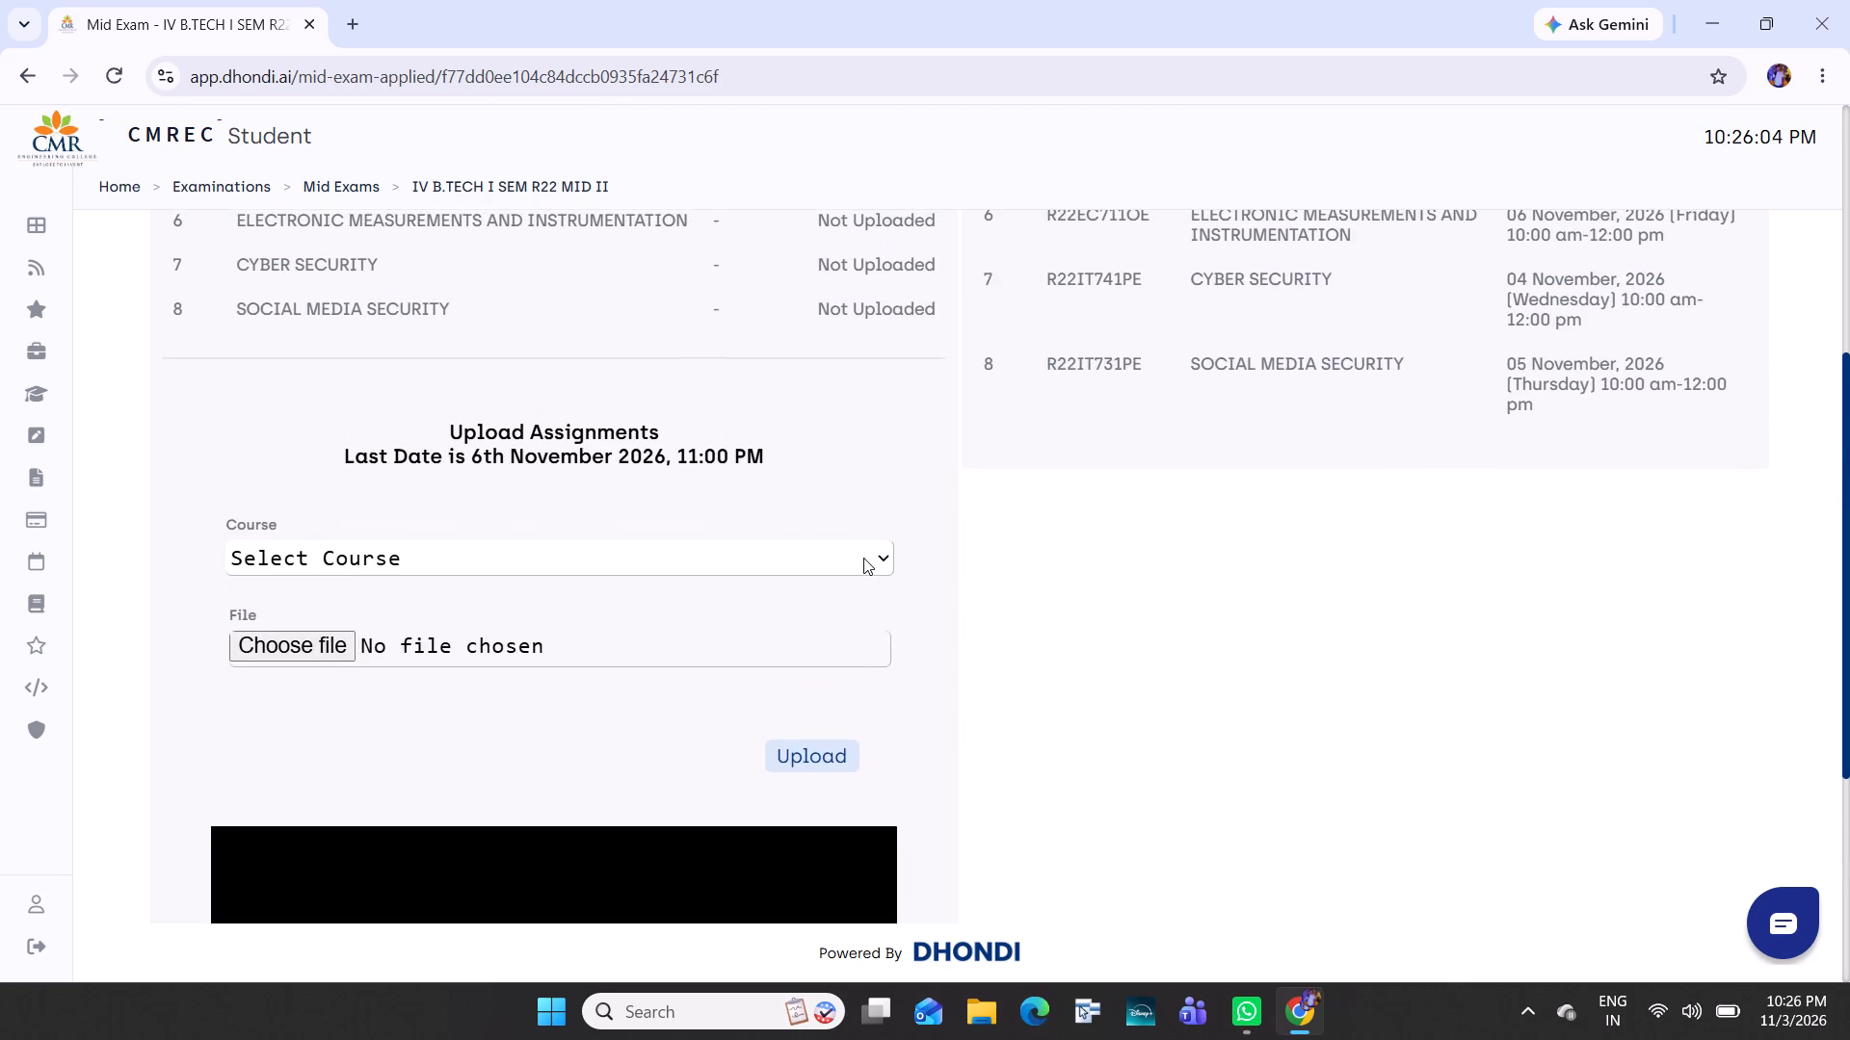
{"action": "scroll", "coordinate": [863, 558], "scroll_direction": "up", "scroll_amount": 6}
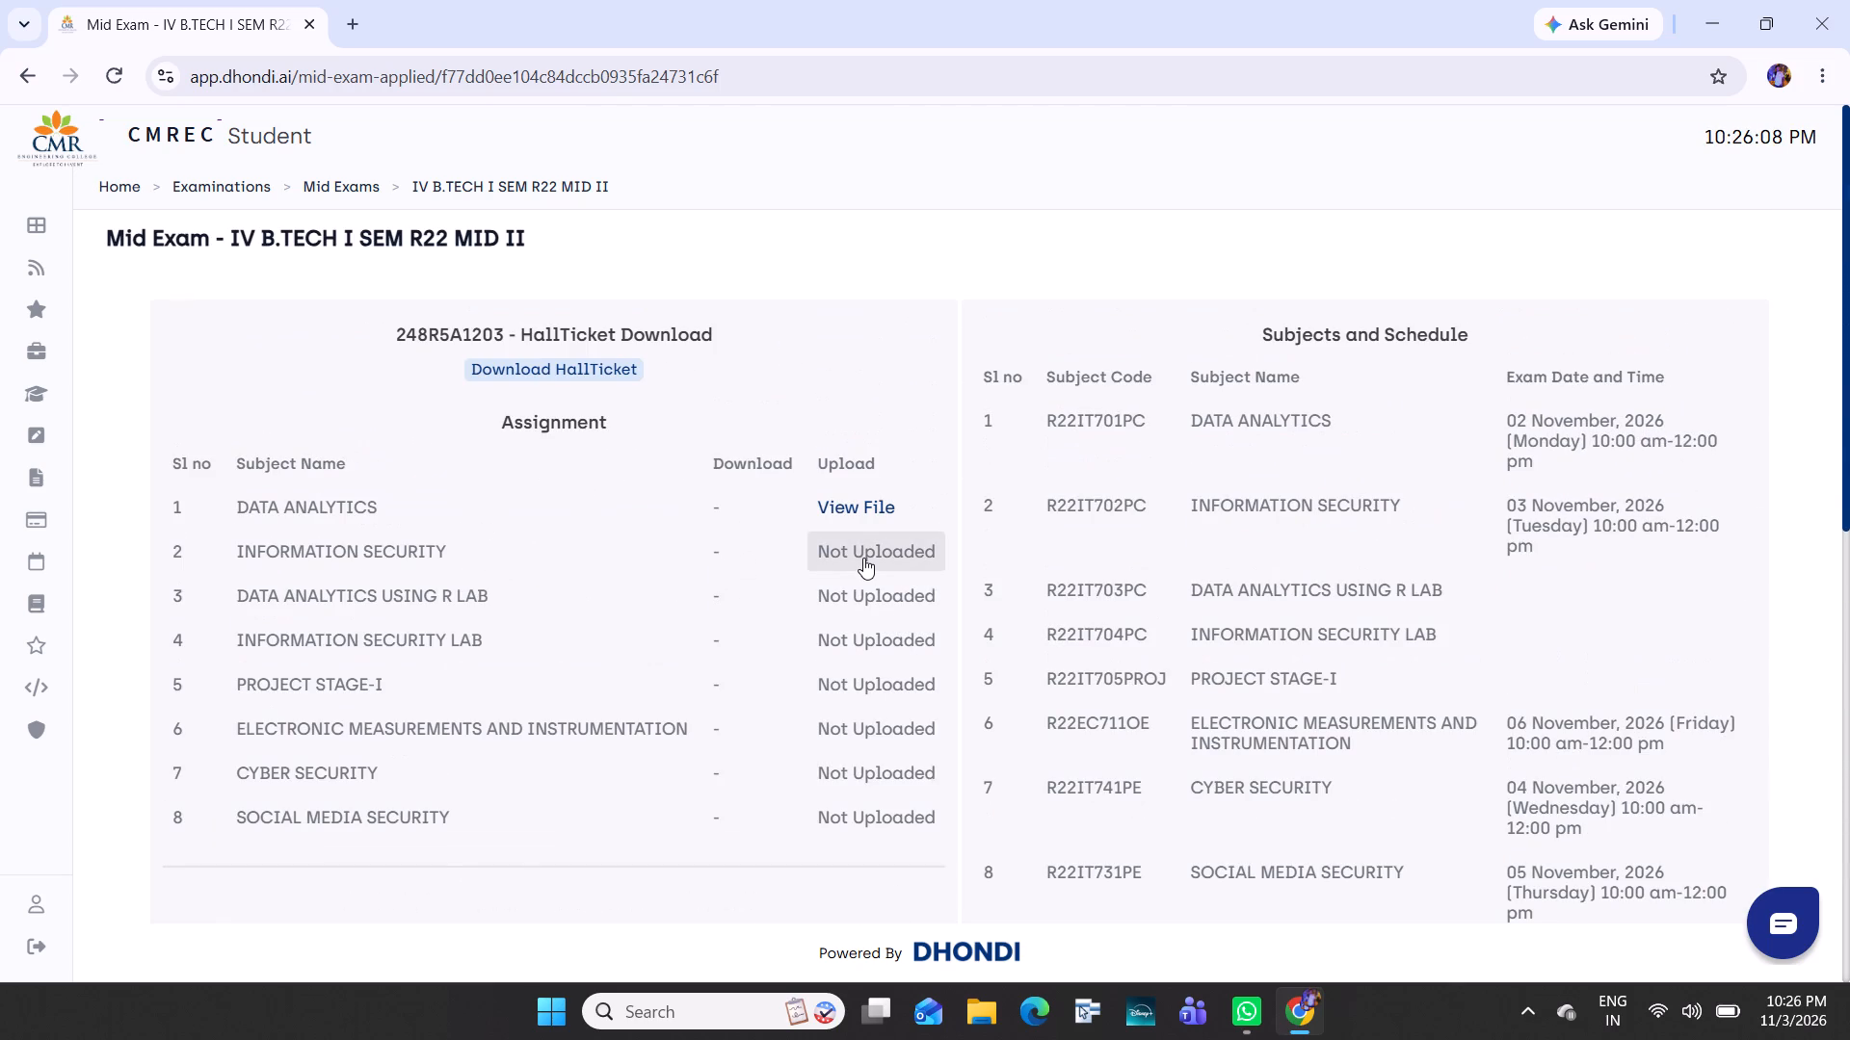
{"action": "scroll", "coordinate": [1078, 449], "scroll_direction": "down", "scroll_amount": 6}
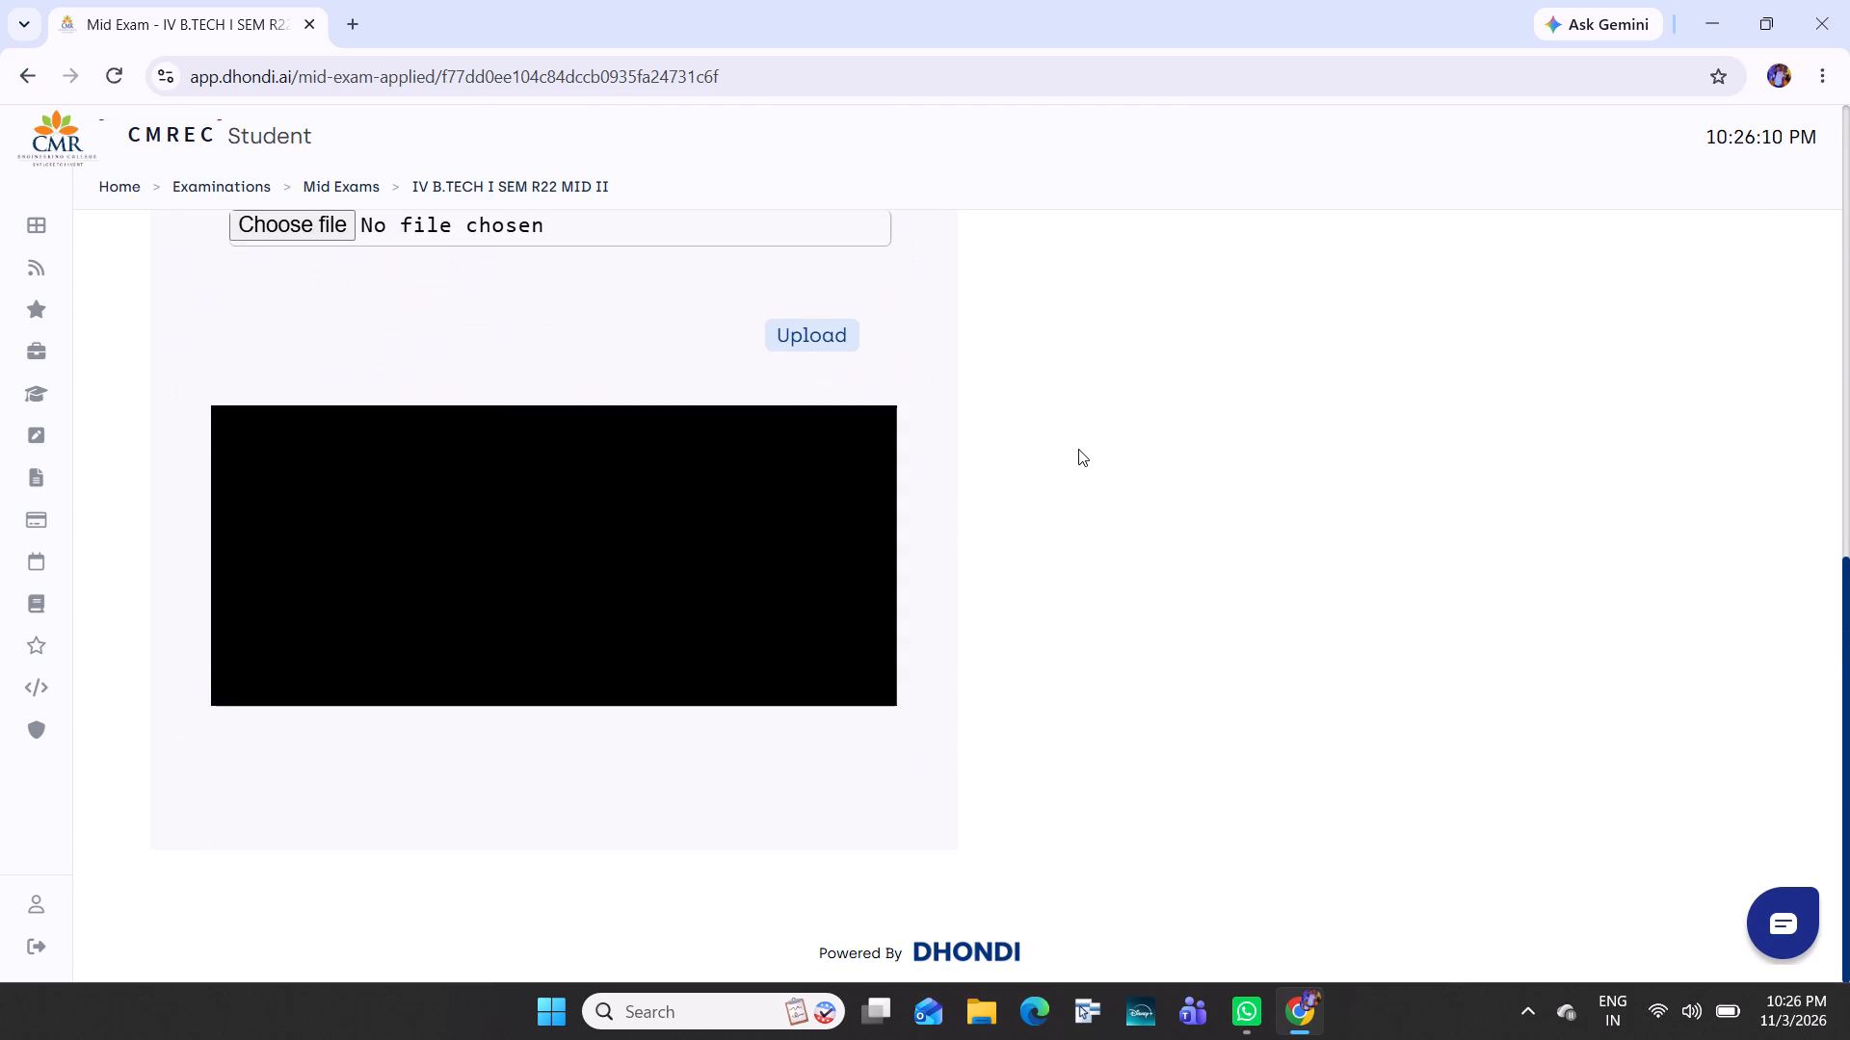
{"action": "scroll", "coordinate": [1078, 449], "scroll_direction": "up", "scroll_amount": 6}
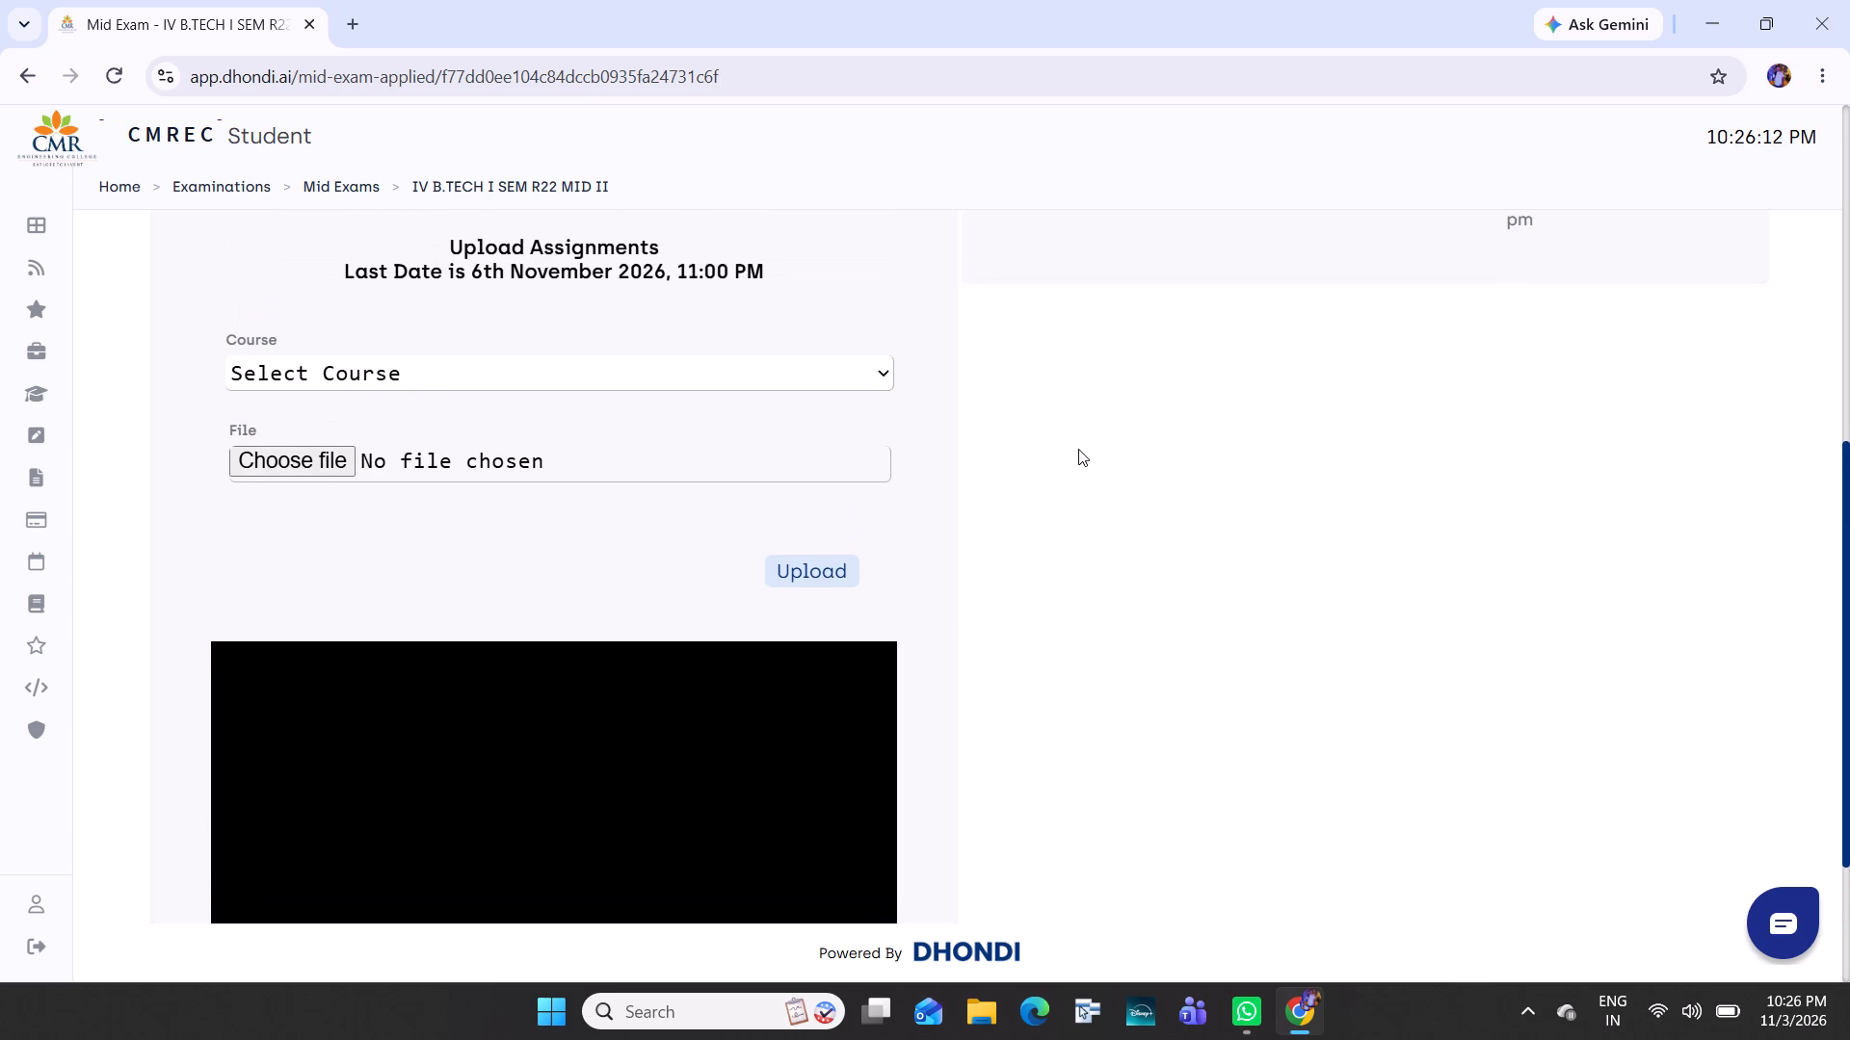
{"action": "scroll", "coordinate": [1078, 449], "scroll_direction": "up", "scroll_amount": 3}
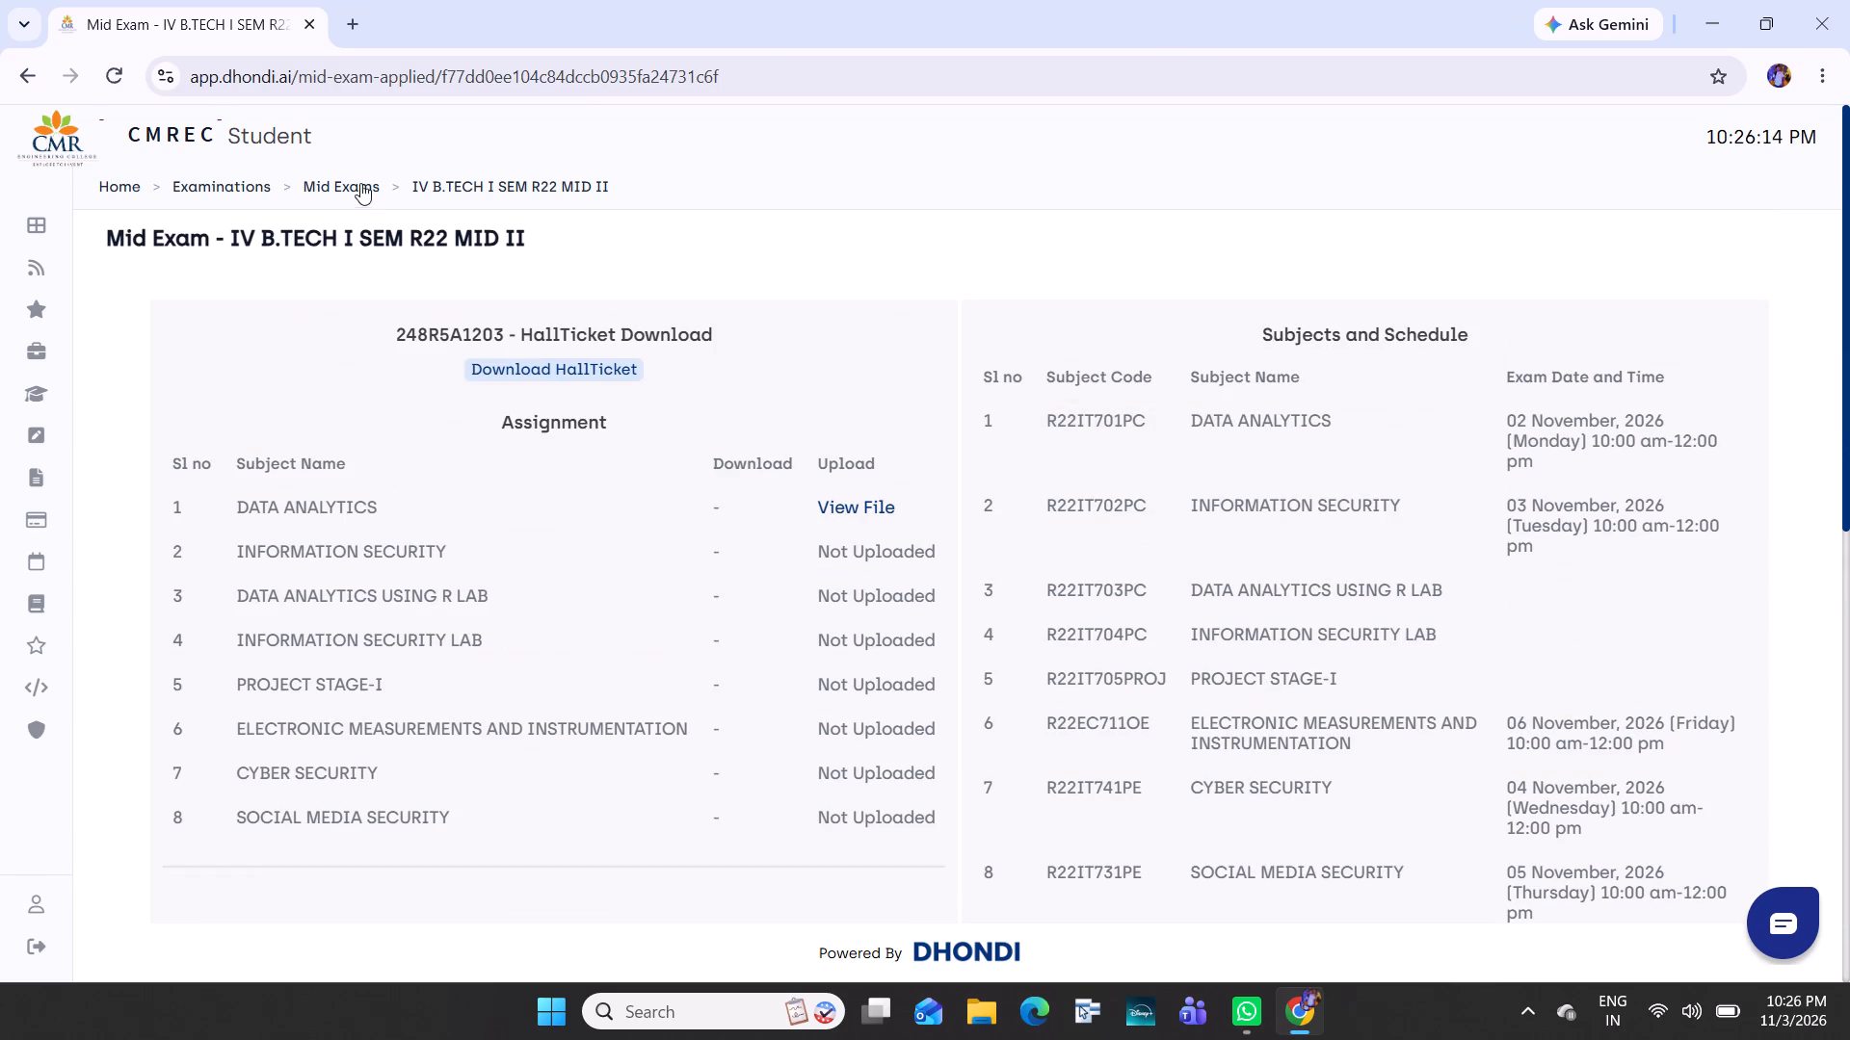
Go to the applied main exams and view the II B.TECH II SEMESTER R22 SUPPLY EXAMINATION NOVEMBER 2026 details, then return to the list.
{"action": "left_click", "coordinate": [236, 195]}
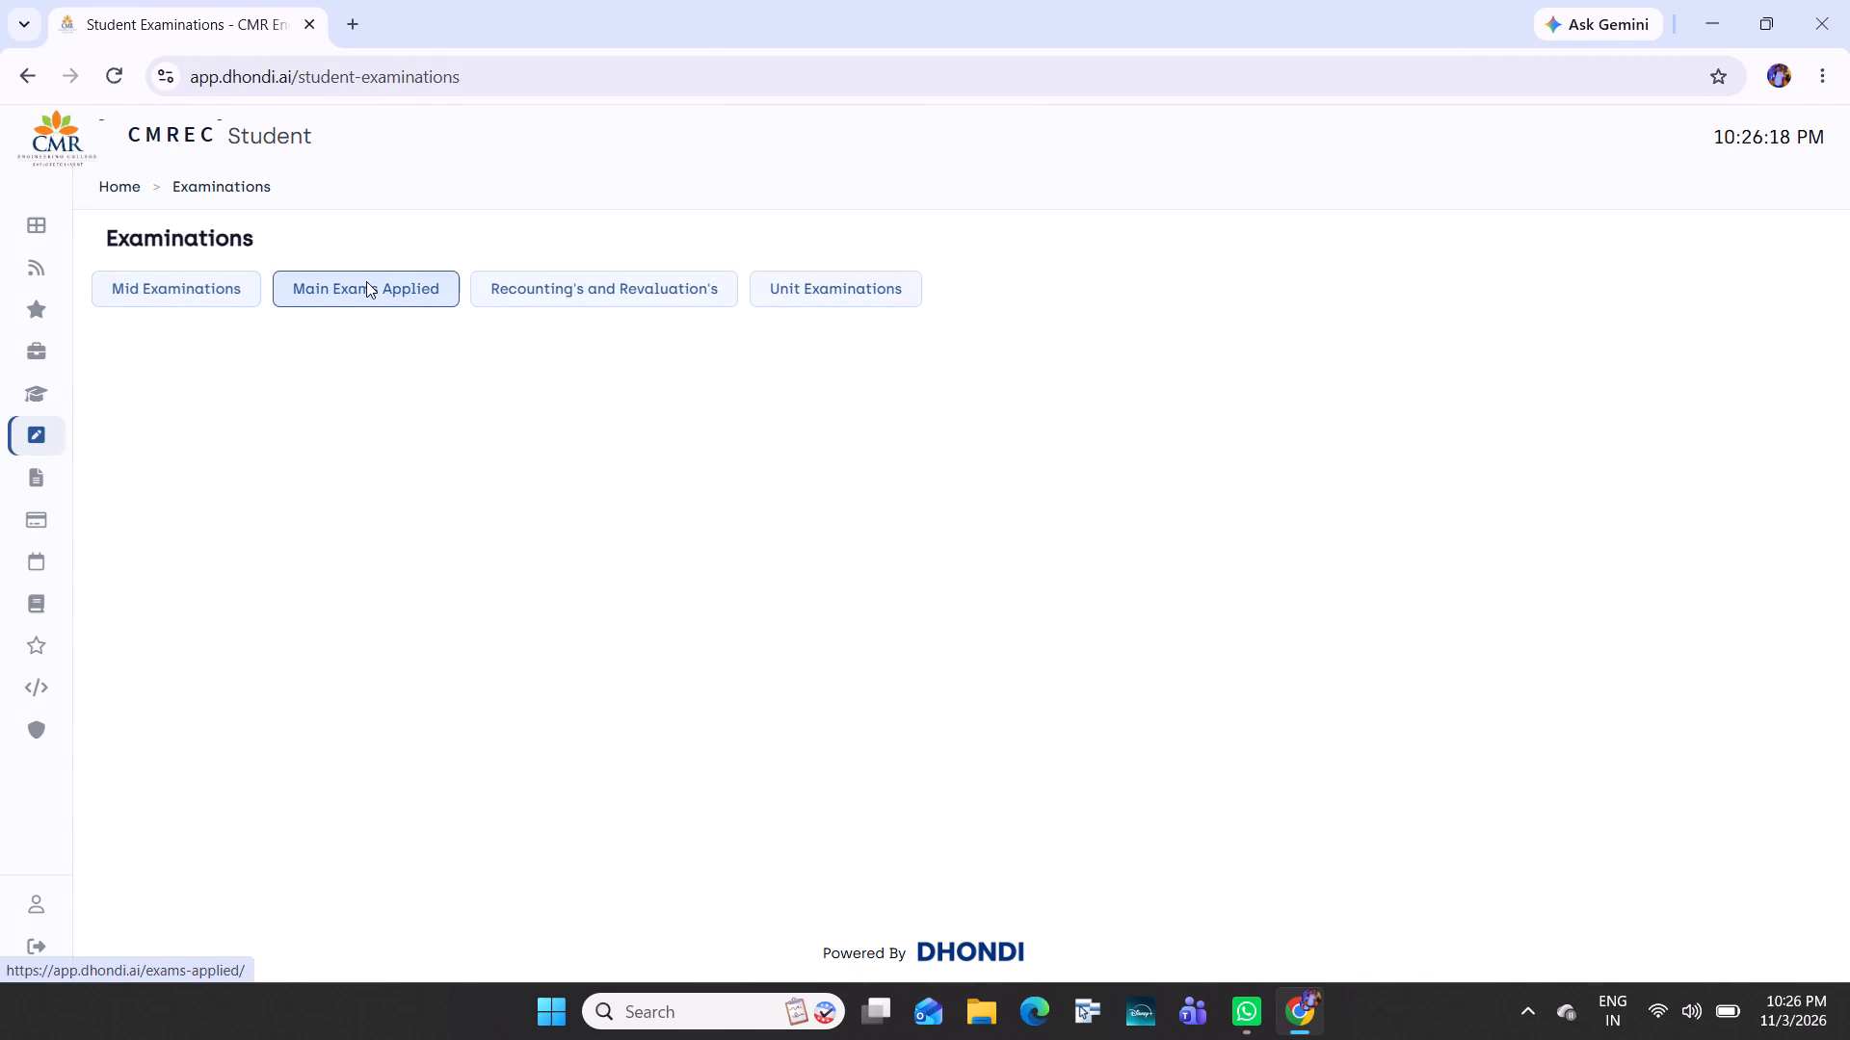
{"action": "left_click", "coordinate": [382, 285]}
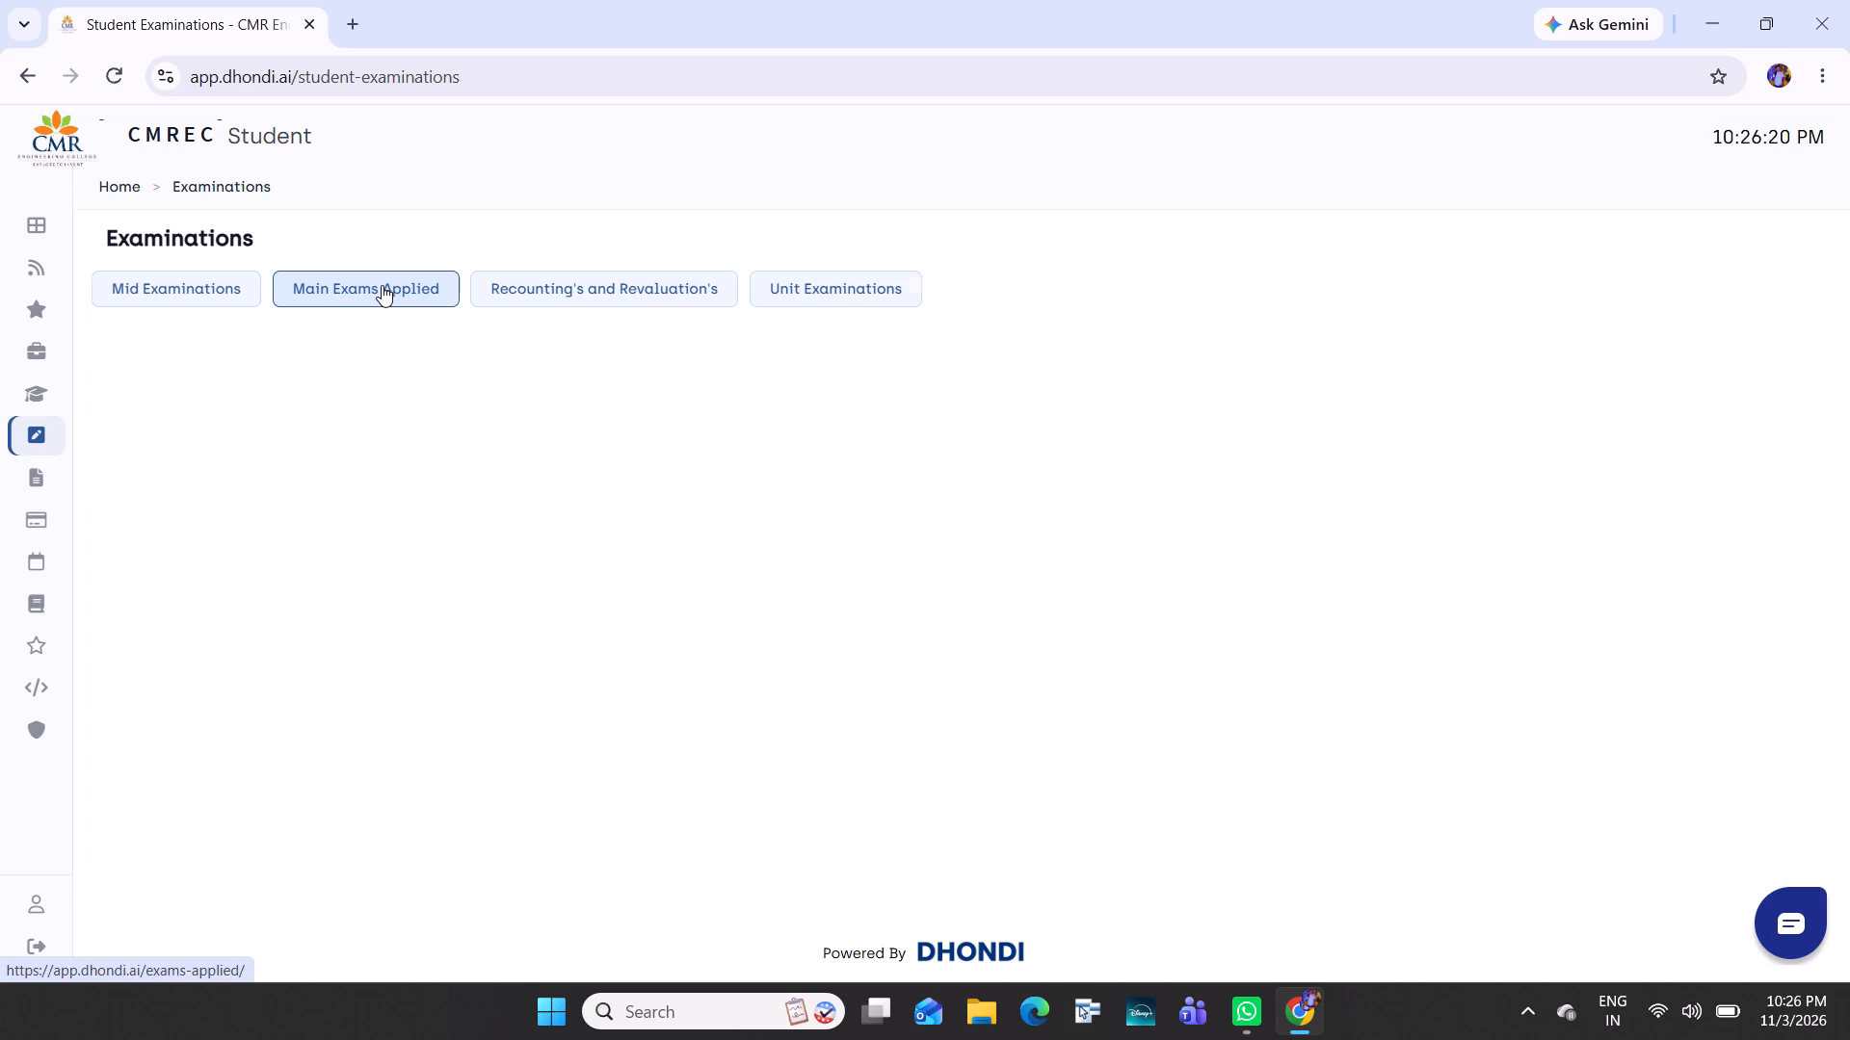
{"action": "scroll", "coordinate": [623, 463], "scroll_direction": "down", "scroll_amount": 9}
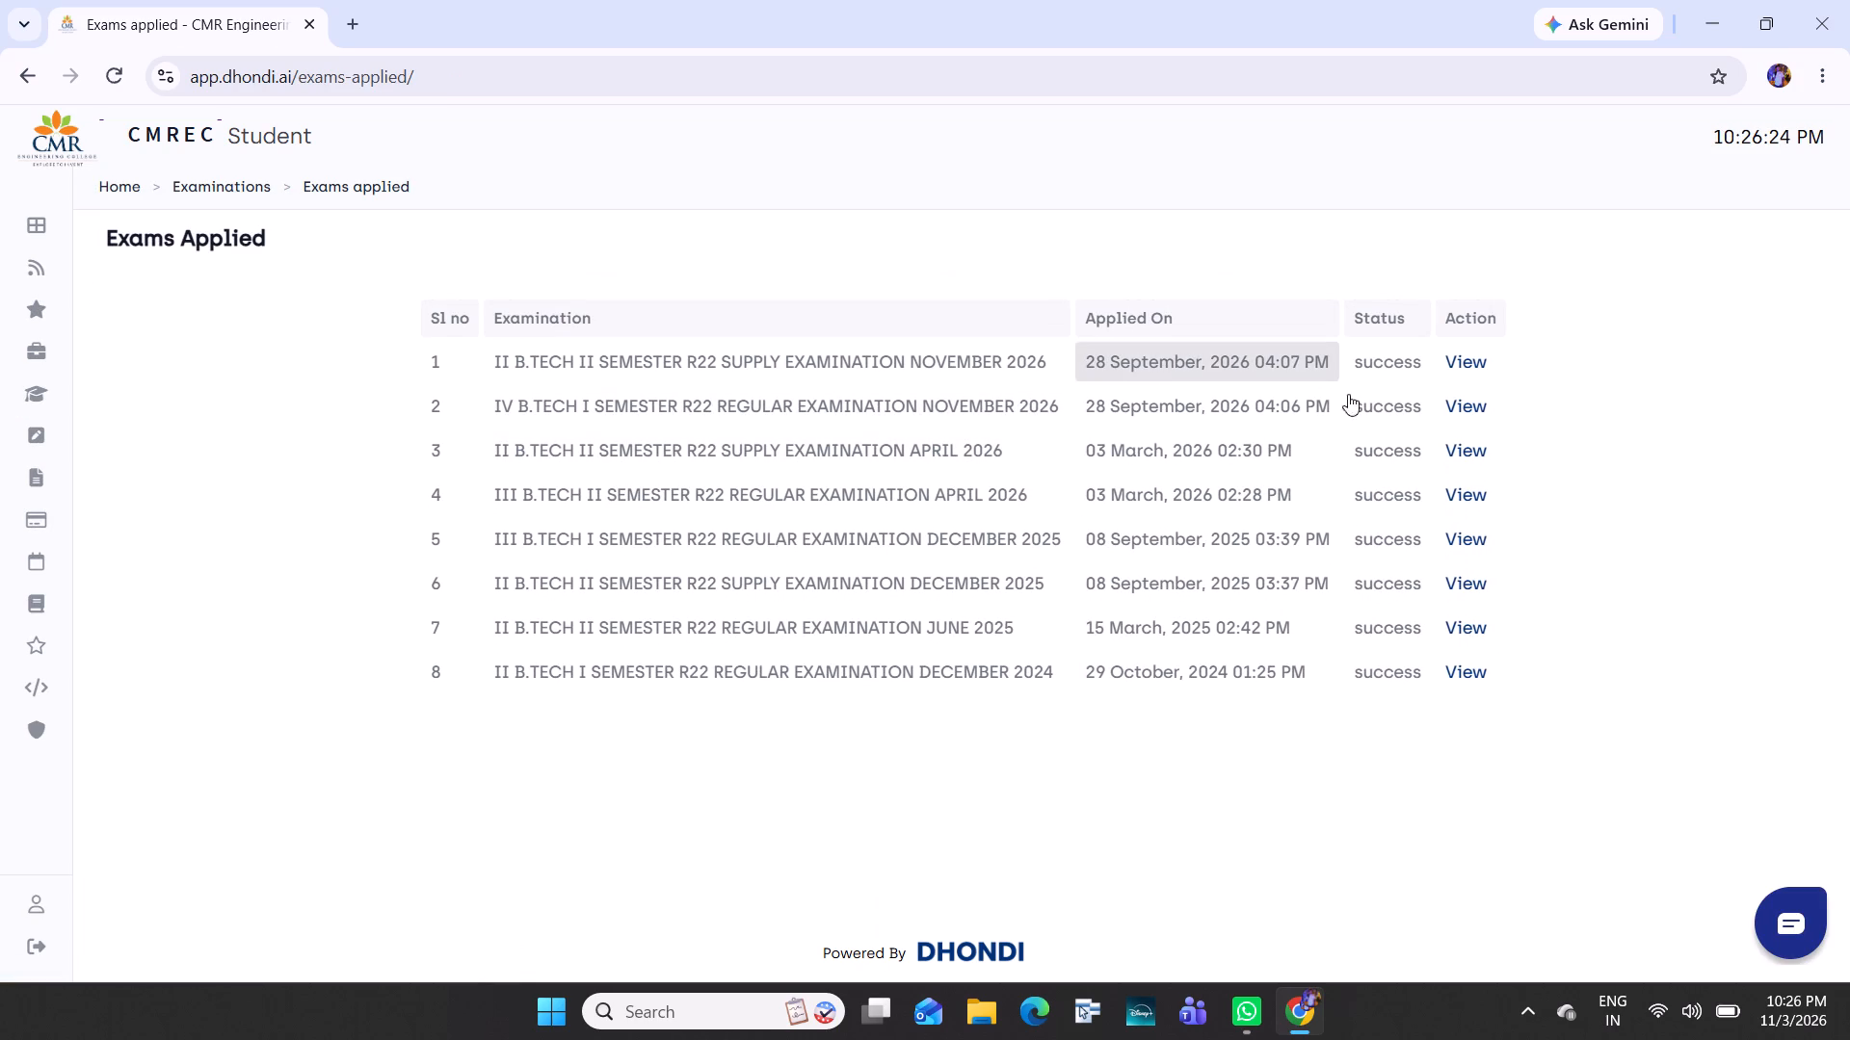
{"action": "left_click", "coordinate": [1456, 363]}
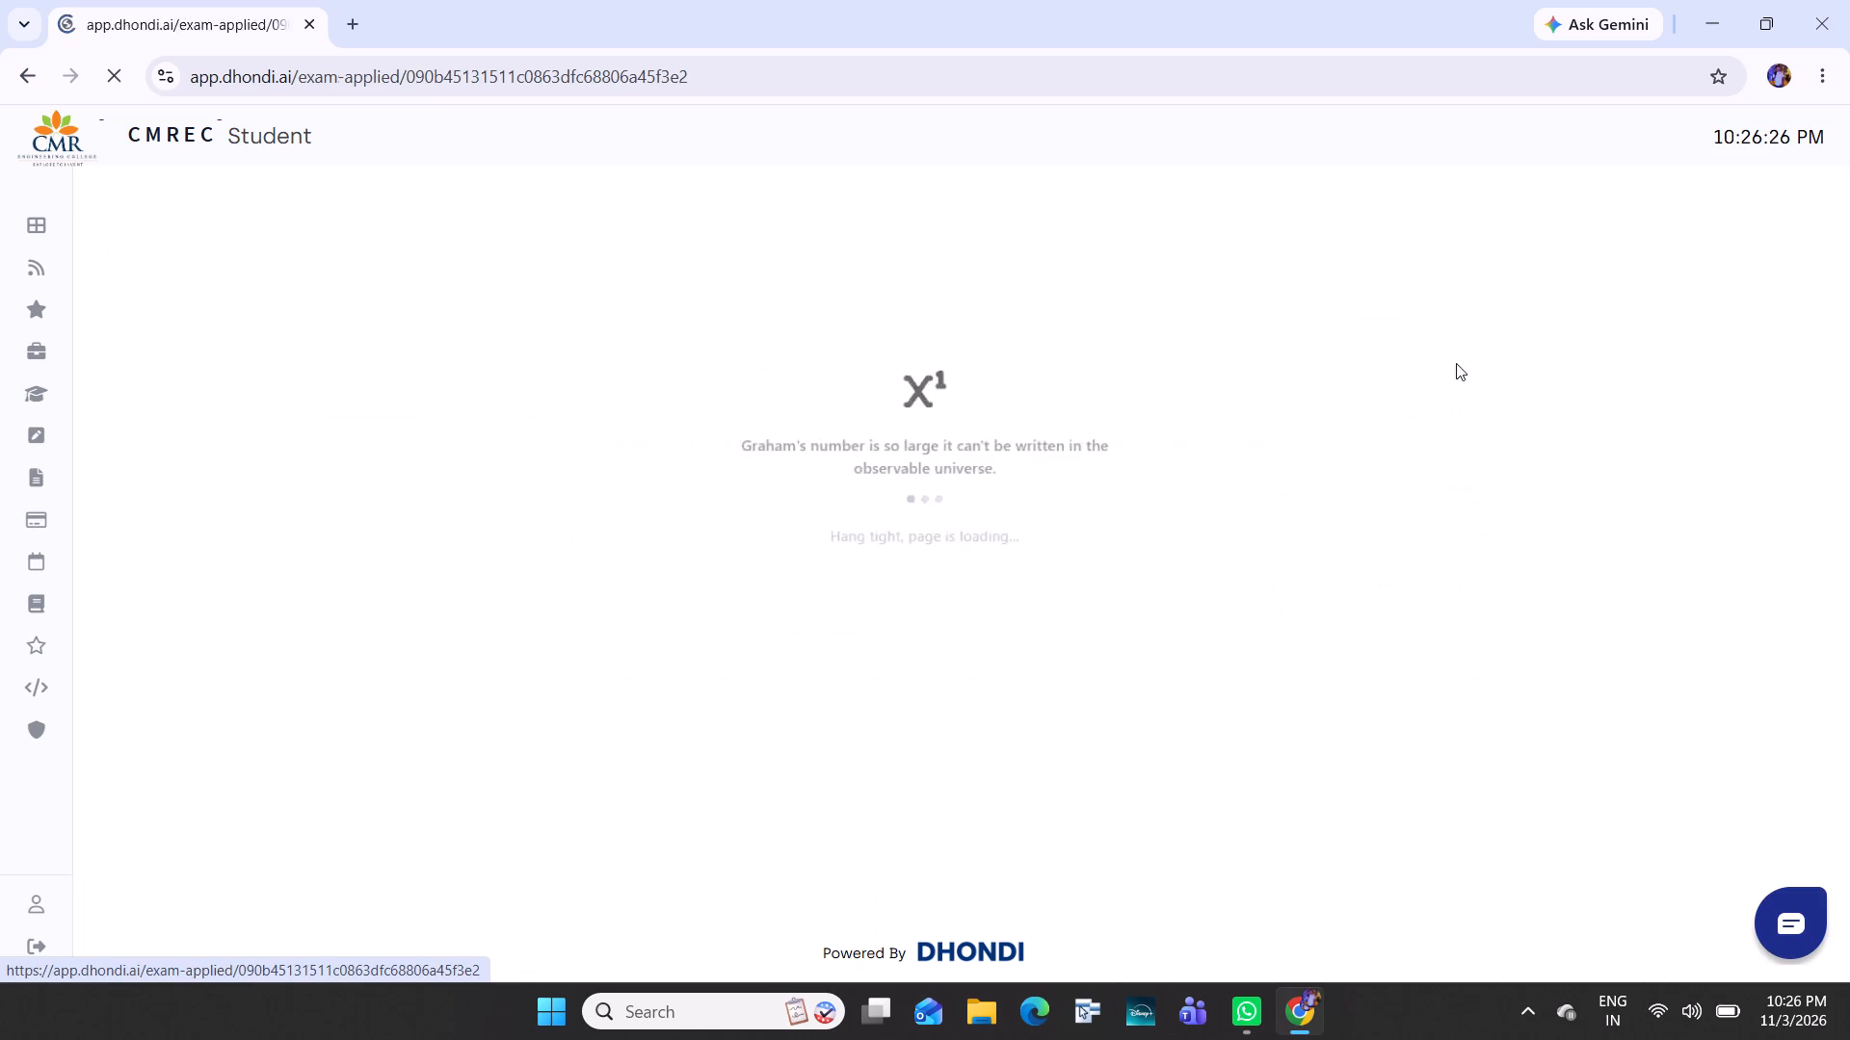
{"action": "left_click", "coordinate": [27, 80]}
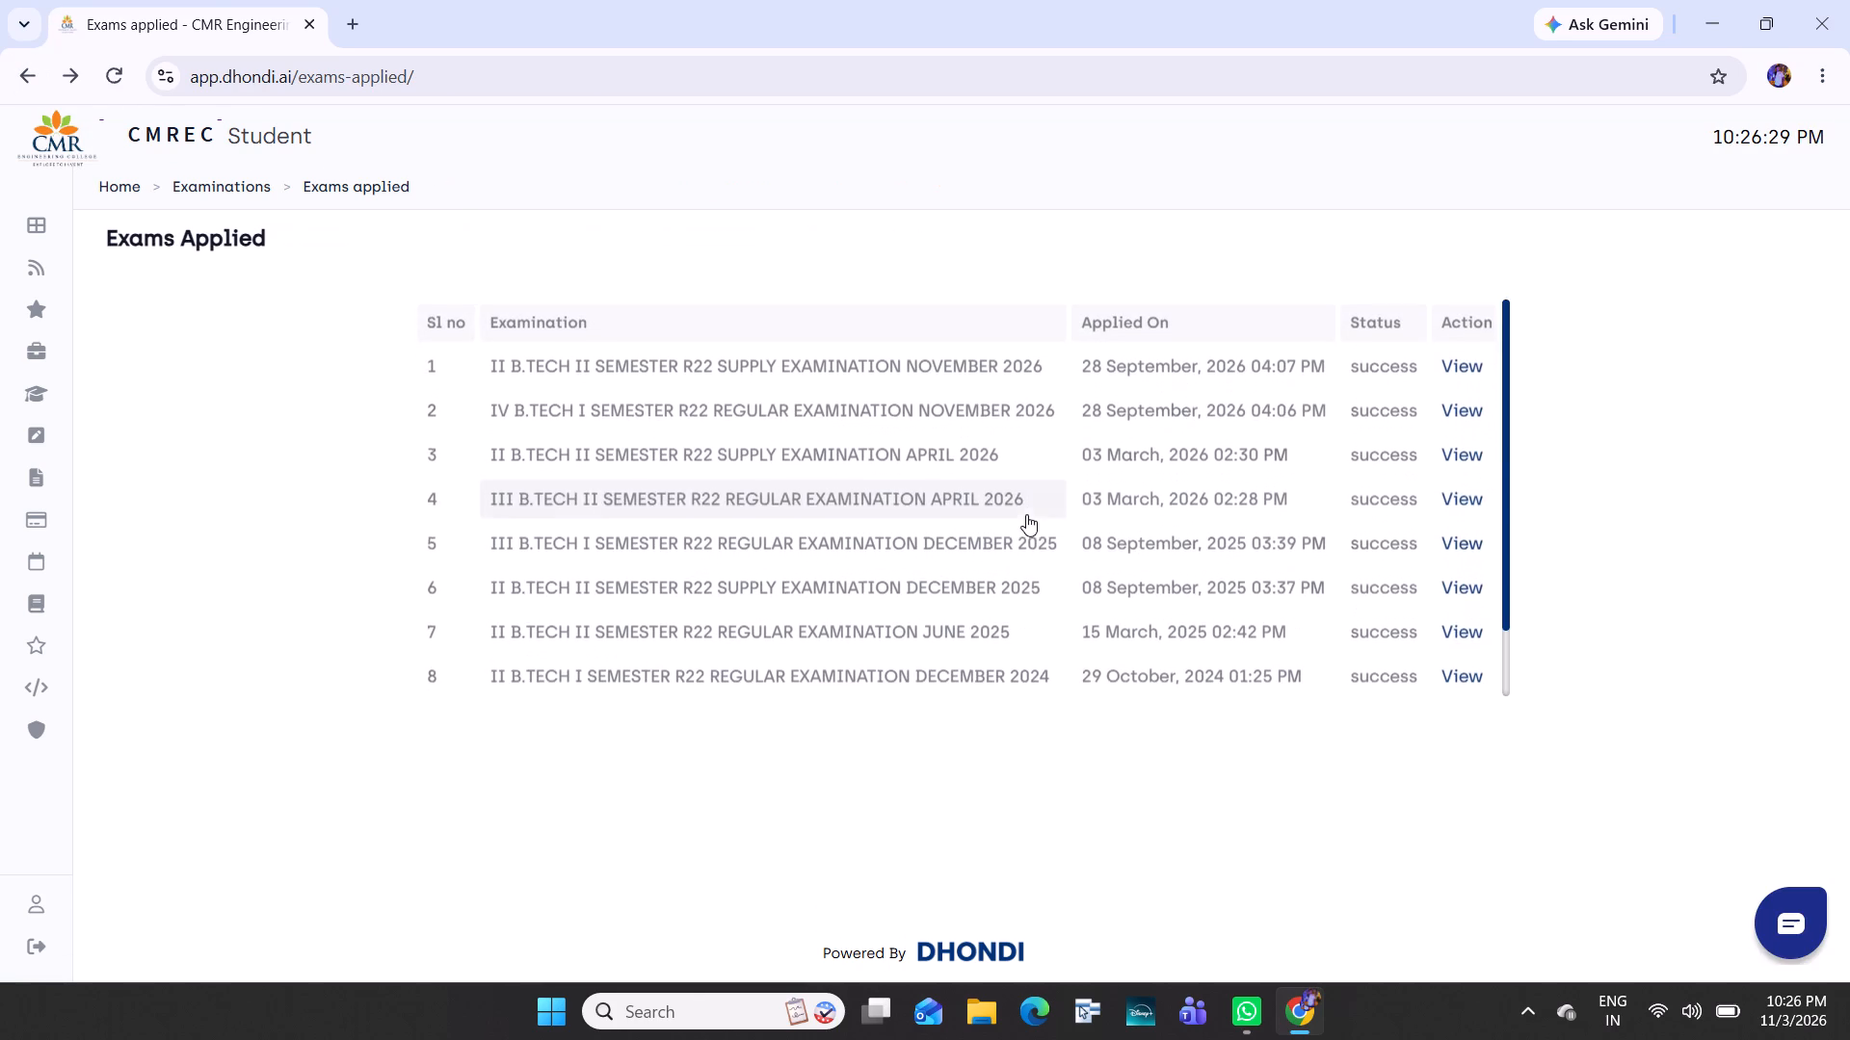
Open the applied IV B.TECH I SEMESTER R22 REGULAR EXAMINATION NOVEMBER 2026 and examine its project and seminar upload sections, including the seminar subject choices.
{"action": "scroll", "coordinate": [1003, 448], "scroll_direction": "up", "scroll_amount": 4}
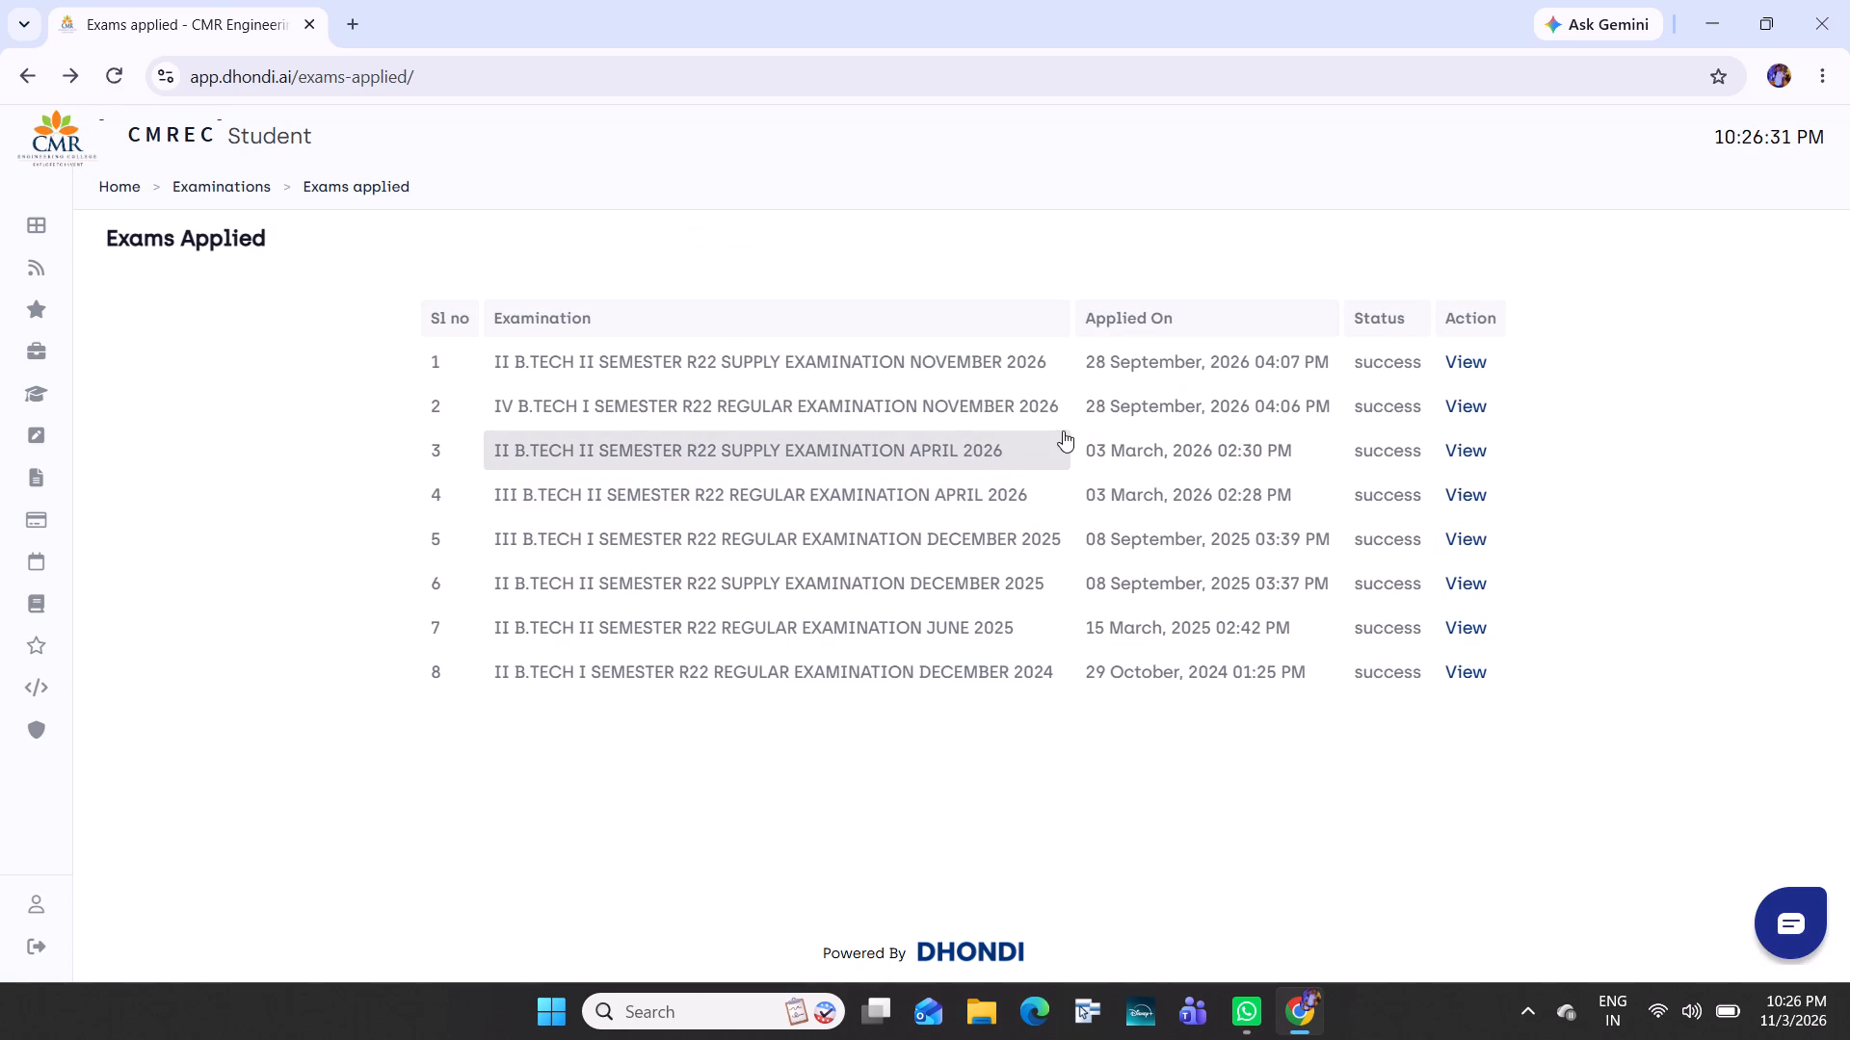
{"action": "left_click", "coordinate": [1475, 403]}
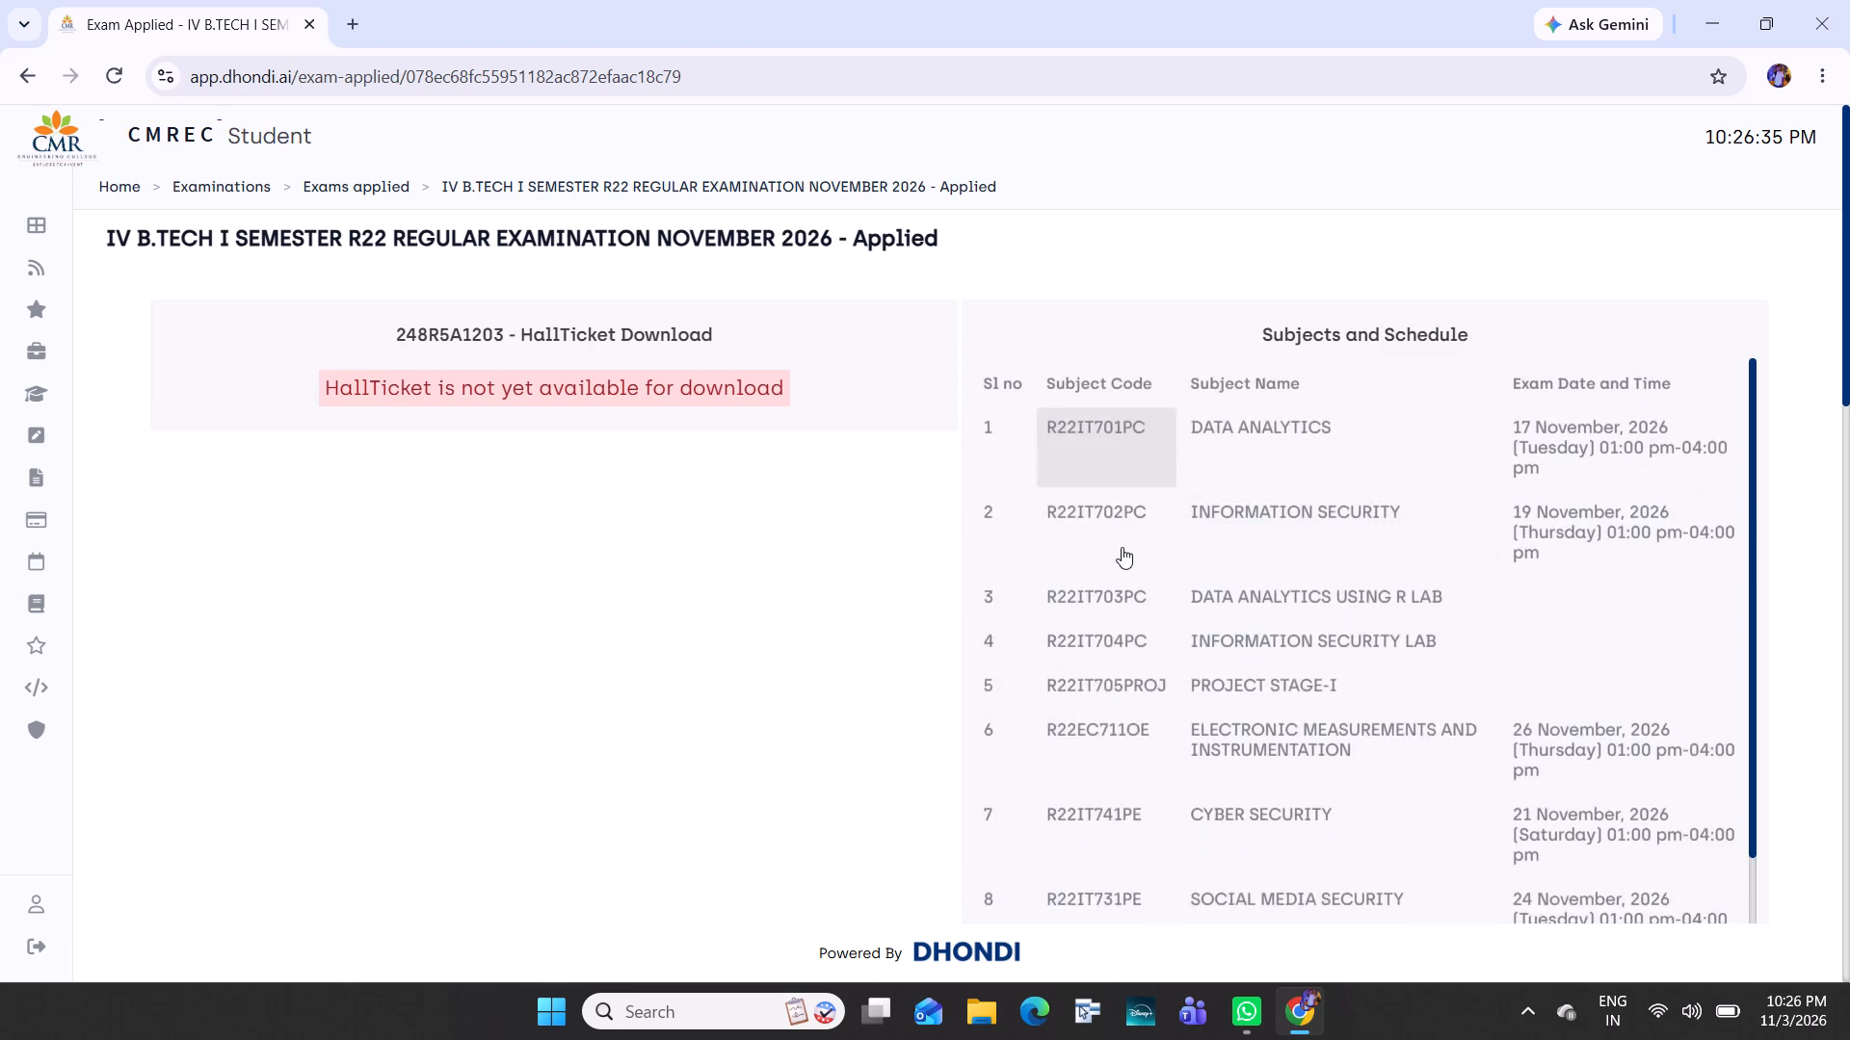
{"action": "scroll", "coordinate": [1122, 547], "scroll_direction": "down", "scroll_amount": 5}
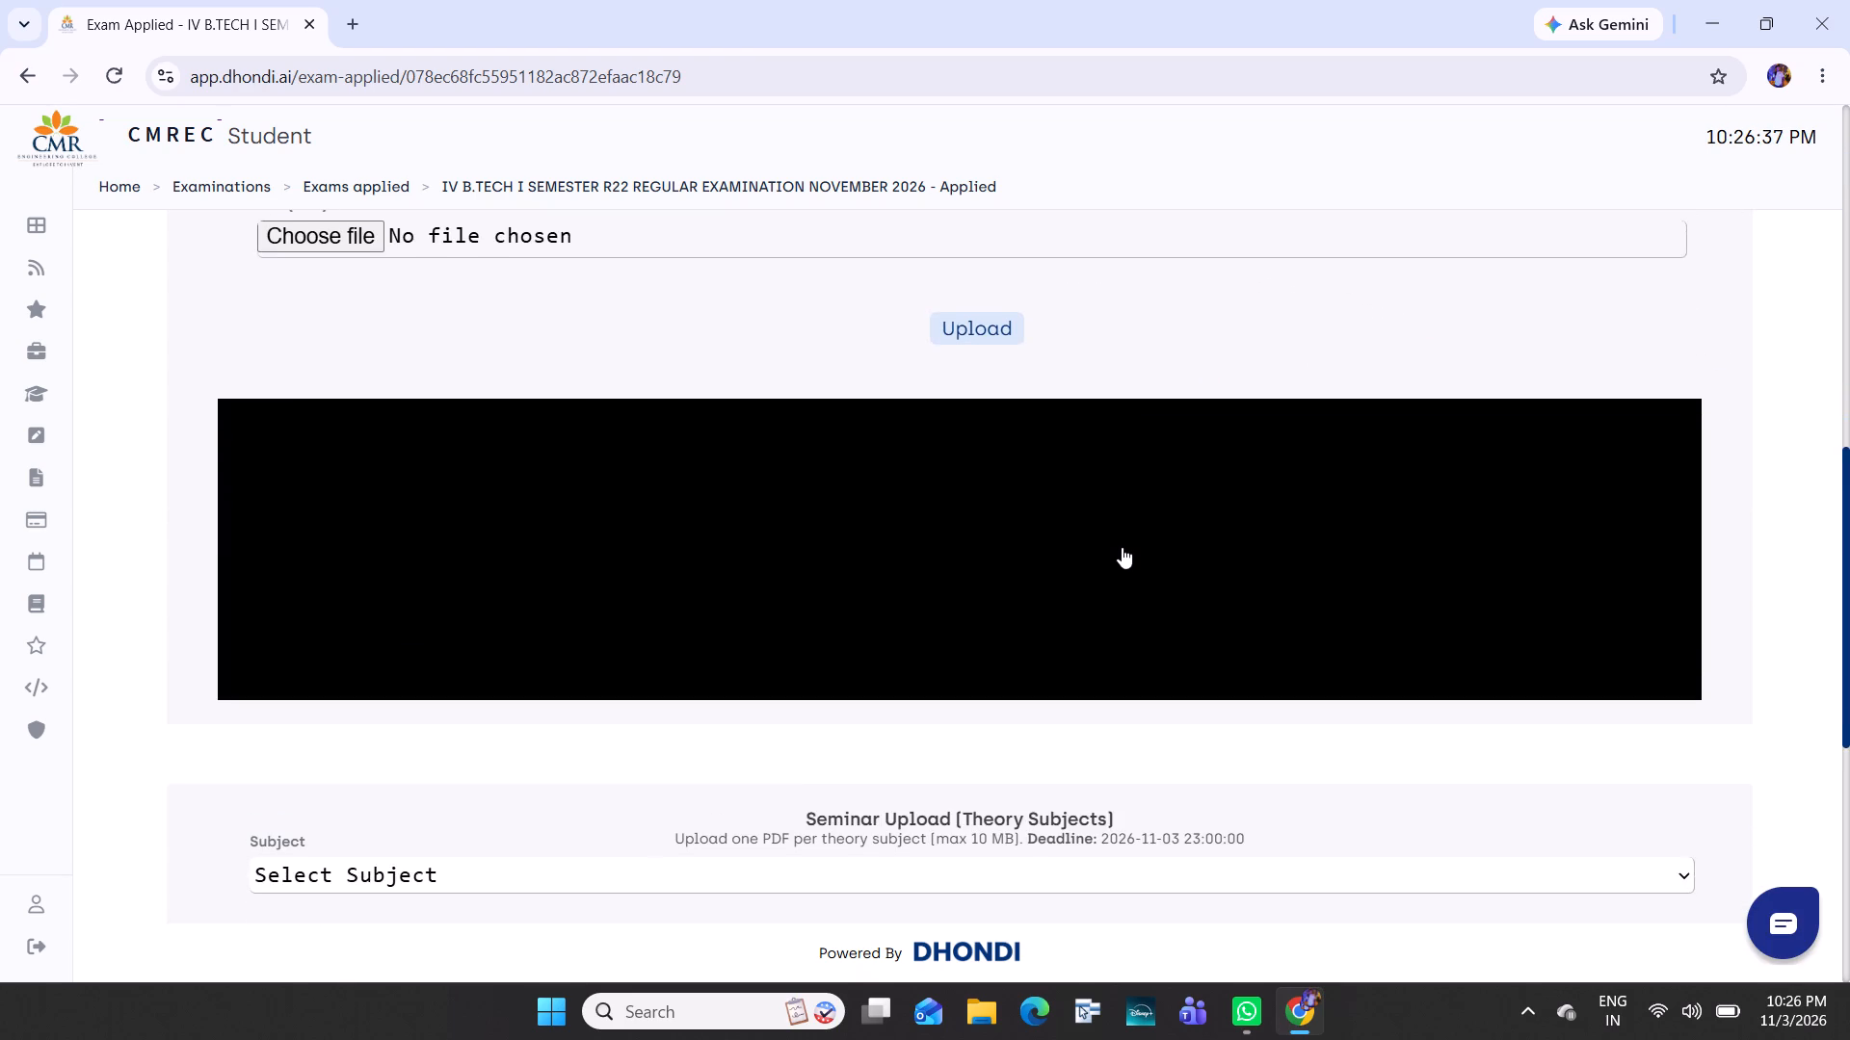
{"action": "scroll", "coordinate": [1122, 547], "scroll_direction": "up", "scroll_amount": 1}
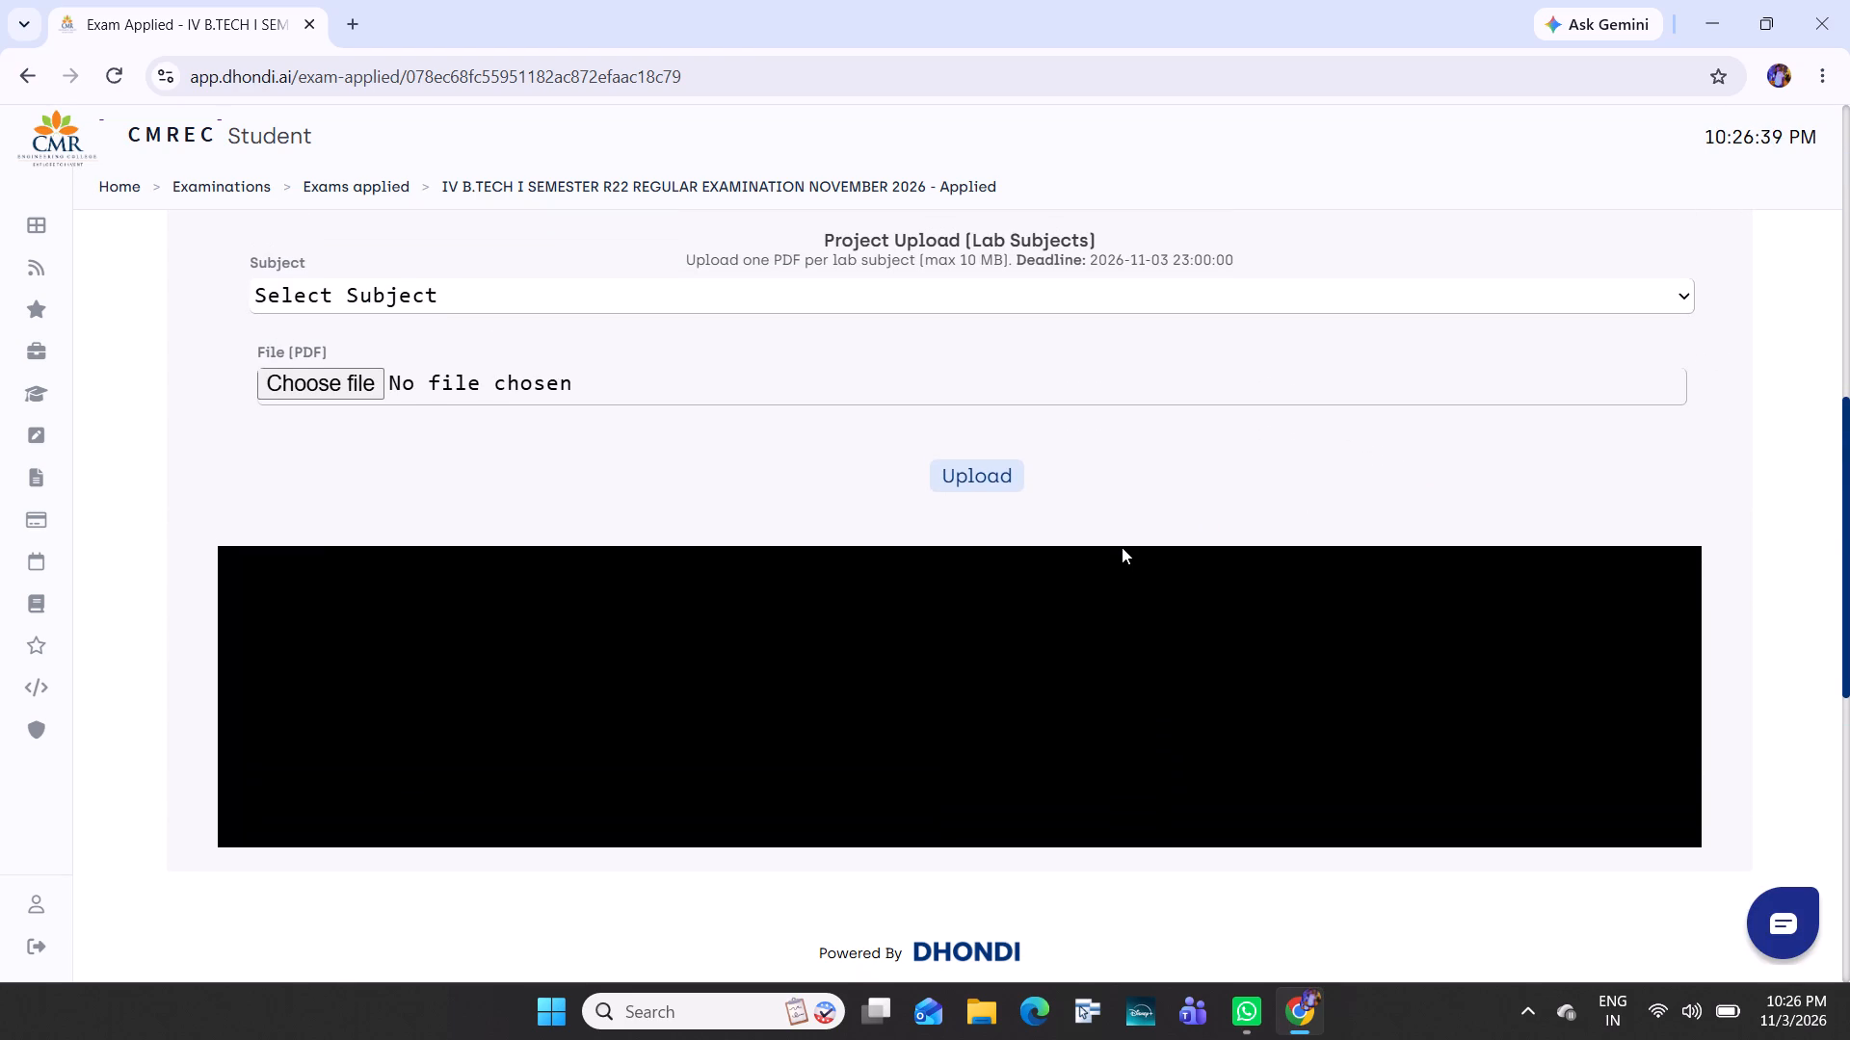
{"action": "scroll", "coordinate": [1122, 547], "scroll_direction": "down", "scroll_amount": 5}
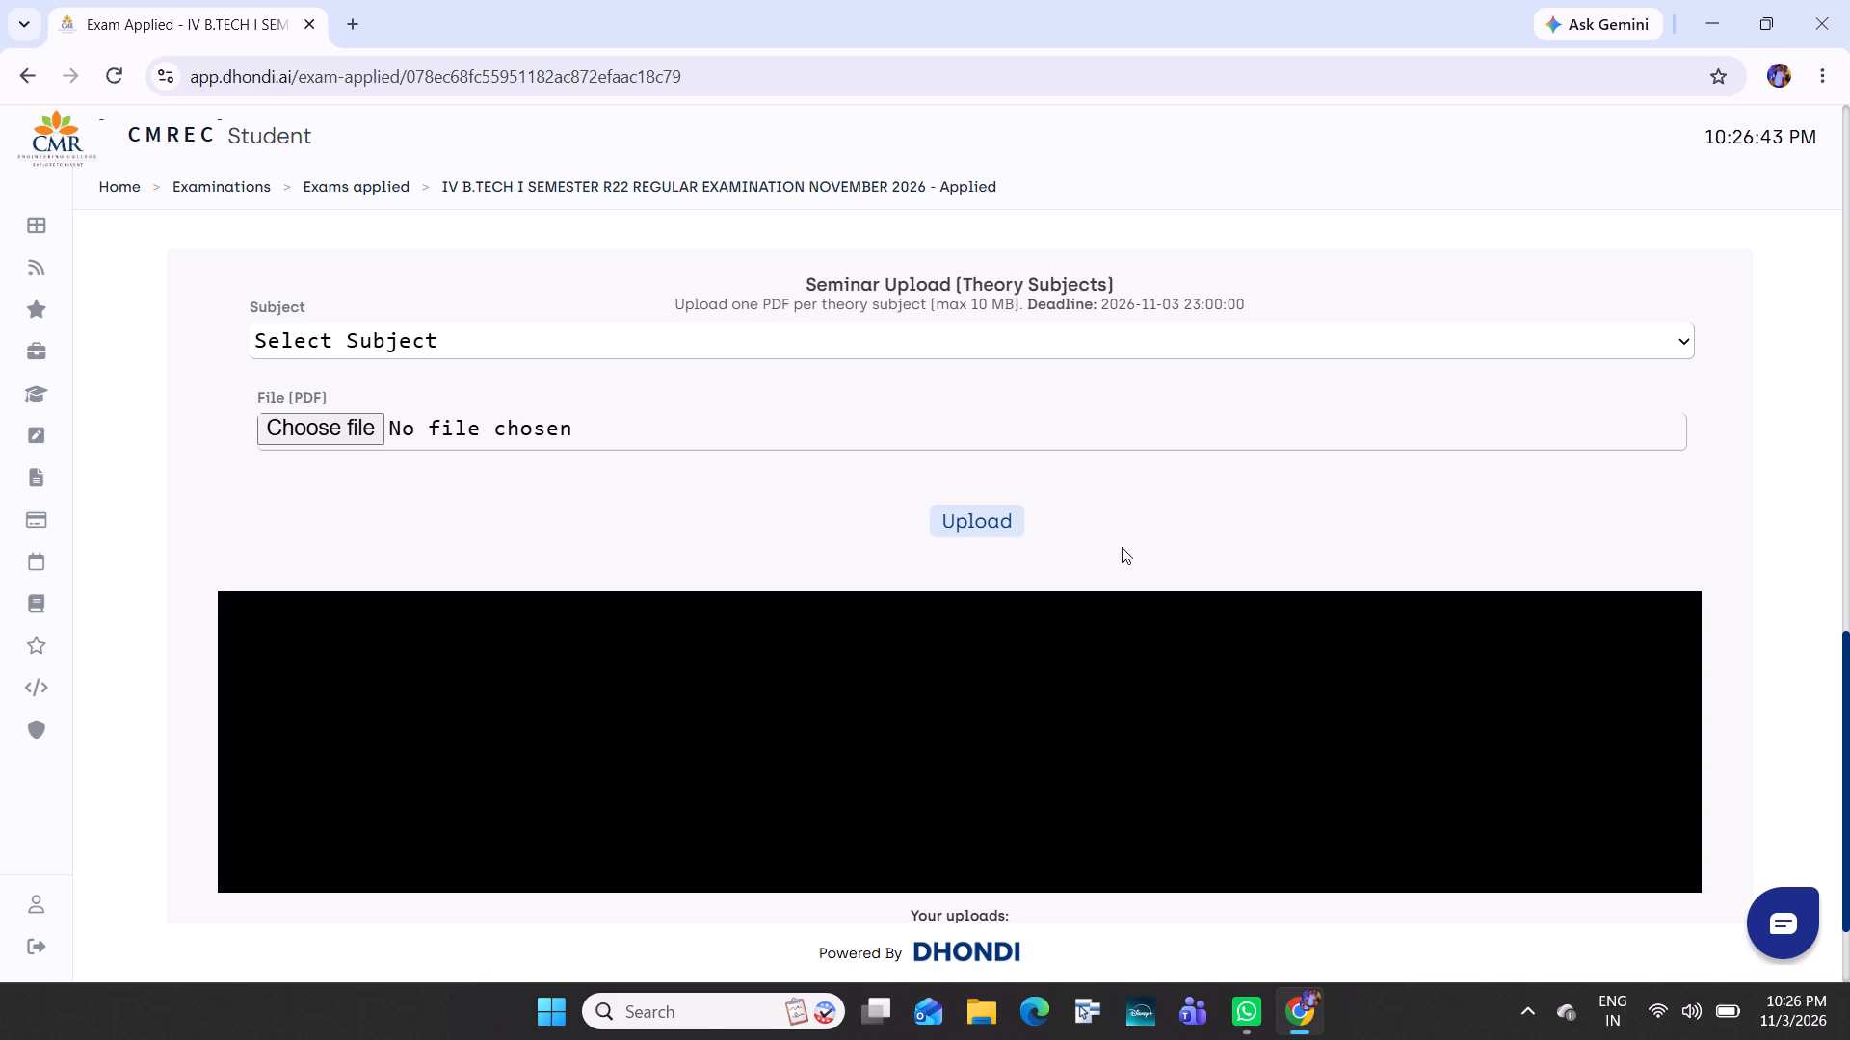
{"action": "left_click", "coordinate": [1224, 331]}
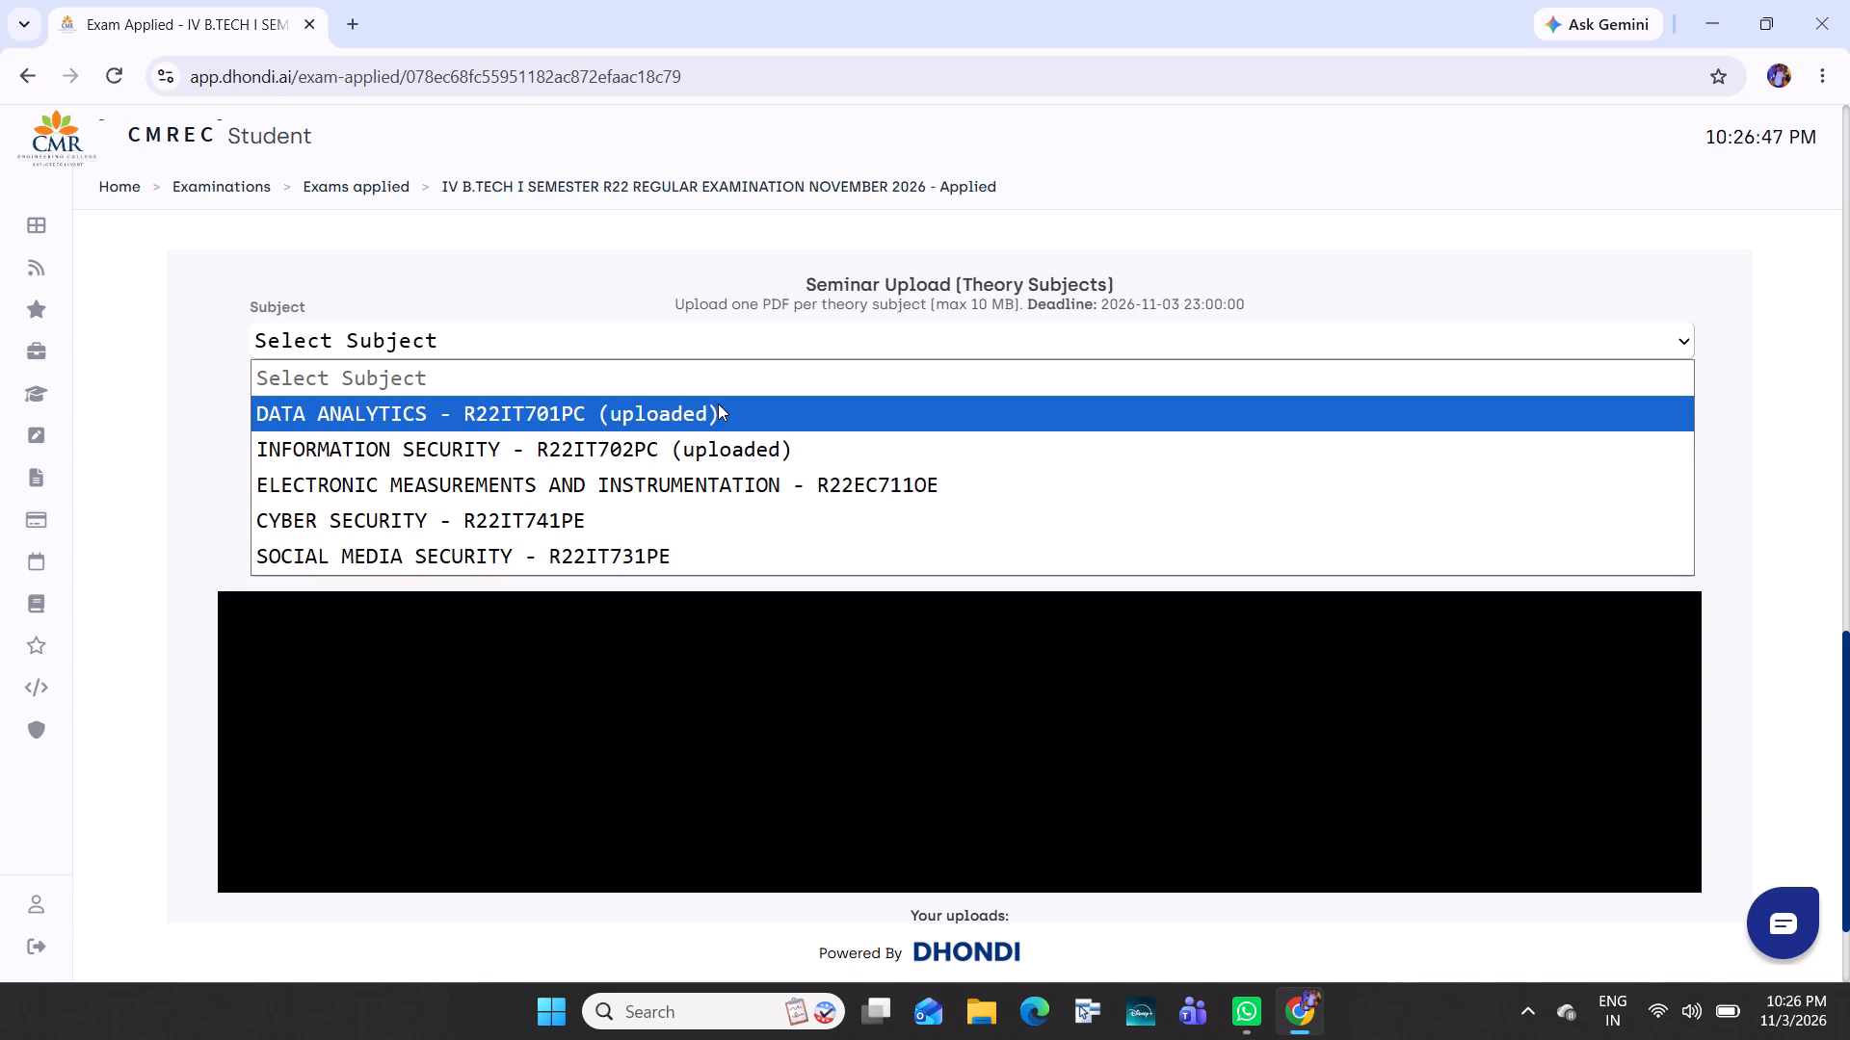
{"action": "left_click", "coordinate": [1048, 314]}
{"action": "scroll", "coordinate": [1044, 458], "scroll_direction": "down", "scroll_amount": 1}
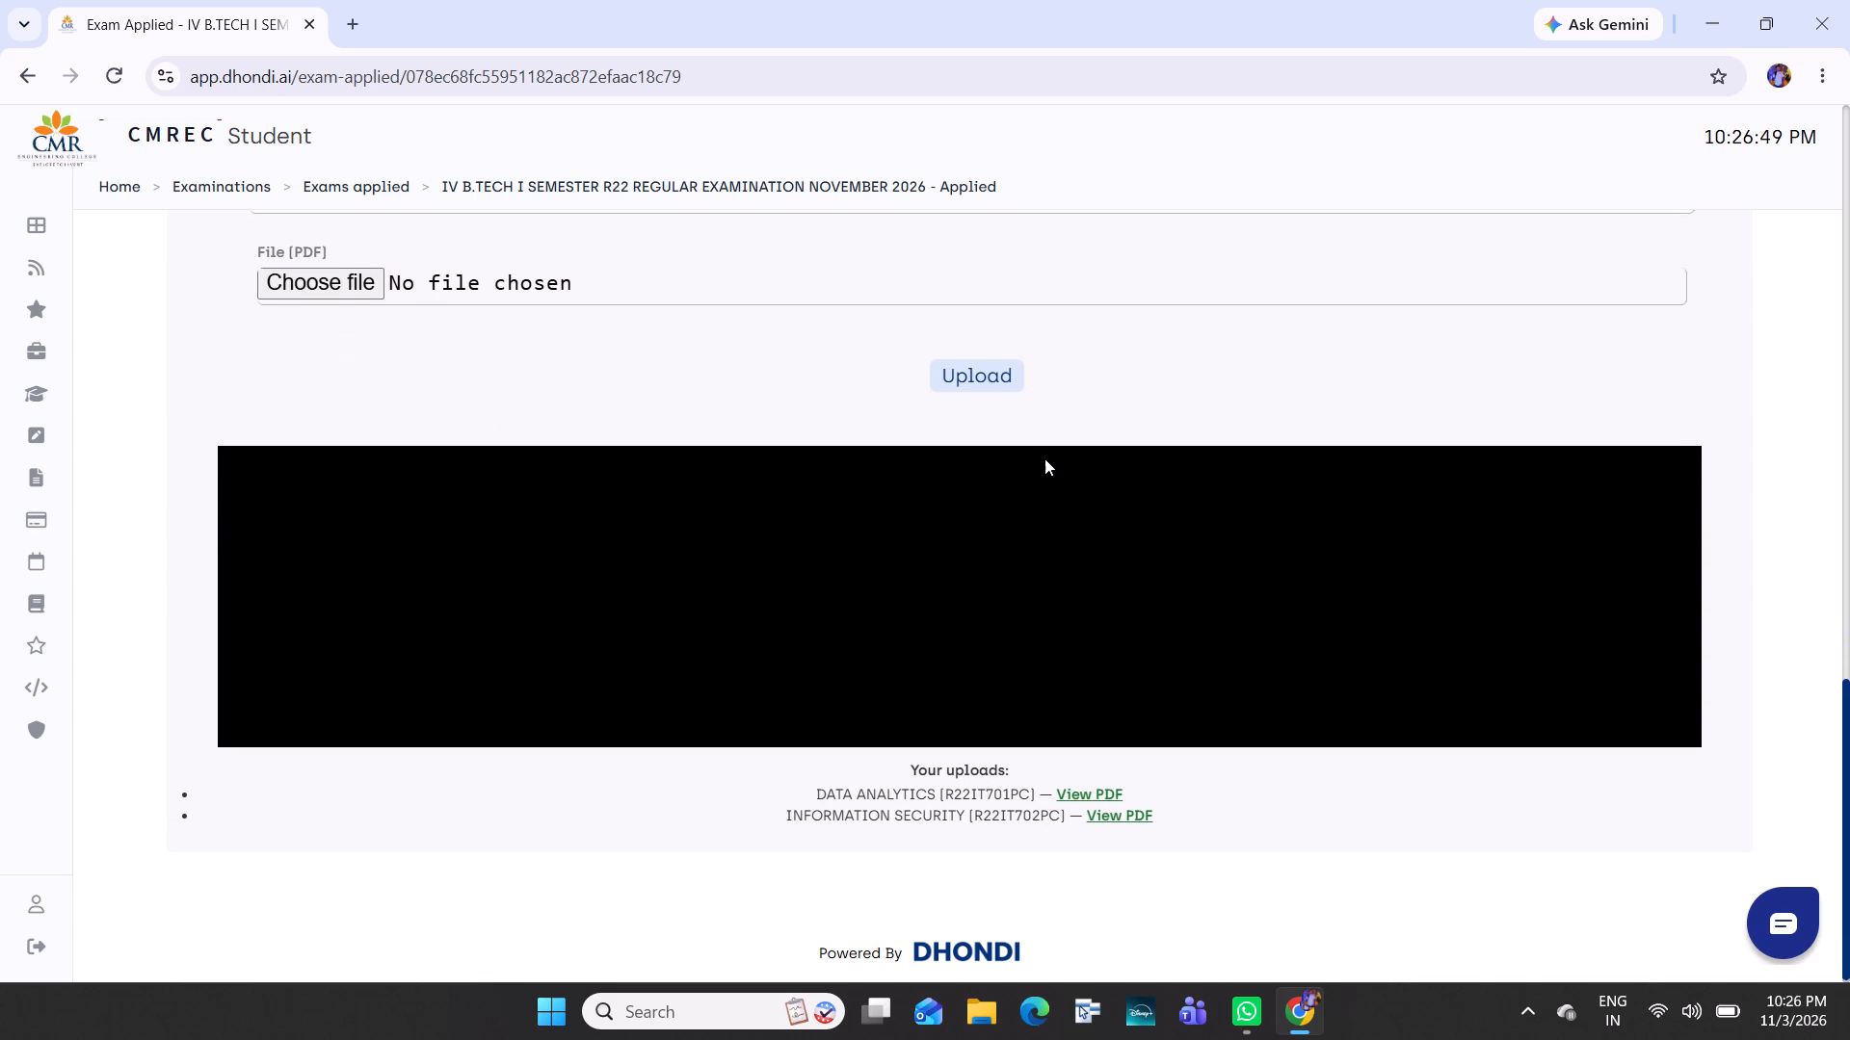
{"action": "scroll", "coordinate": [1044, 458], "scroll_direction": "down", "scroll_amount": 2}
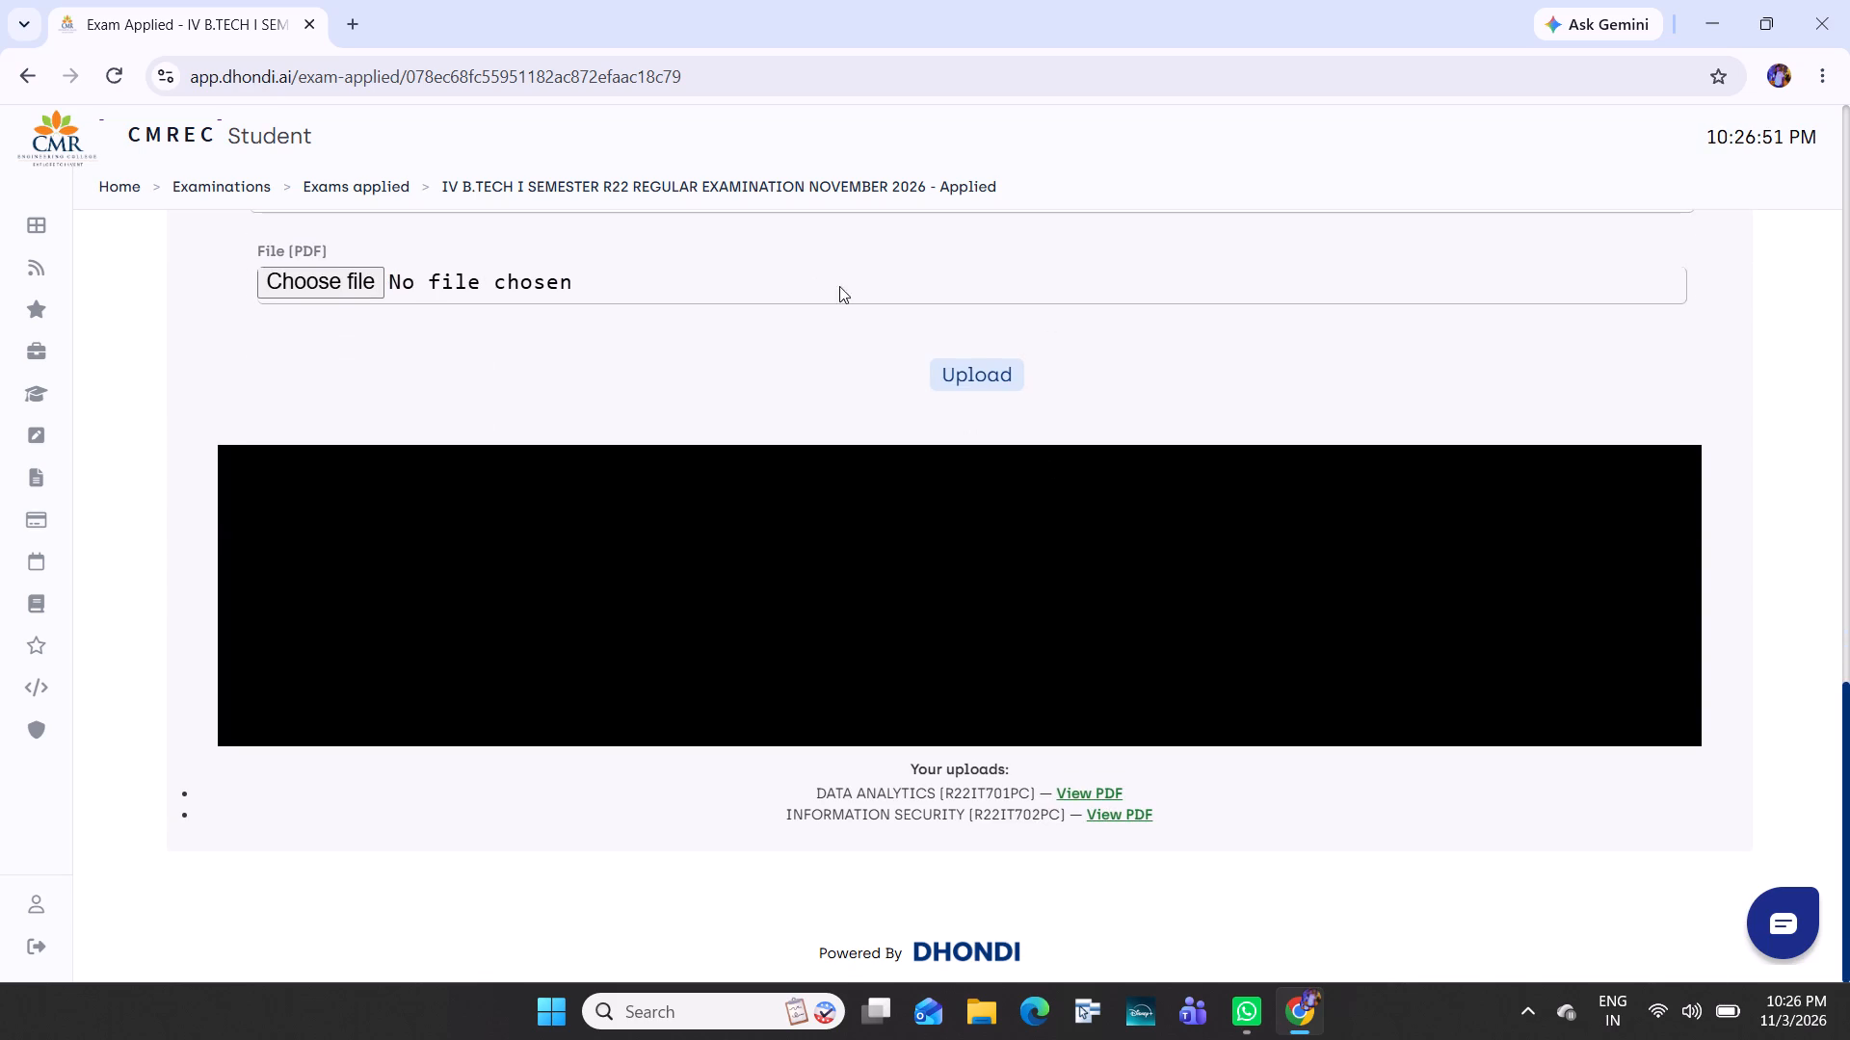
Upload emi ppt from the Desktop's dhondi folder as the seminar file for ELECTRONIC MEASUREMENTS AND INSTRUMENTATION - R22EC711OE.
{"action": "scroll", "coordinate": [687, 295], "scroll_direction": "up", "scroll_amount": 1}
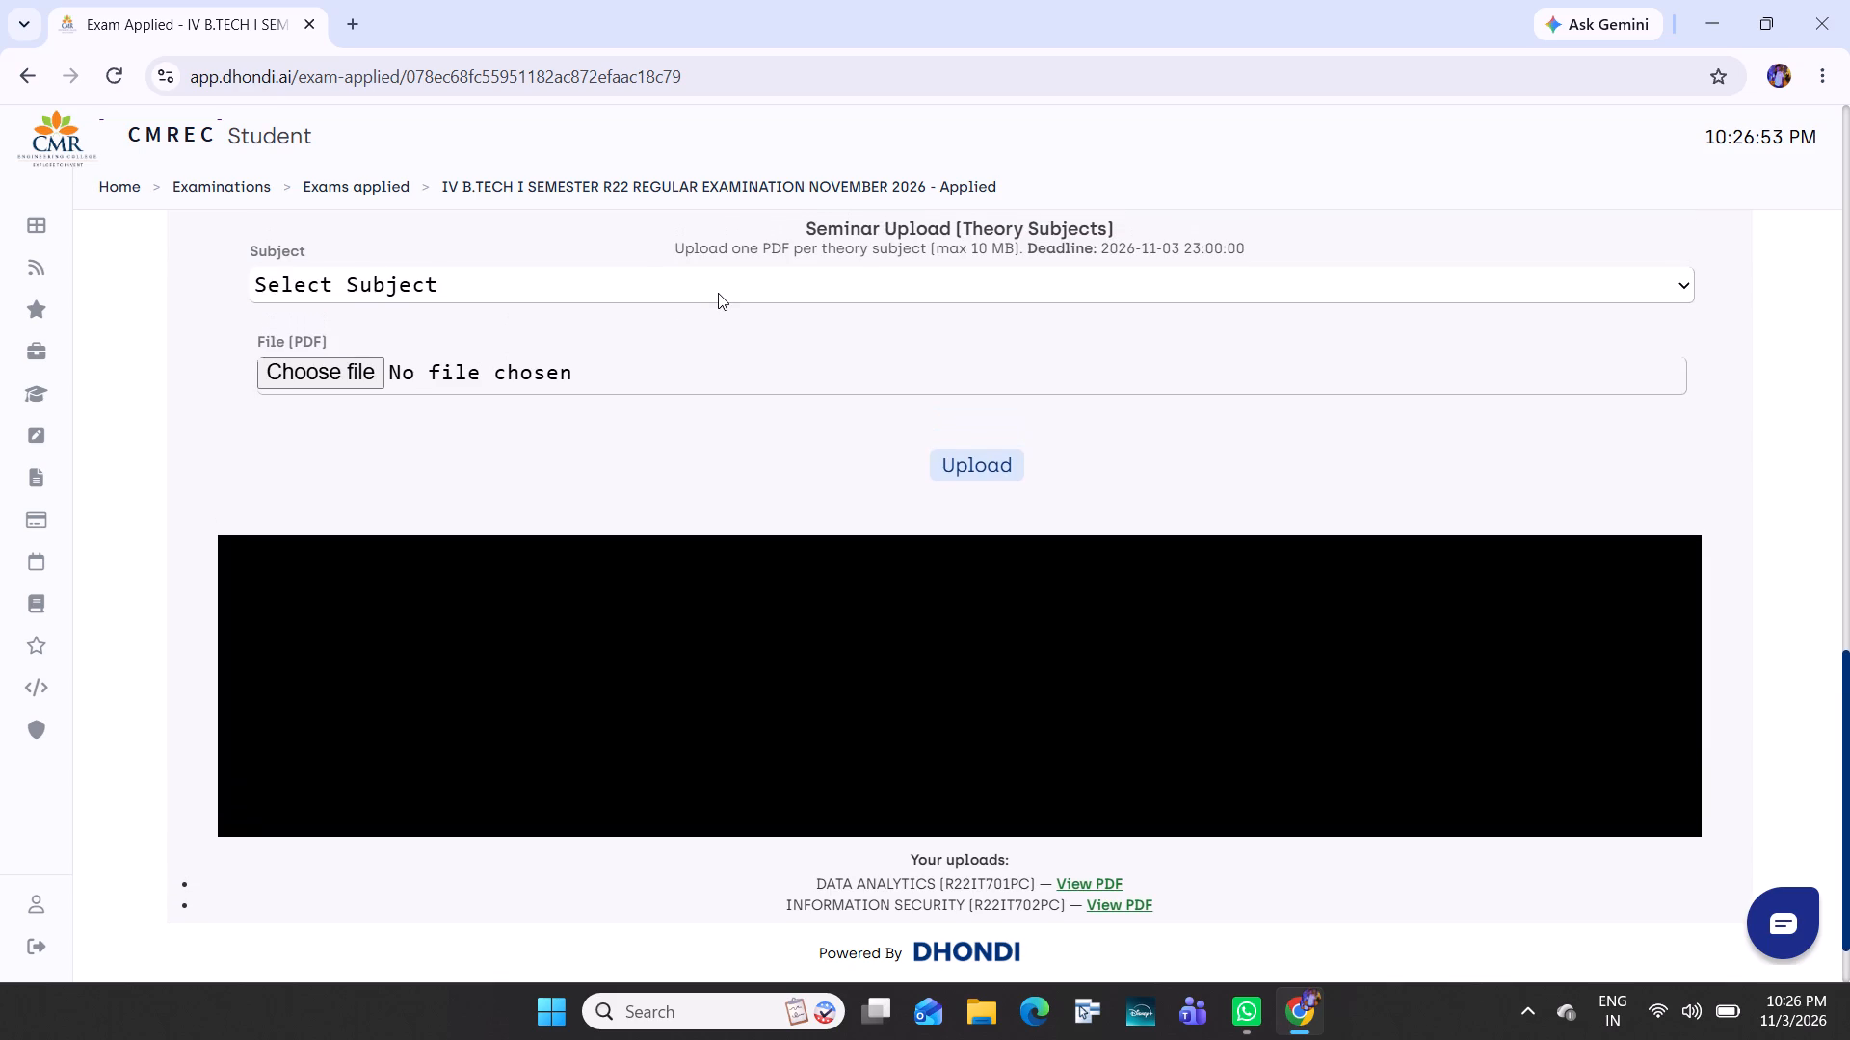
{"action": "left_click", "coordinate": [718, 293]}
{"action": "left_click", "coordinate": [647, 421]}
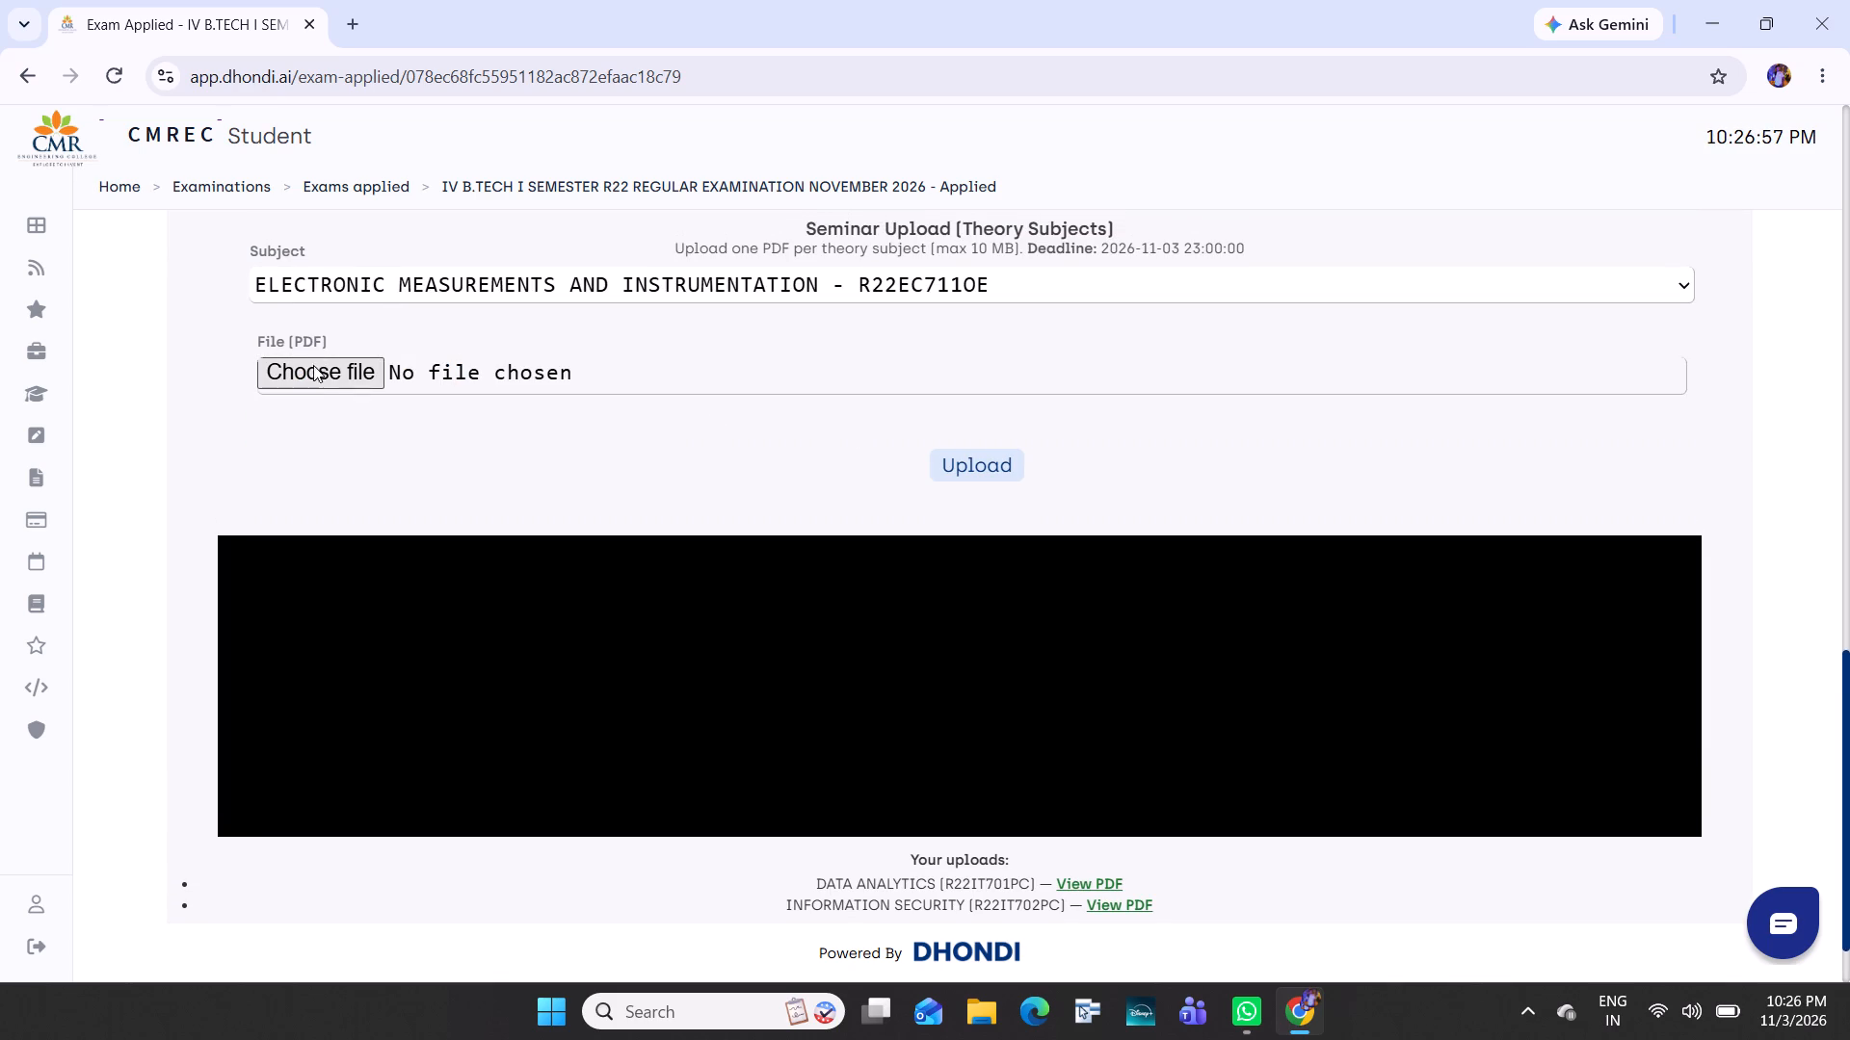
{"action": "left_click", "coordinate": [314, 372]}
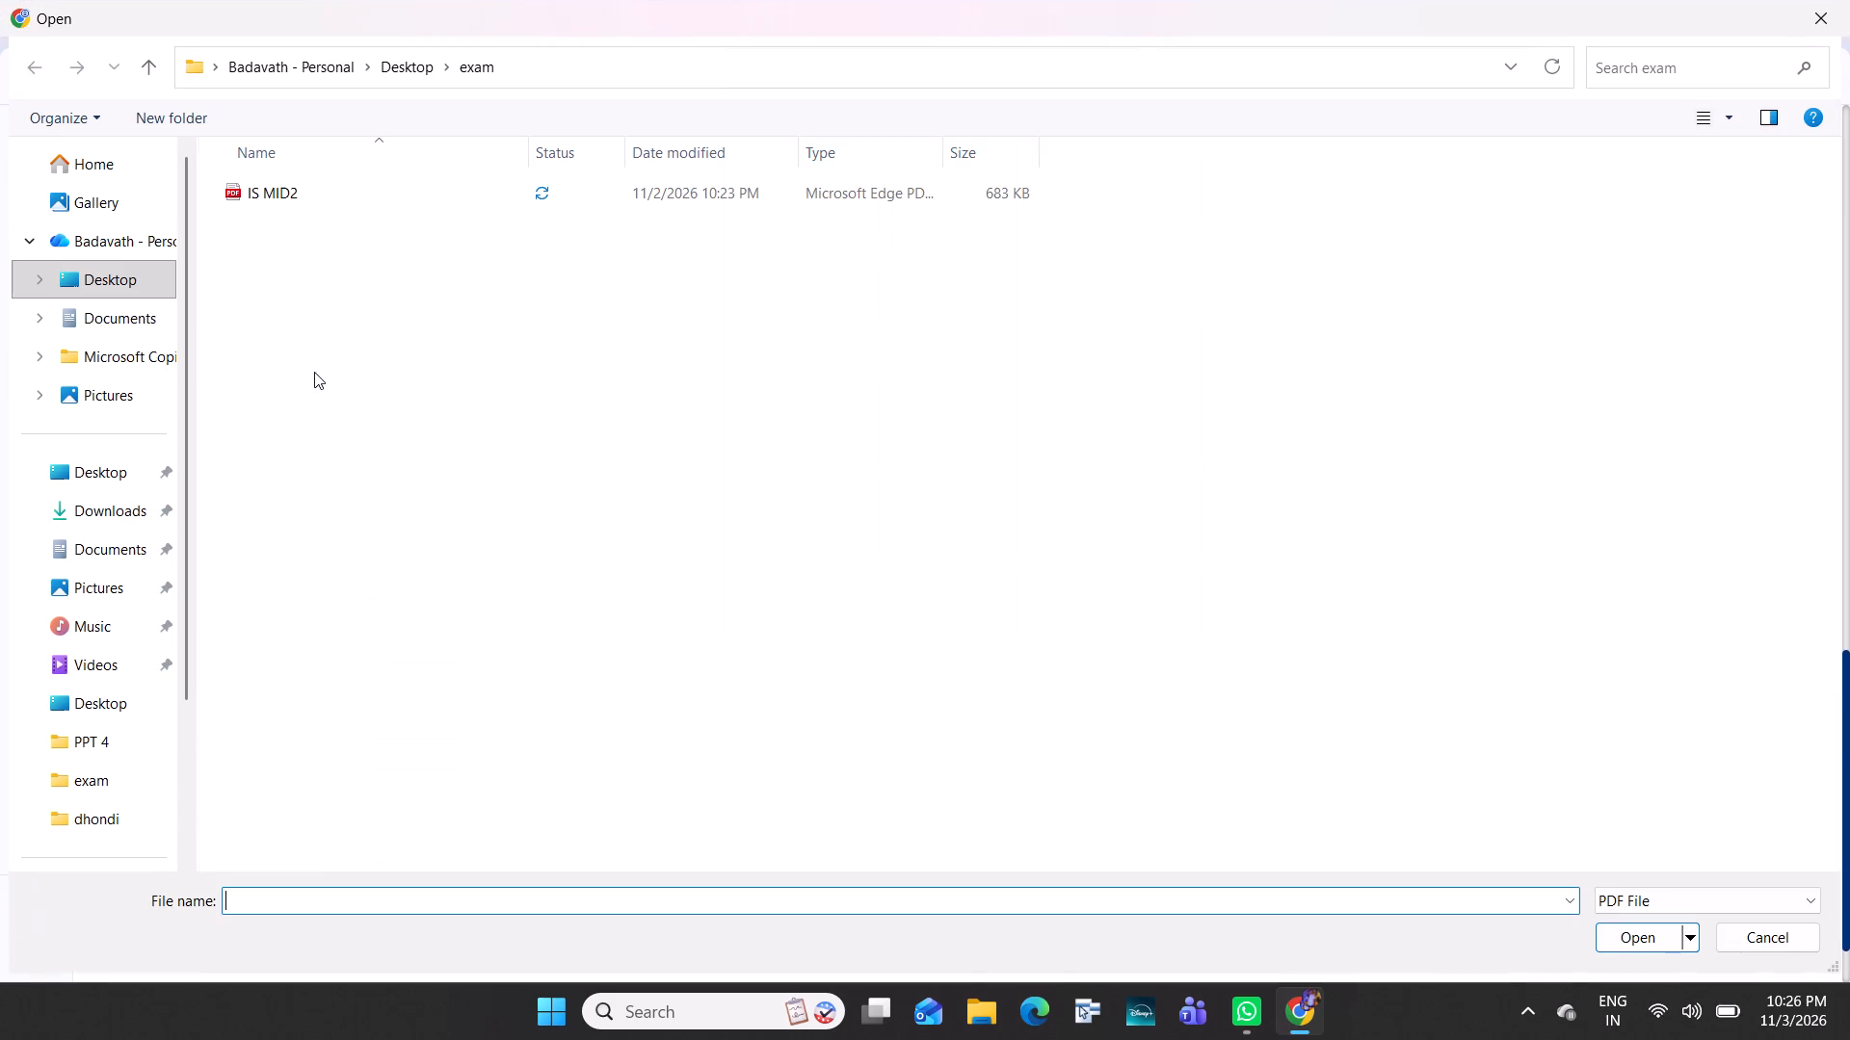
{"action": "left_click", "coordinate": [148, 284]}
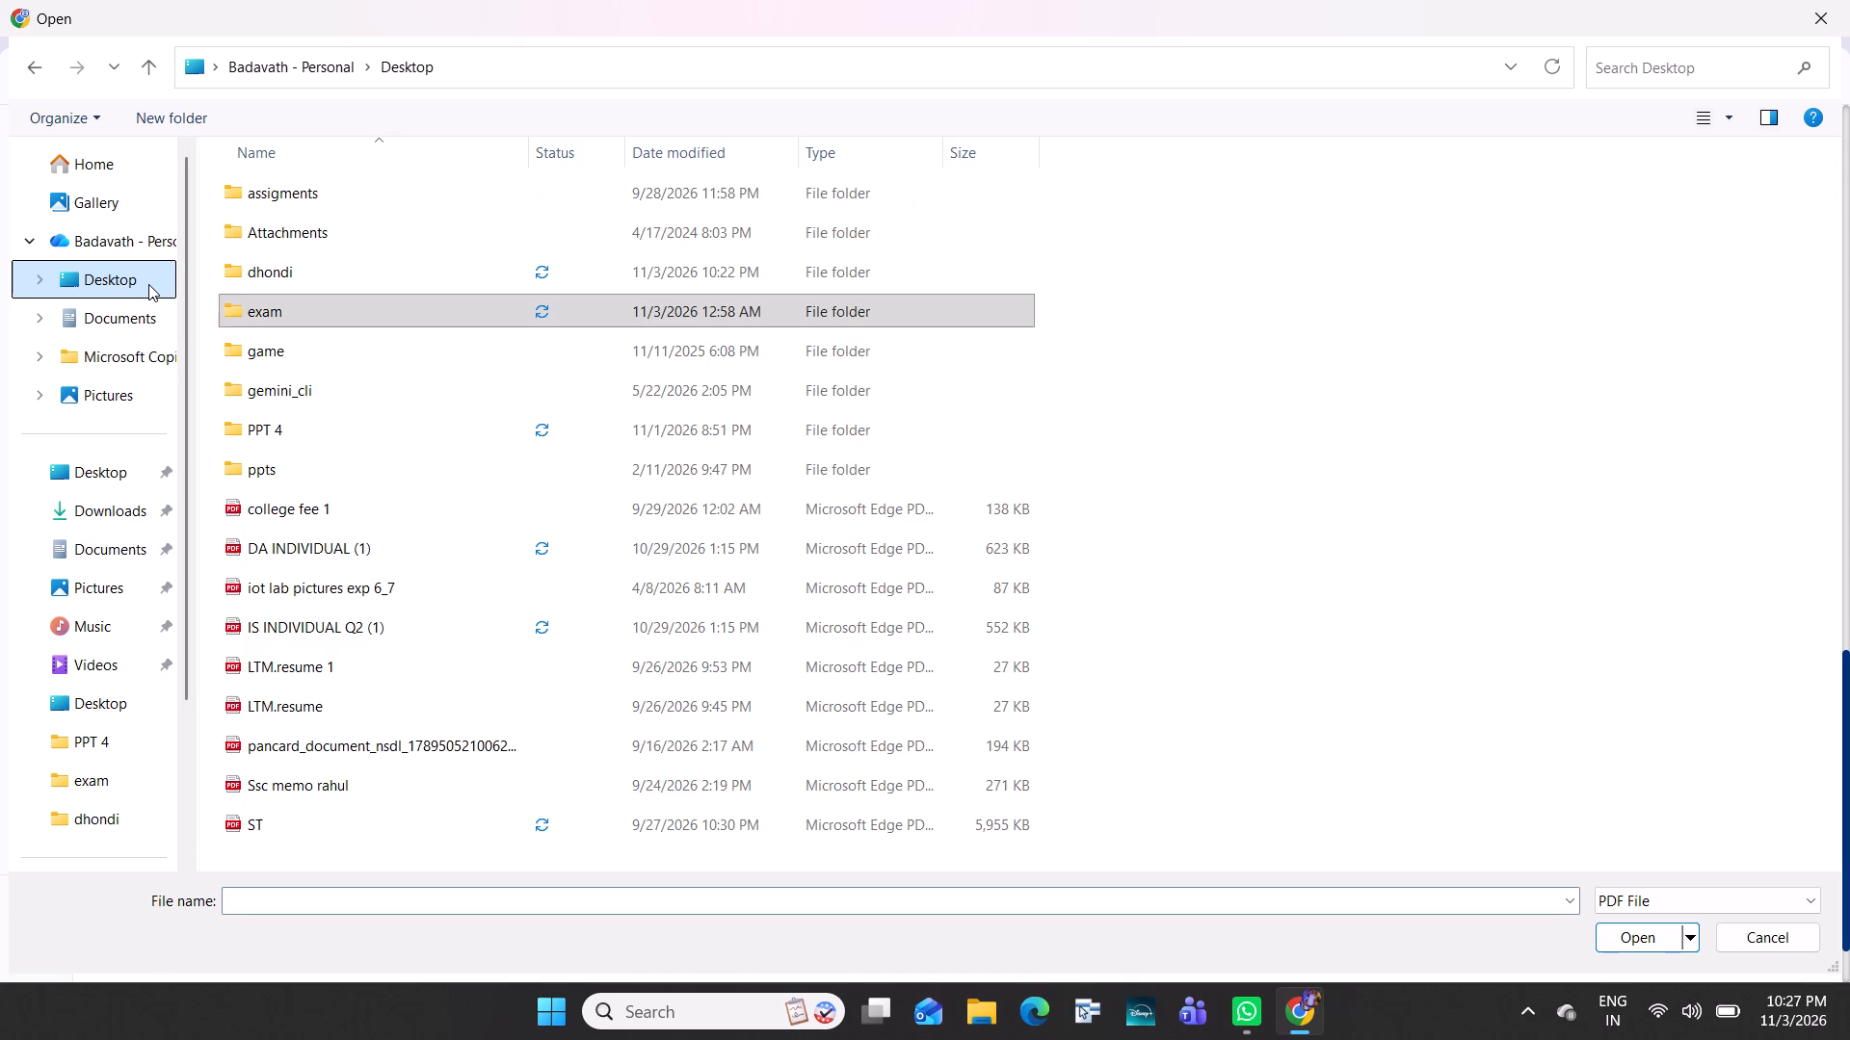
{"action": "double_click", "coordinate": [434, 266]}
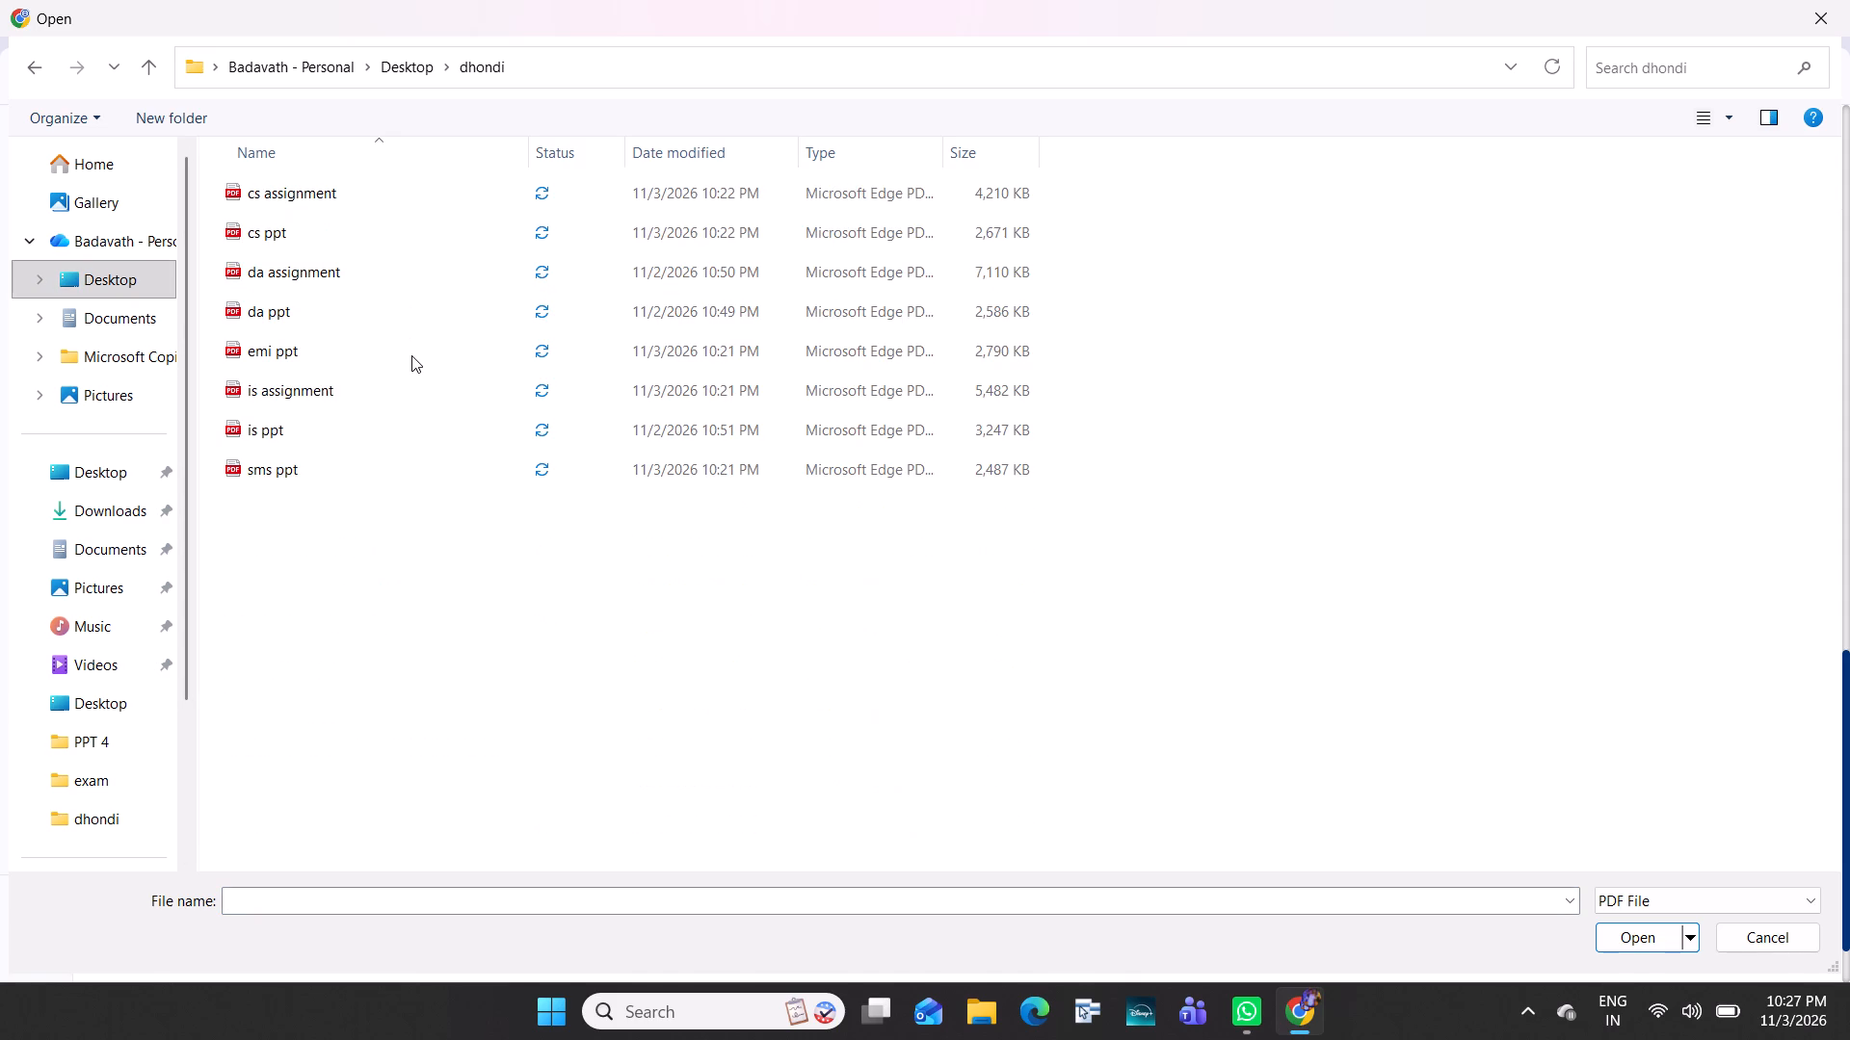
{"action": "left_click", "coordinate": [361, 355]}
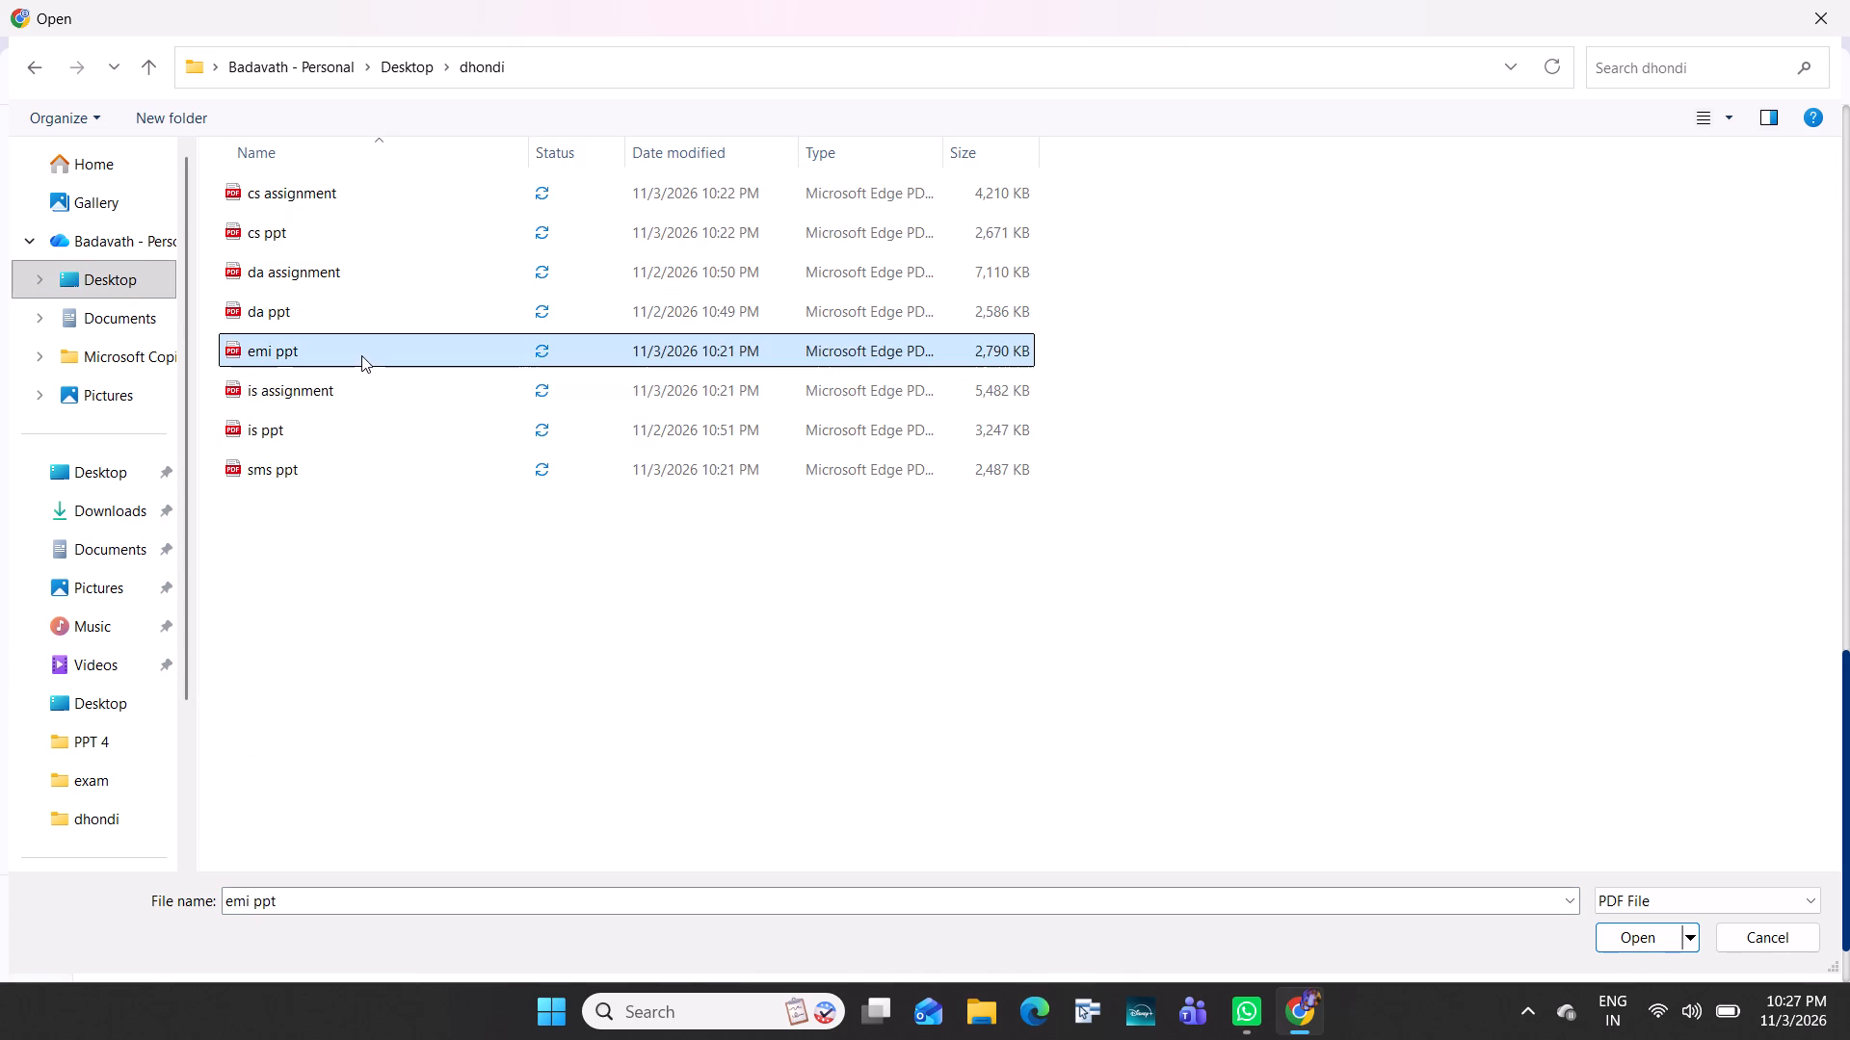
{"action": "left_click", "coordinate": [1633, 940]}
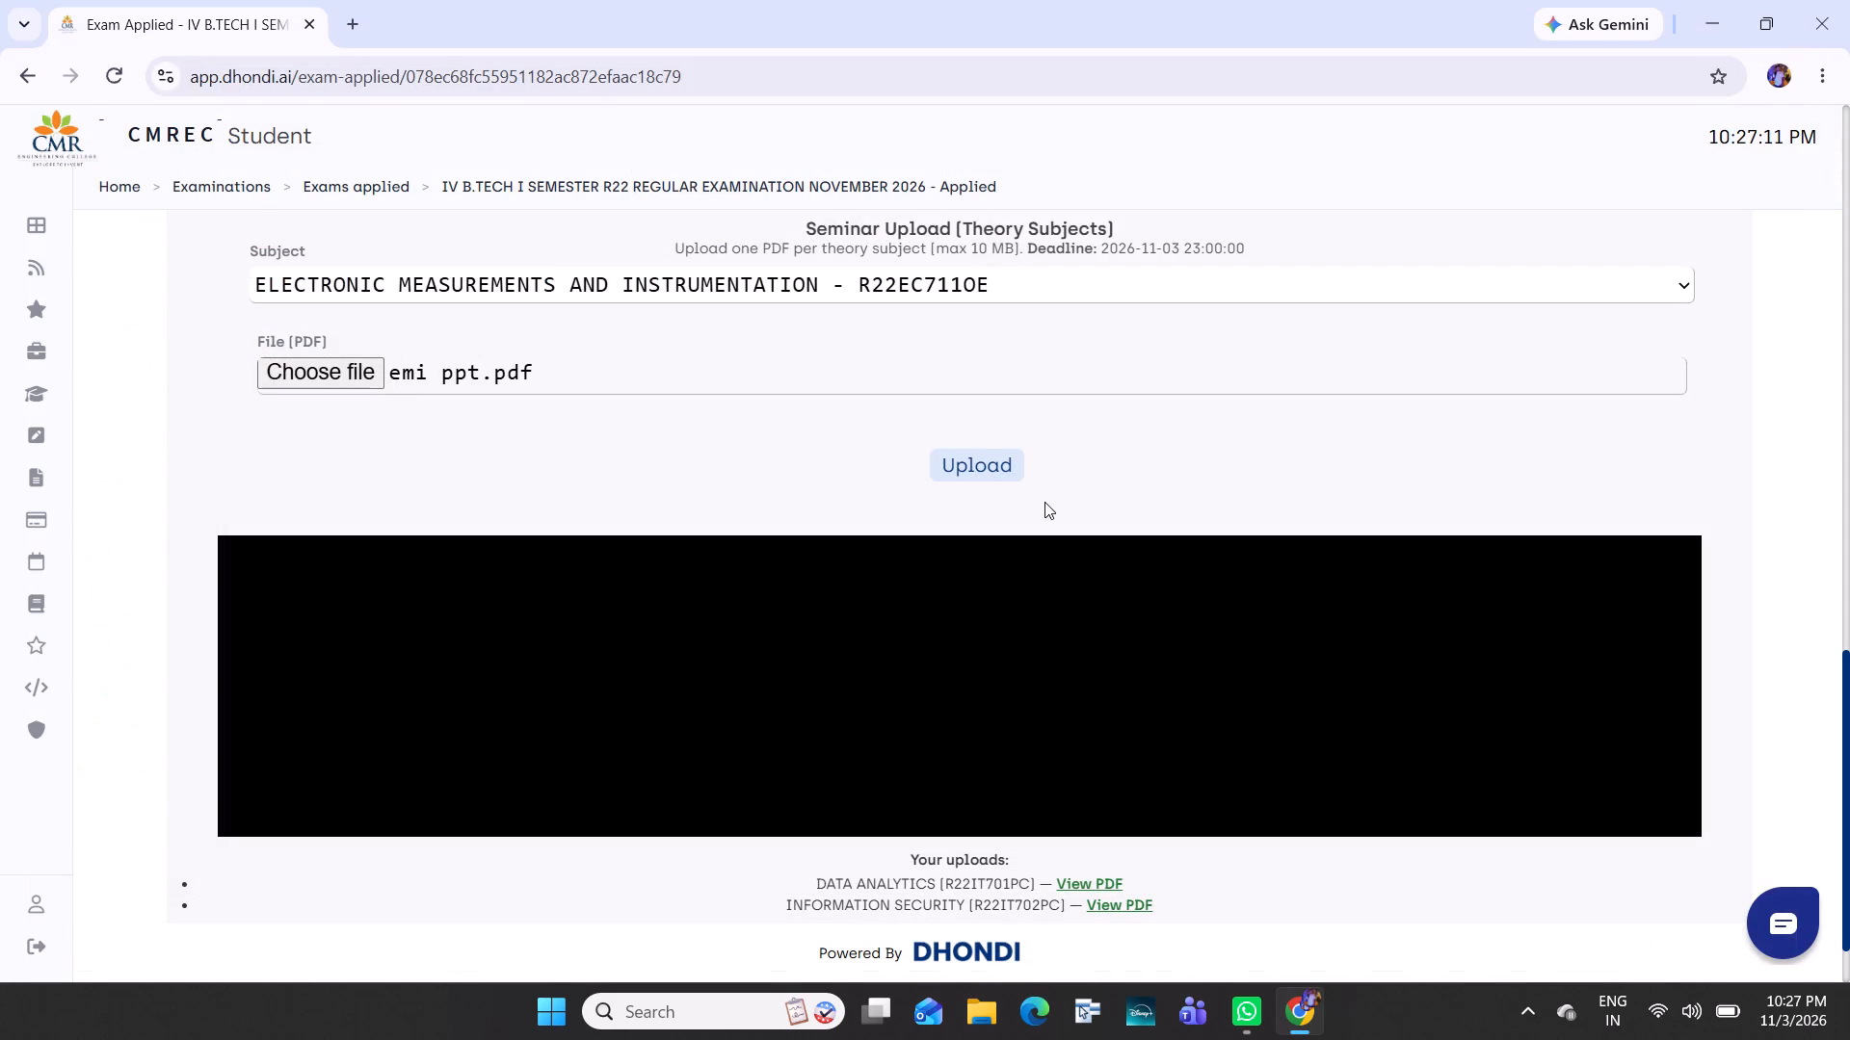
{"action": "left_click", "coordinate": [989, 455]}
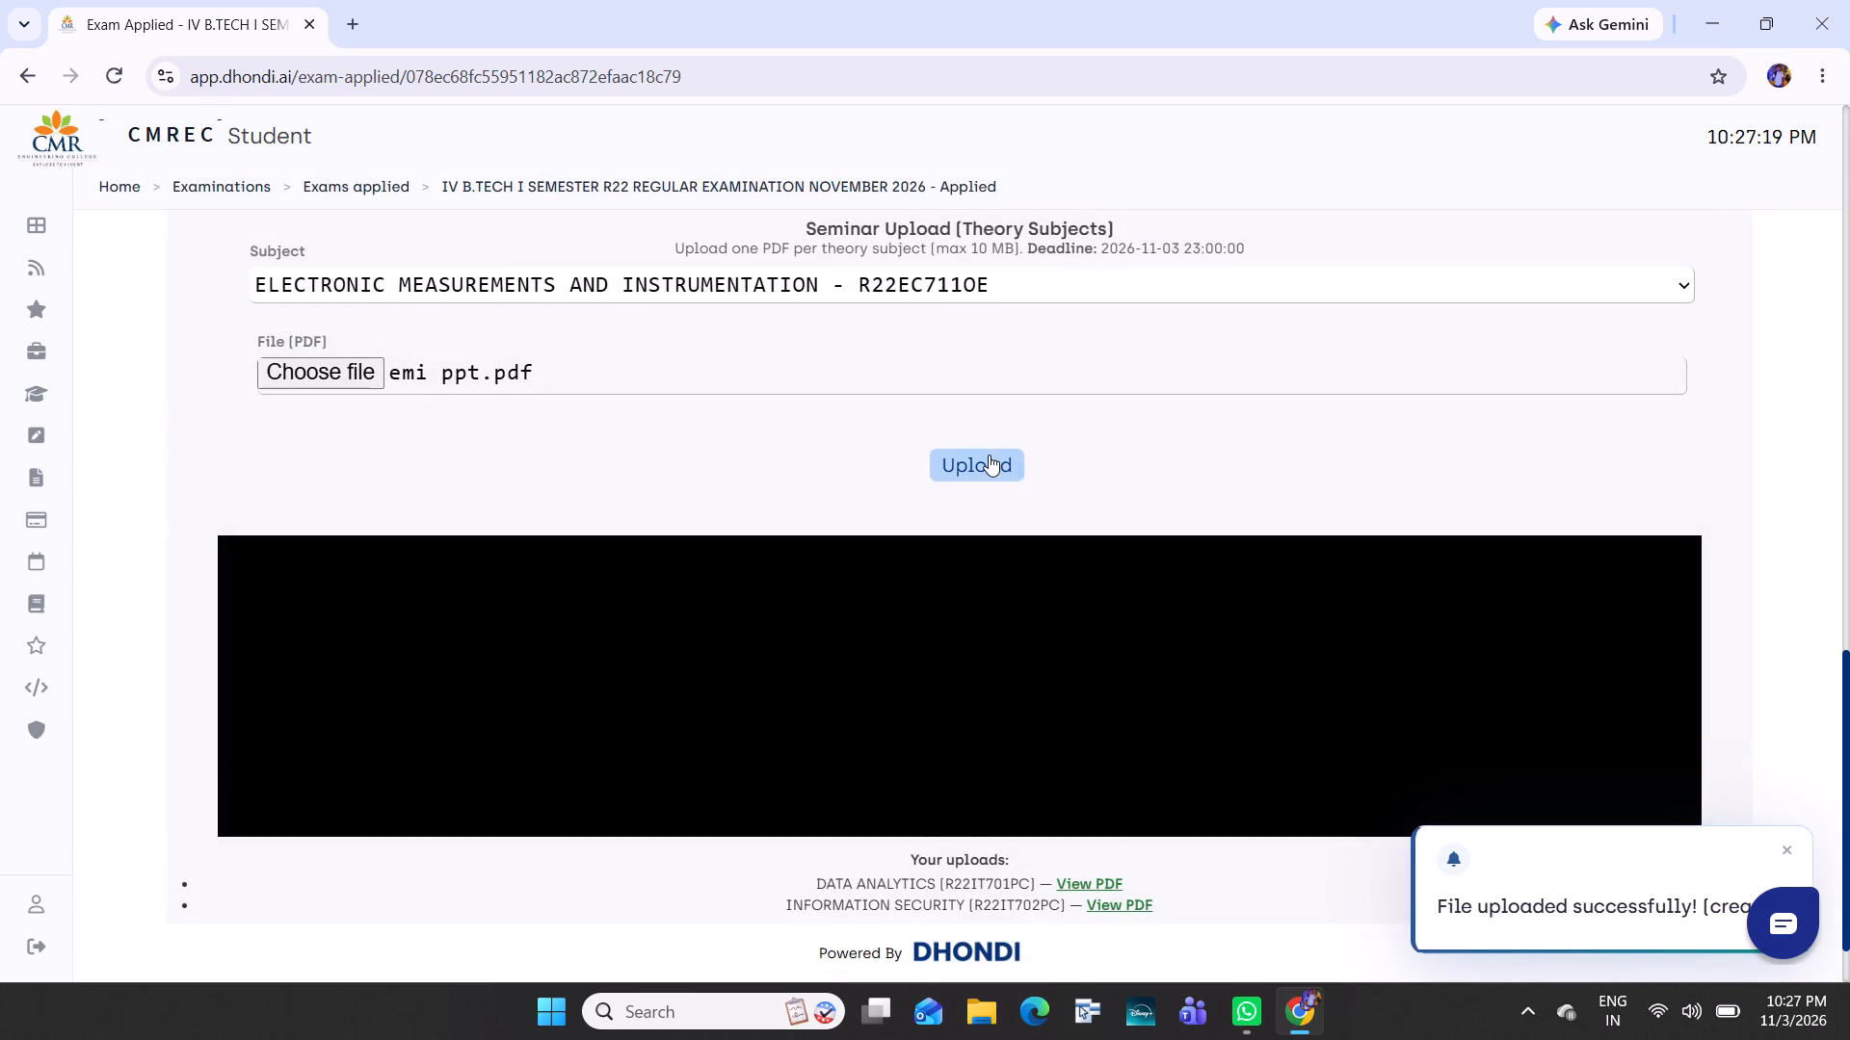
{"action": "scroll", "coordinate": [989, 455], "scroll_direction": "down", "scroll_amount": 1}
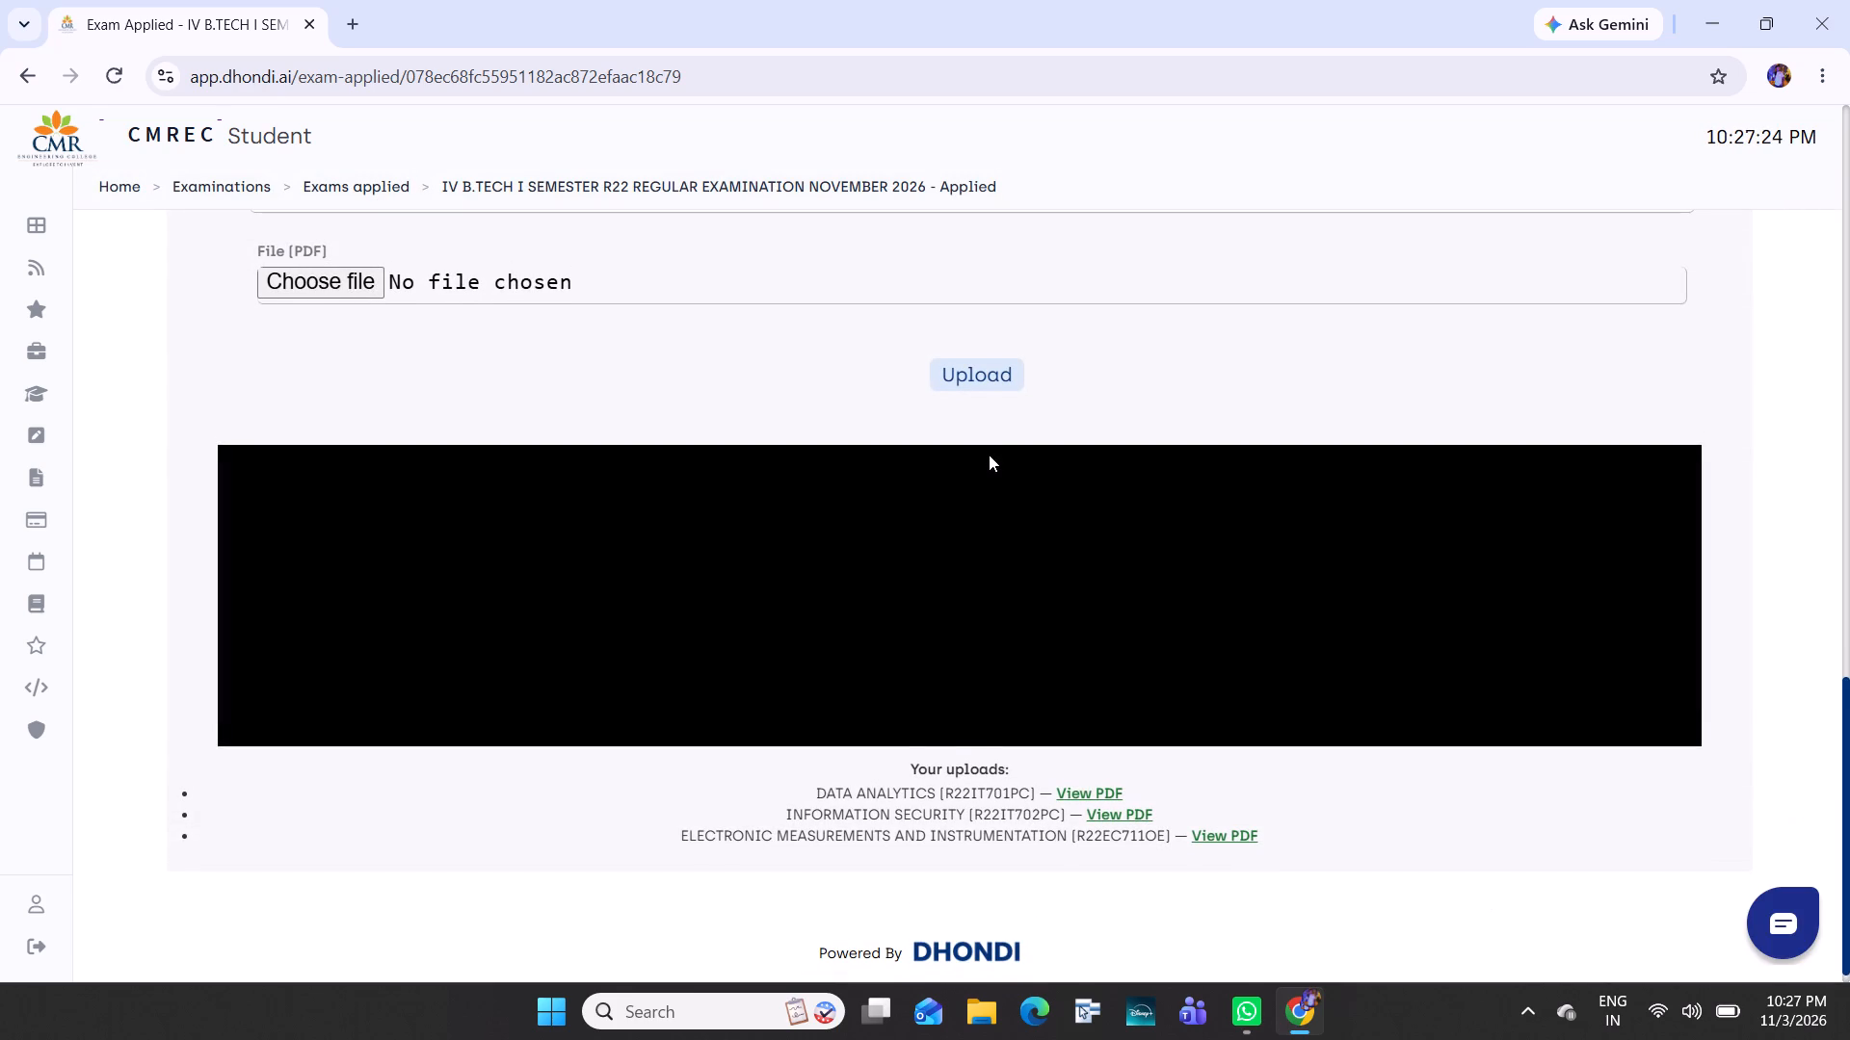
Upload cs ppt from the dhondi folder as the seminar file for CYBER SECURITY - R22IT741PE.
{"action": "scroll", "coordinate": [989, 455], "scroll_direction": "up", "scroll_amount": 3}
{"action": "left_click", "coordinate": [927, 426]}
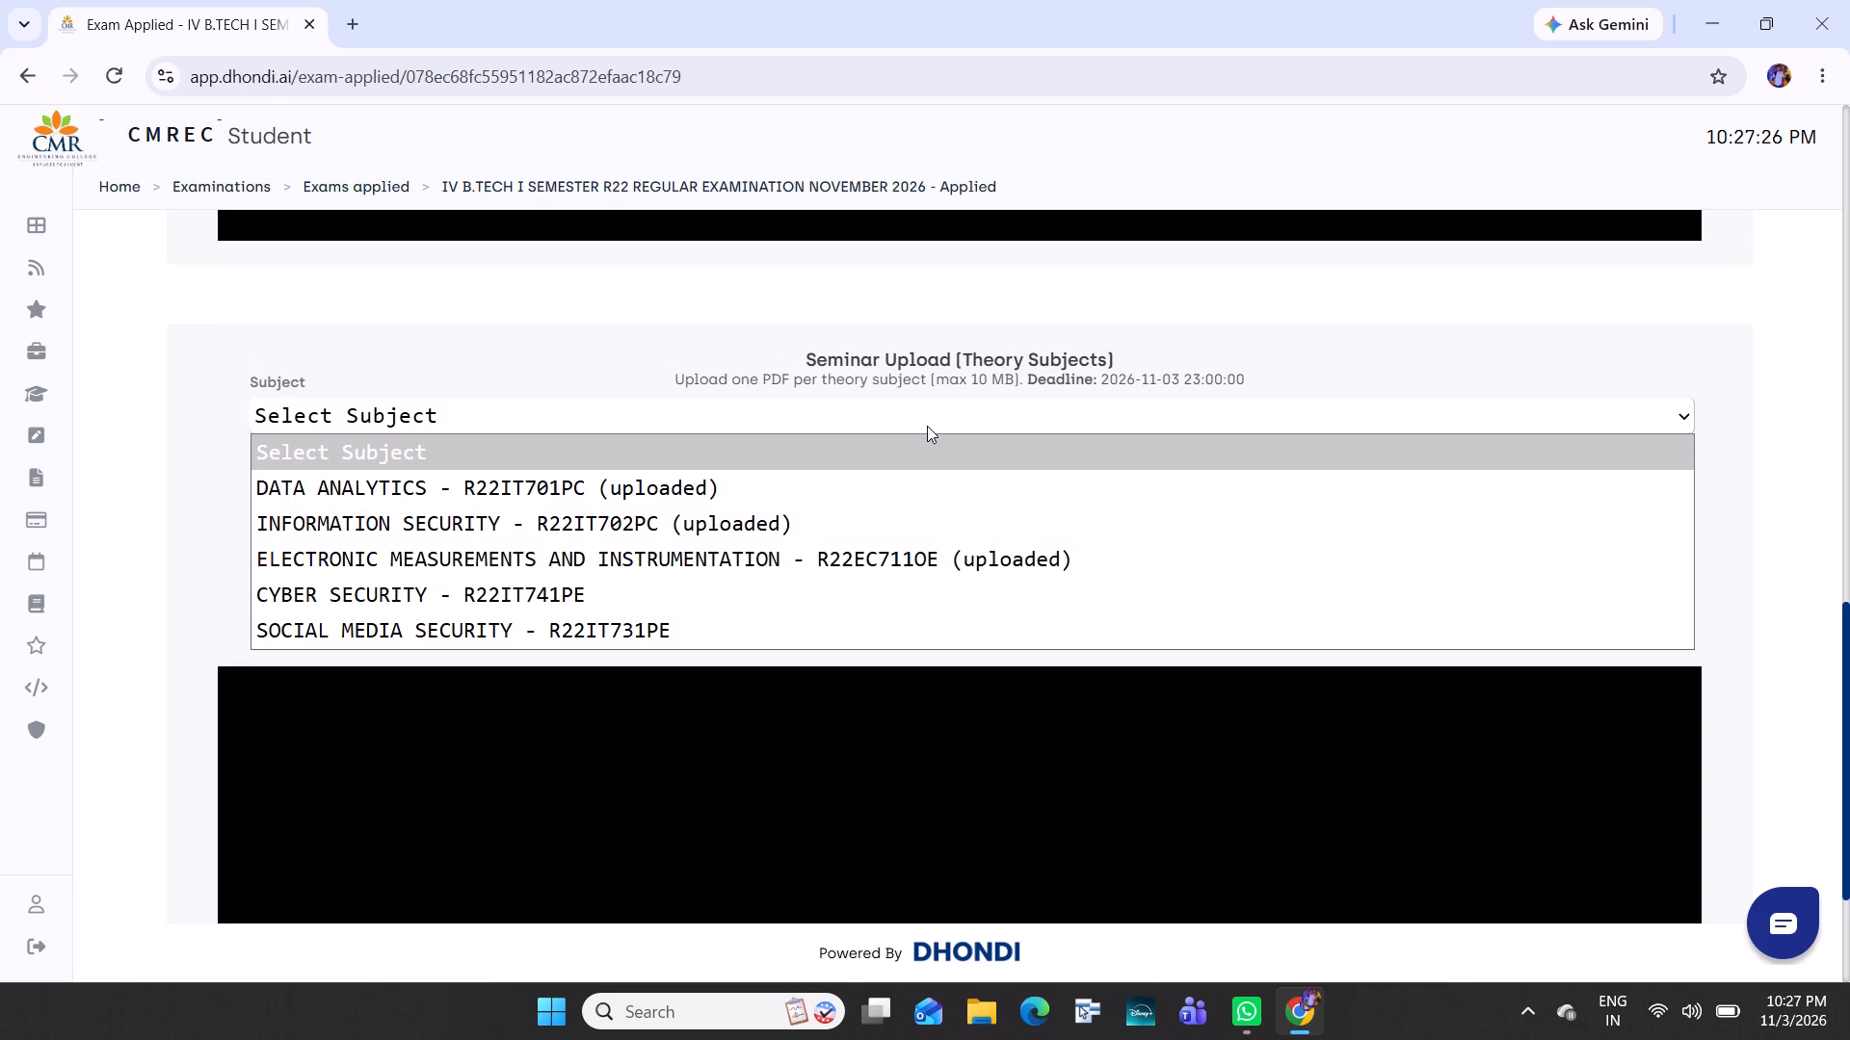
{"action": "left_click", "coordinate": [550, 584]}
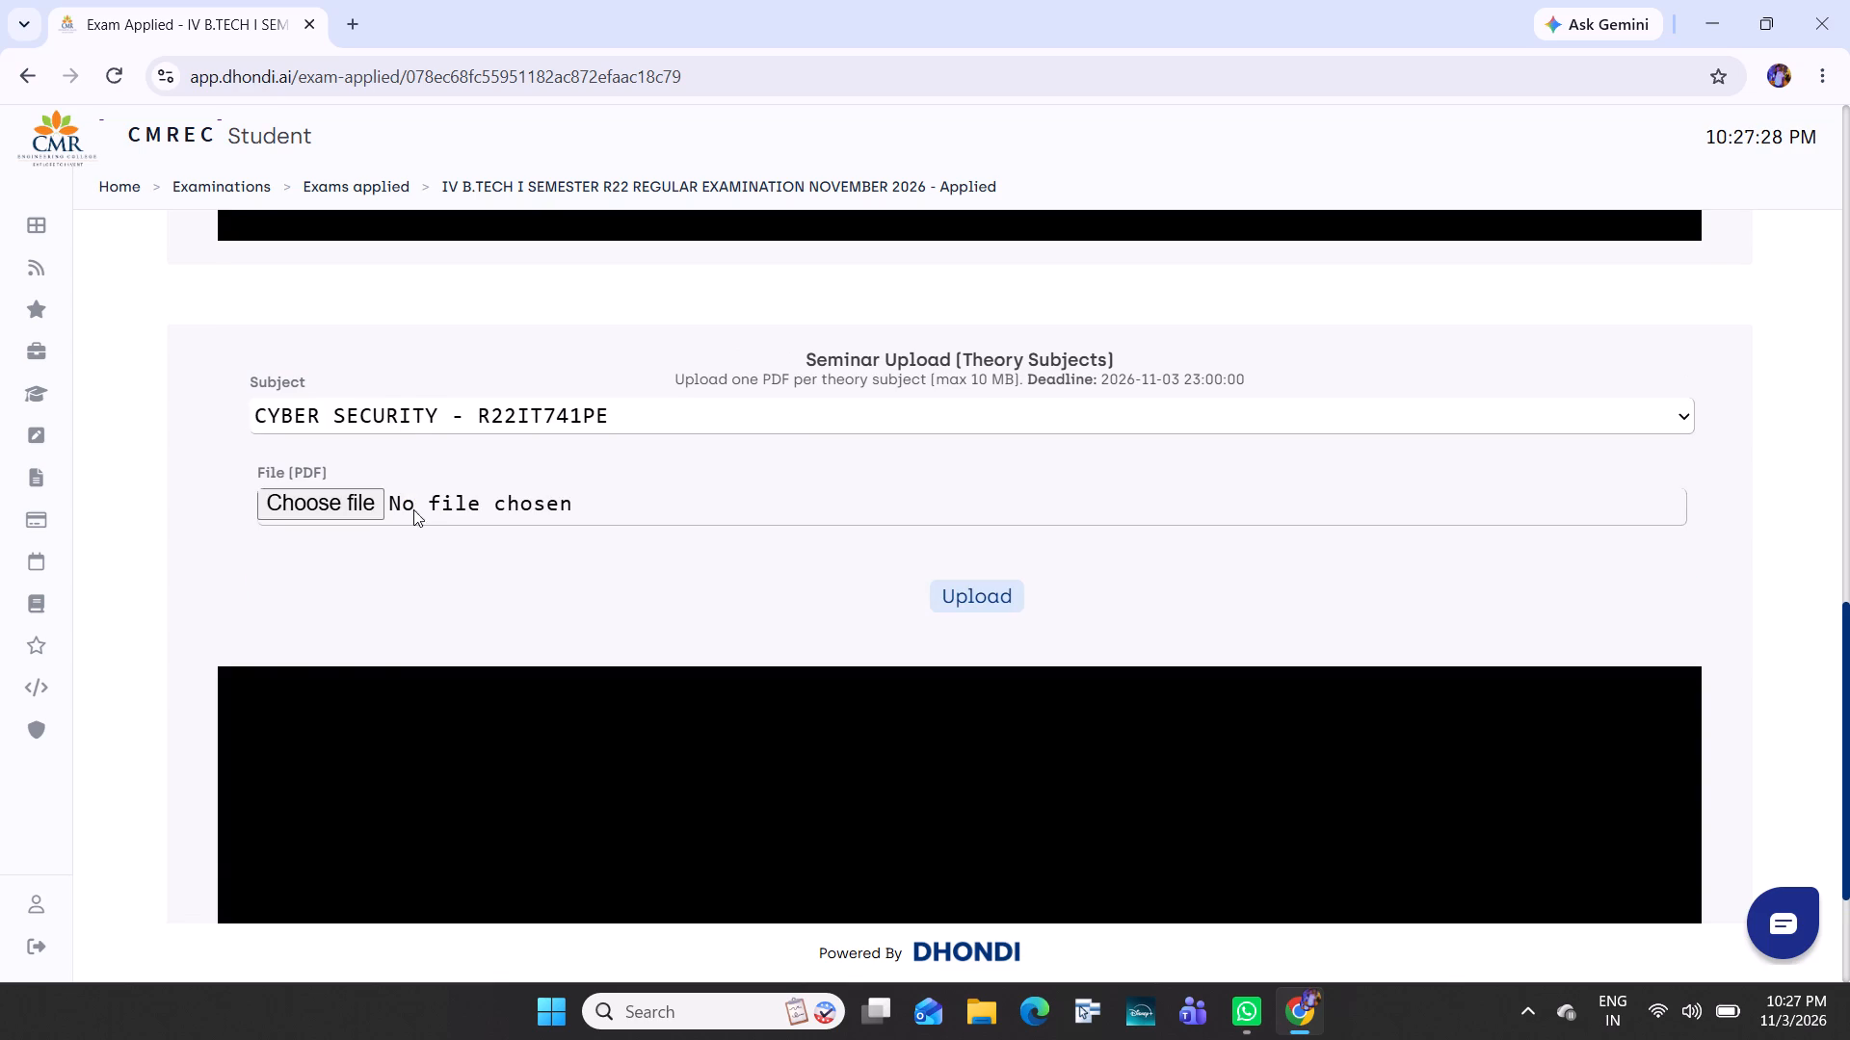
{"action": "left_click", "coordinate": [361, 507]}
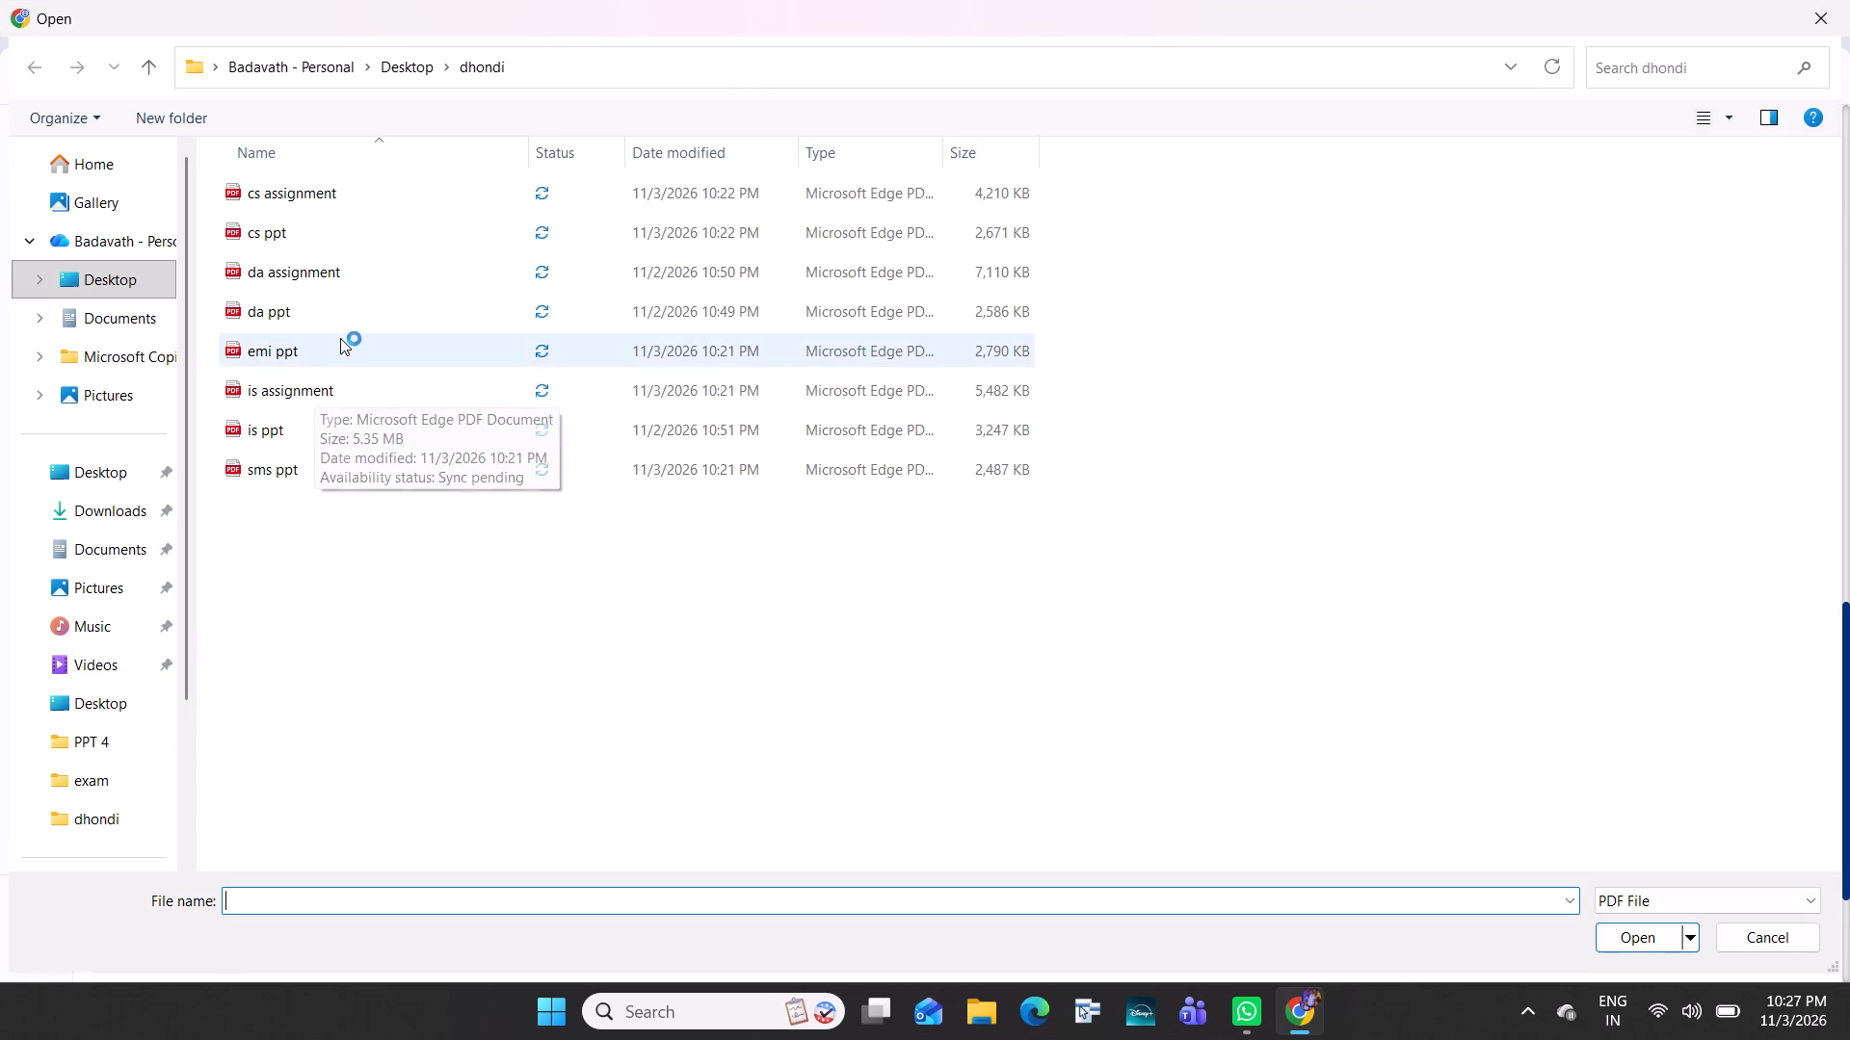
{"action": "left_click", "coordinate": [336, 245]}
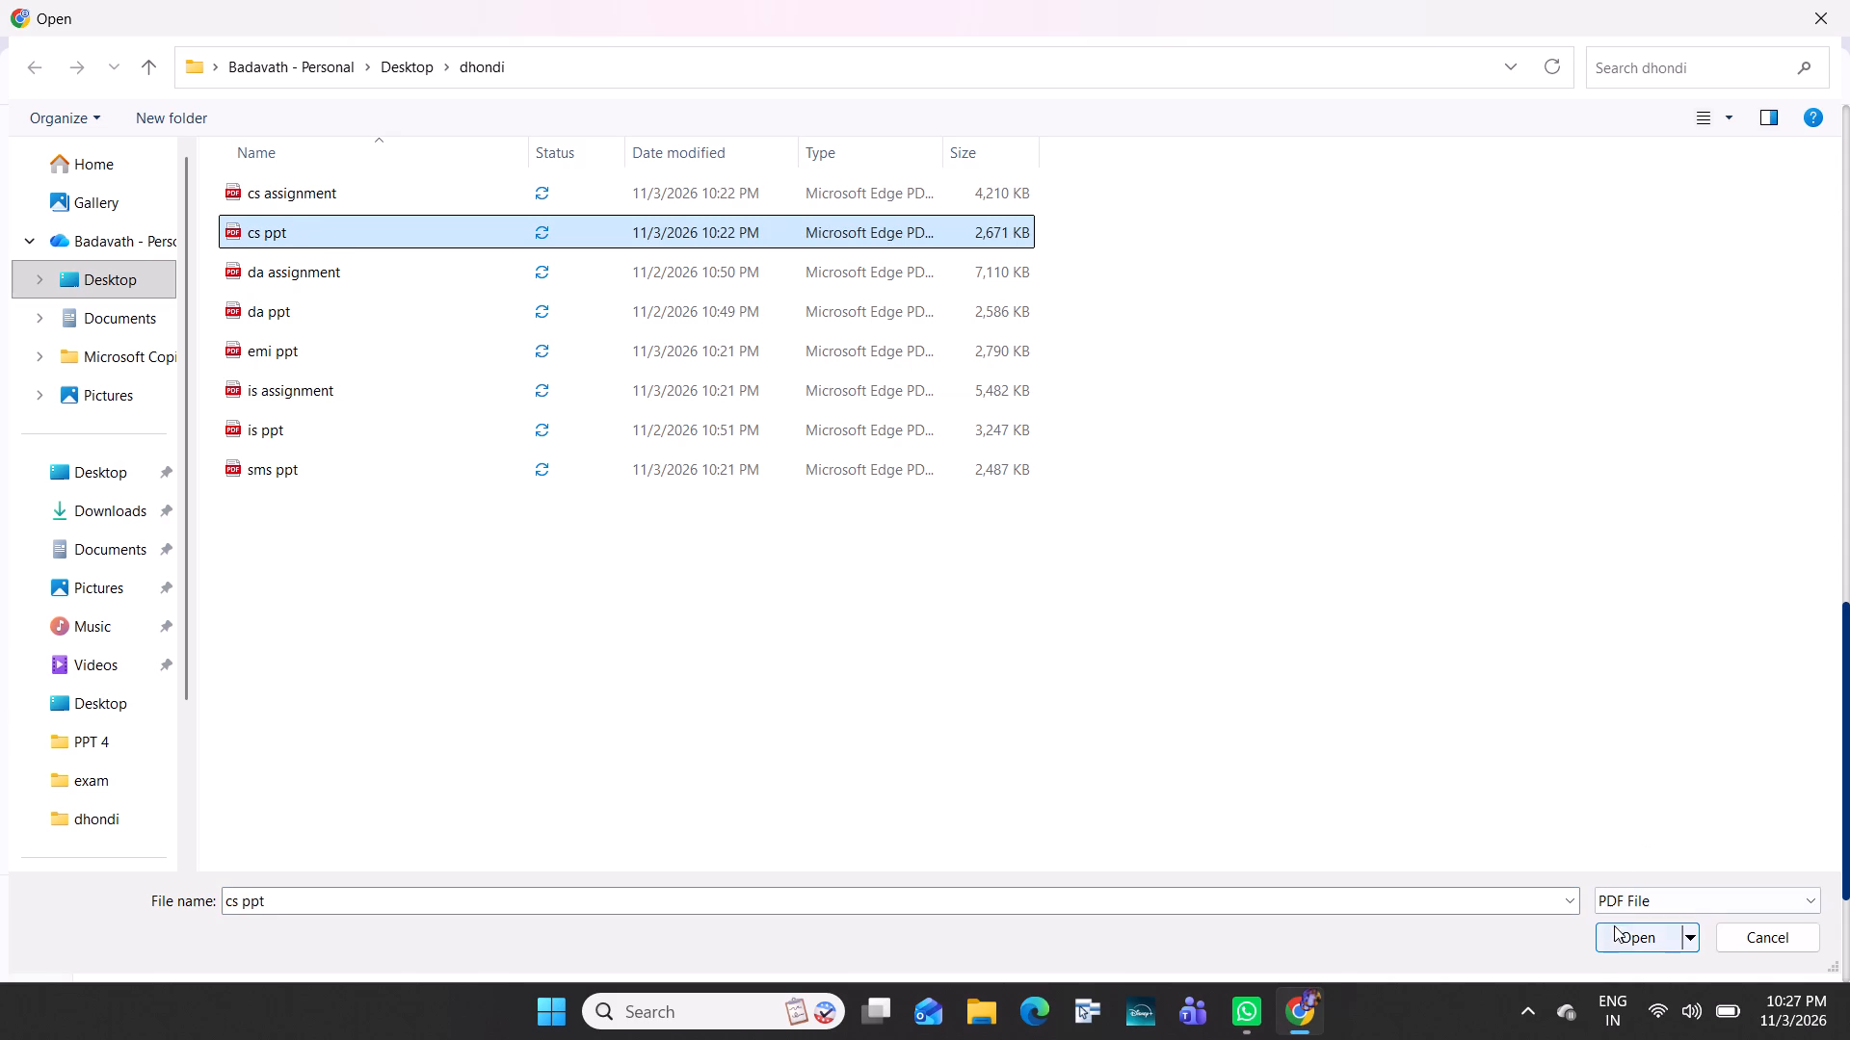
{"action": "left_click", "coordinate": [1619, 929]}
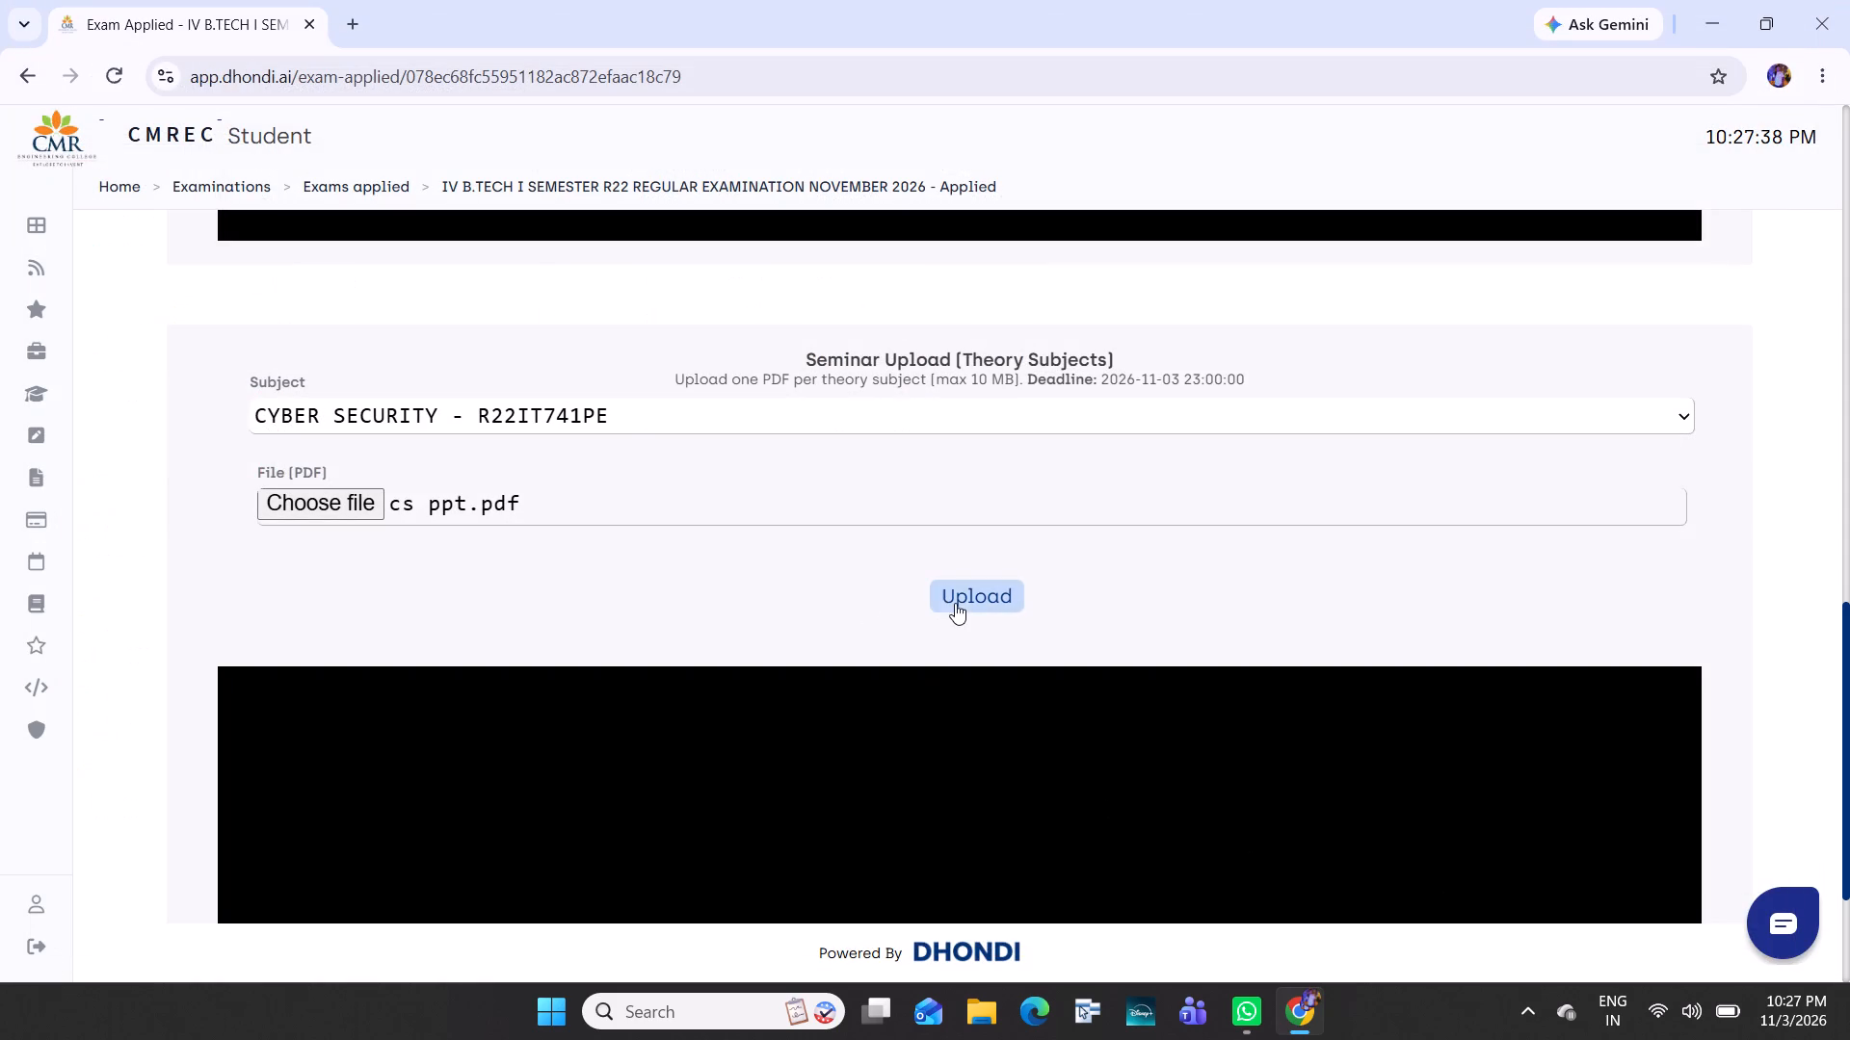
{"action": "left_click", "coordinate": [959, 604]}
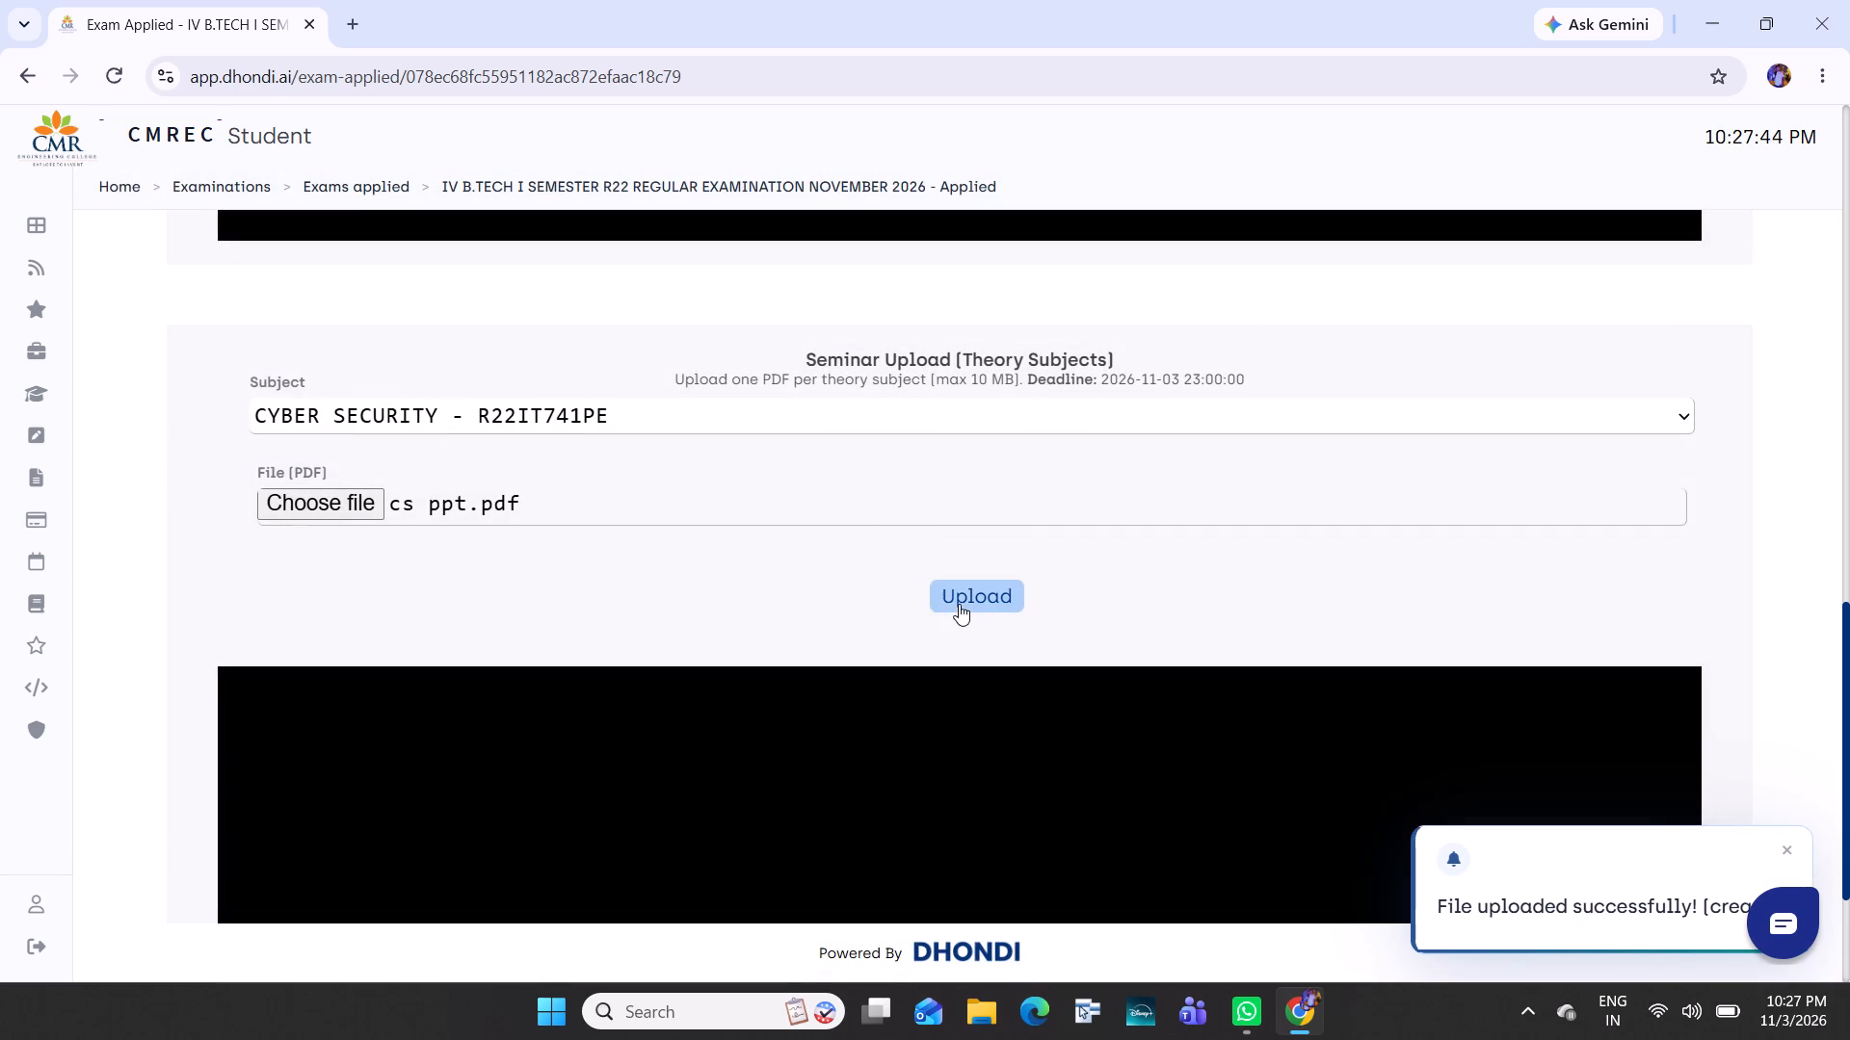
Open the uploaded ELECTRONIC MEASUREMENTS AND INSTRUMENTATION seminar PDF and look through it to the last page.
{"action": "scroll", "coordinate": [959, 604], "scroll_direction": "down", "scroll_amount": 3}
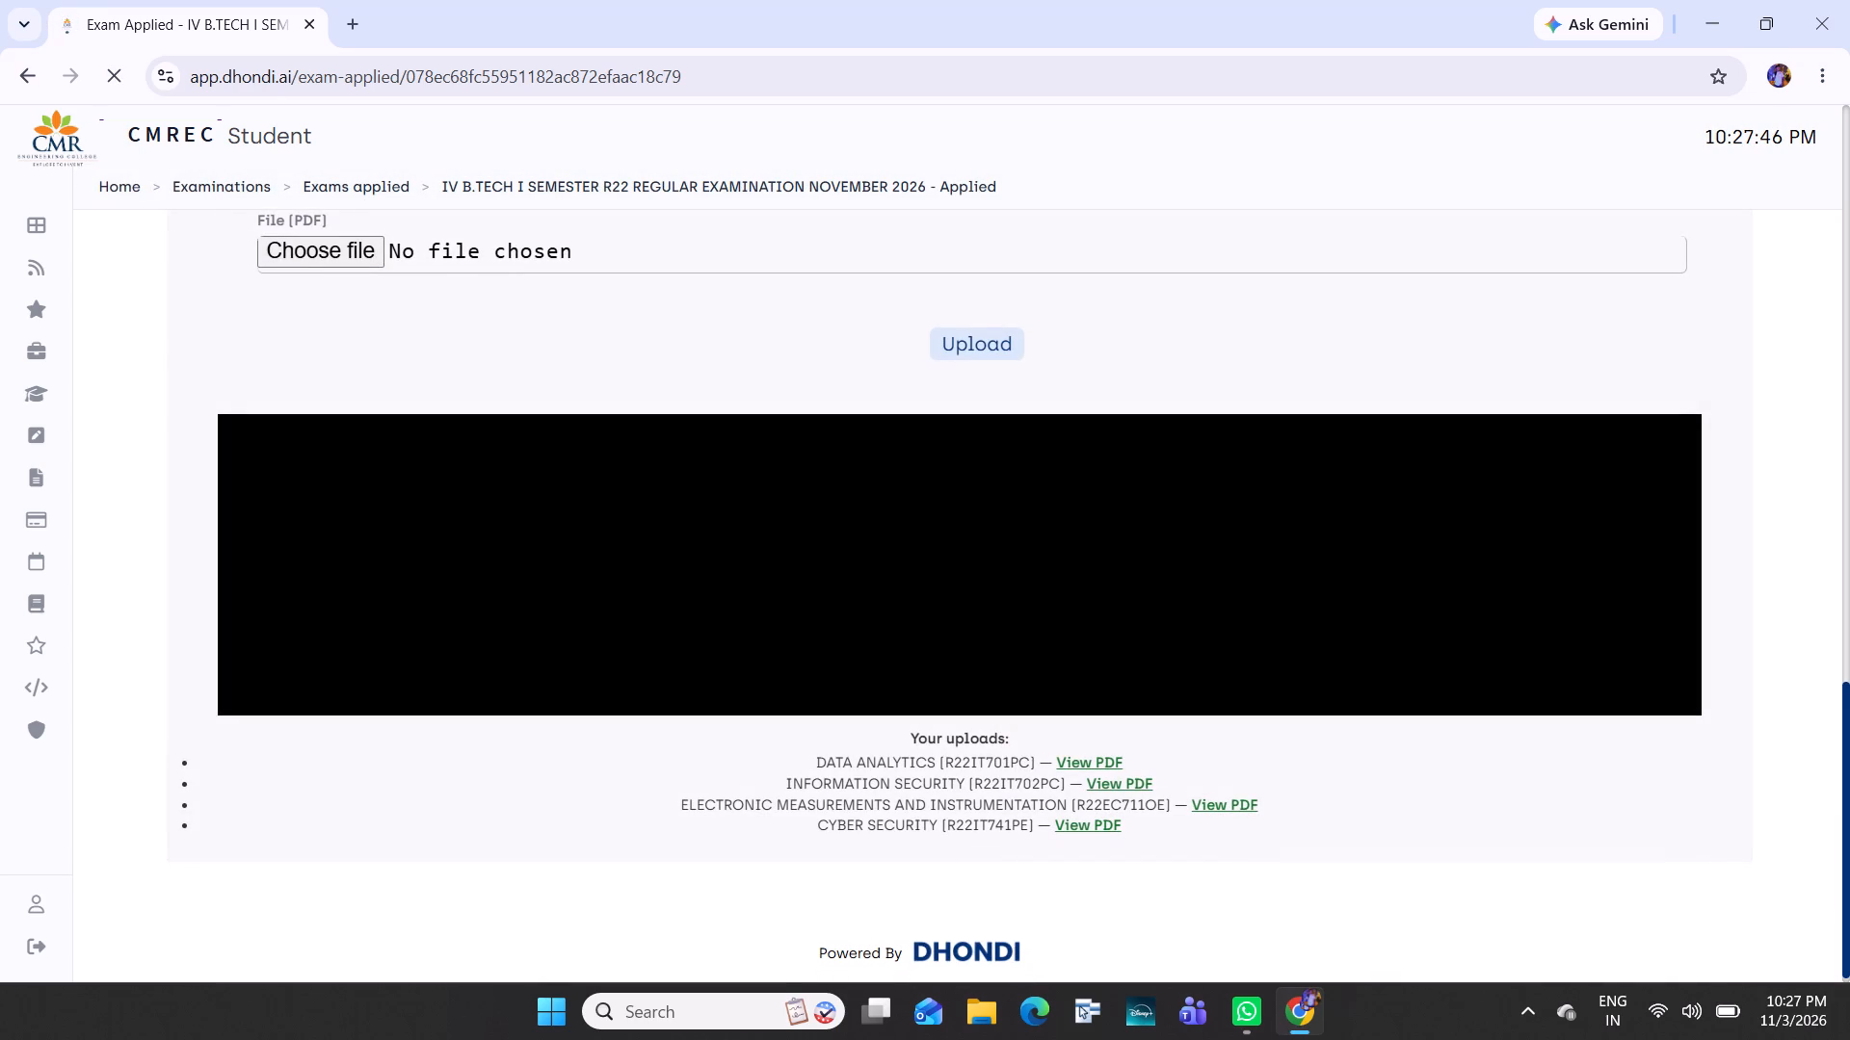
{"action": "left_click", "coordinate": [1225, 809]}
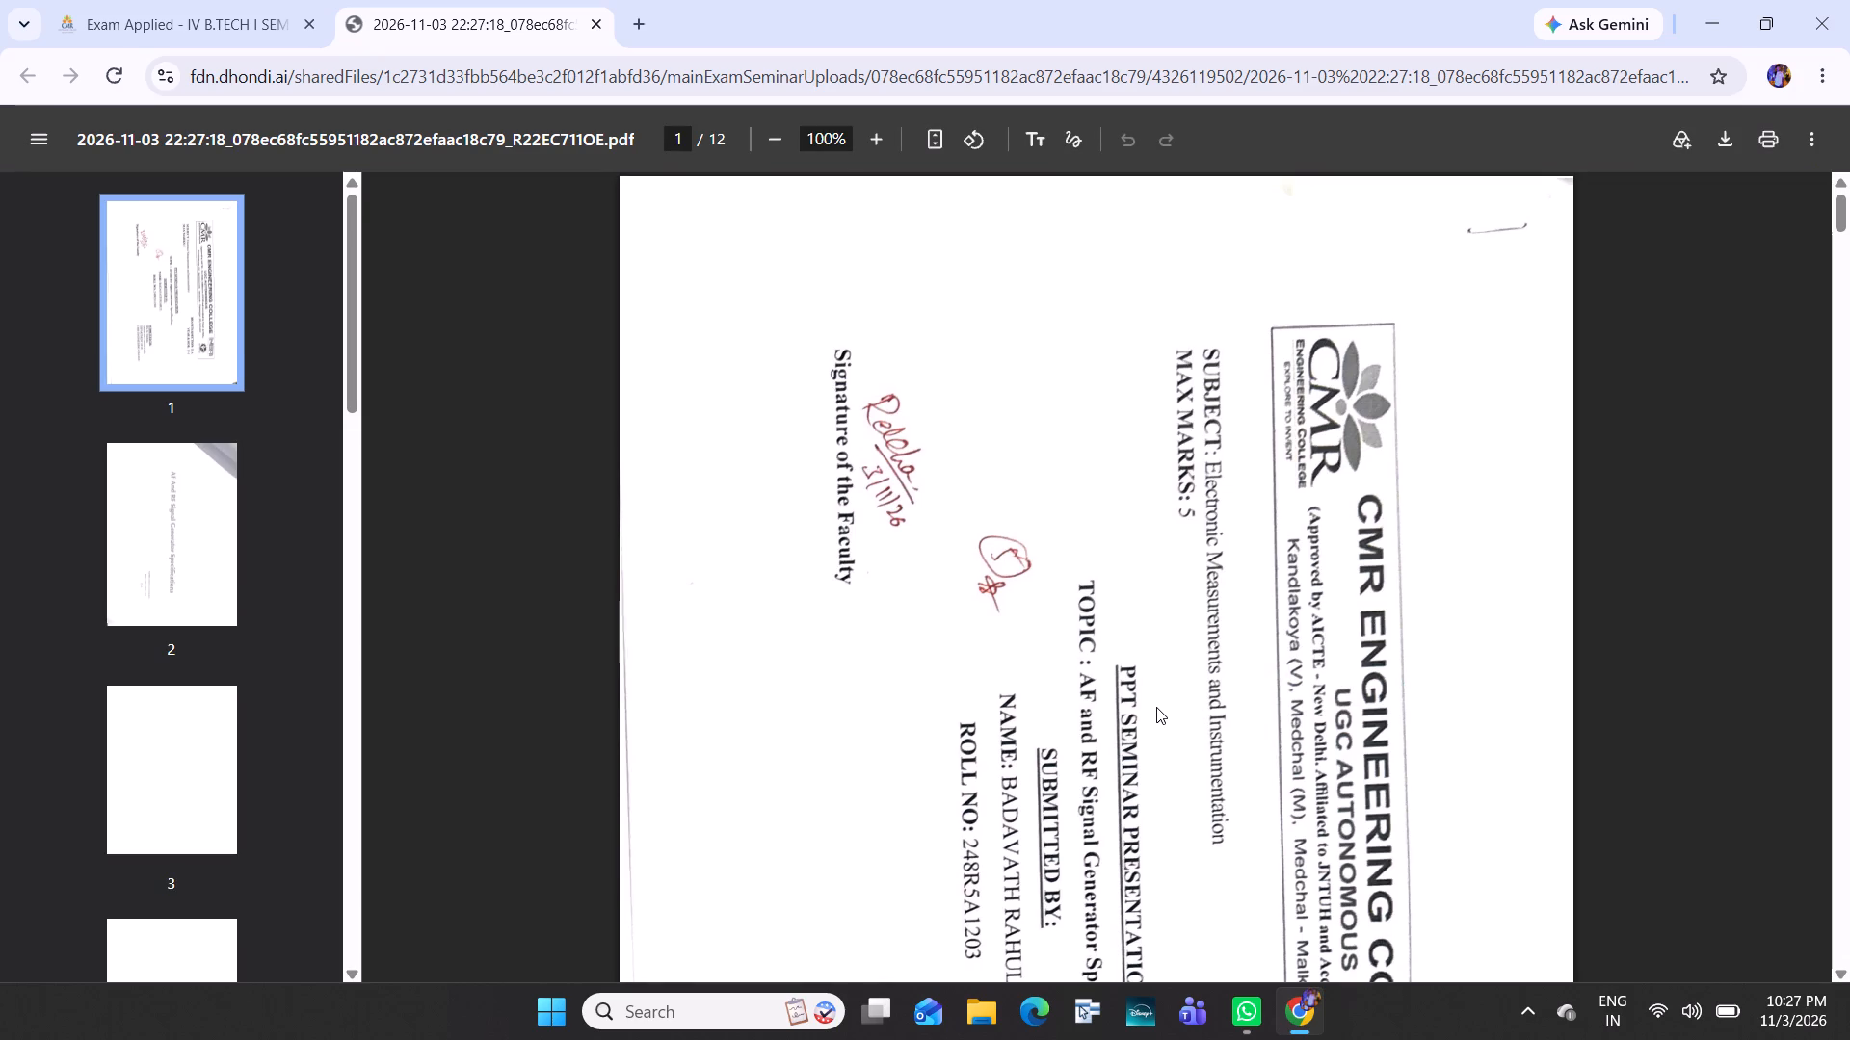
{"action": "scroll", "coordinate": [1156, 707], "scroll_direction": "down", "scroll_amount": 16}
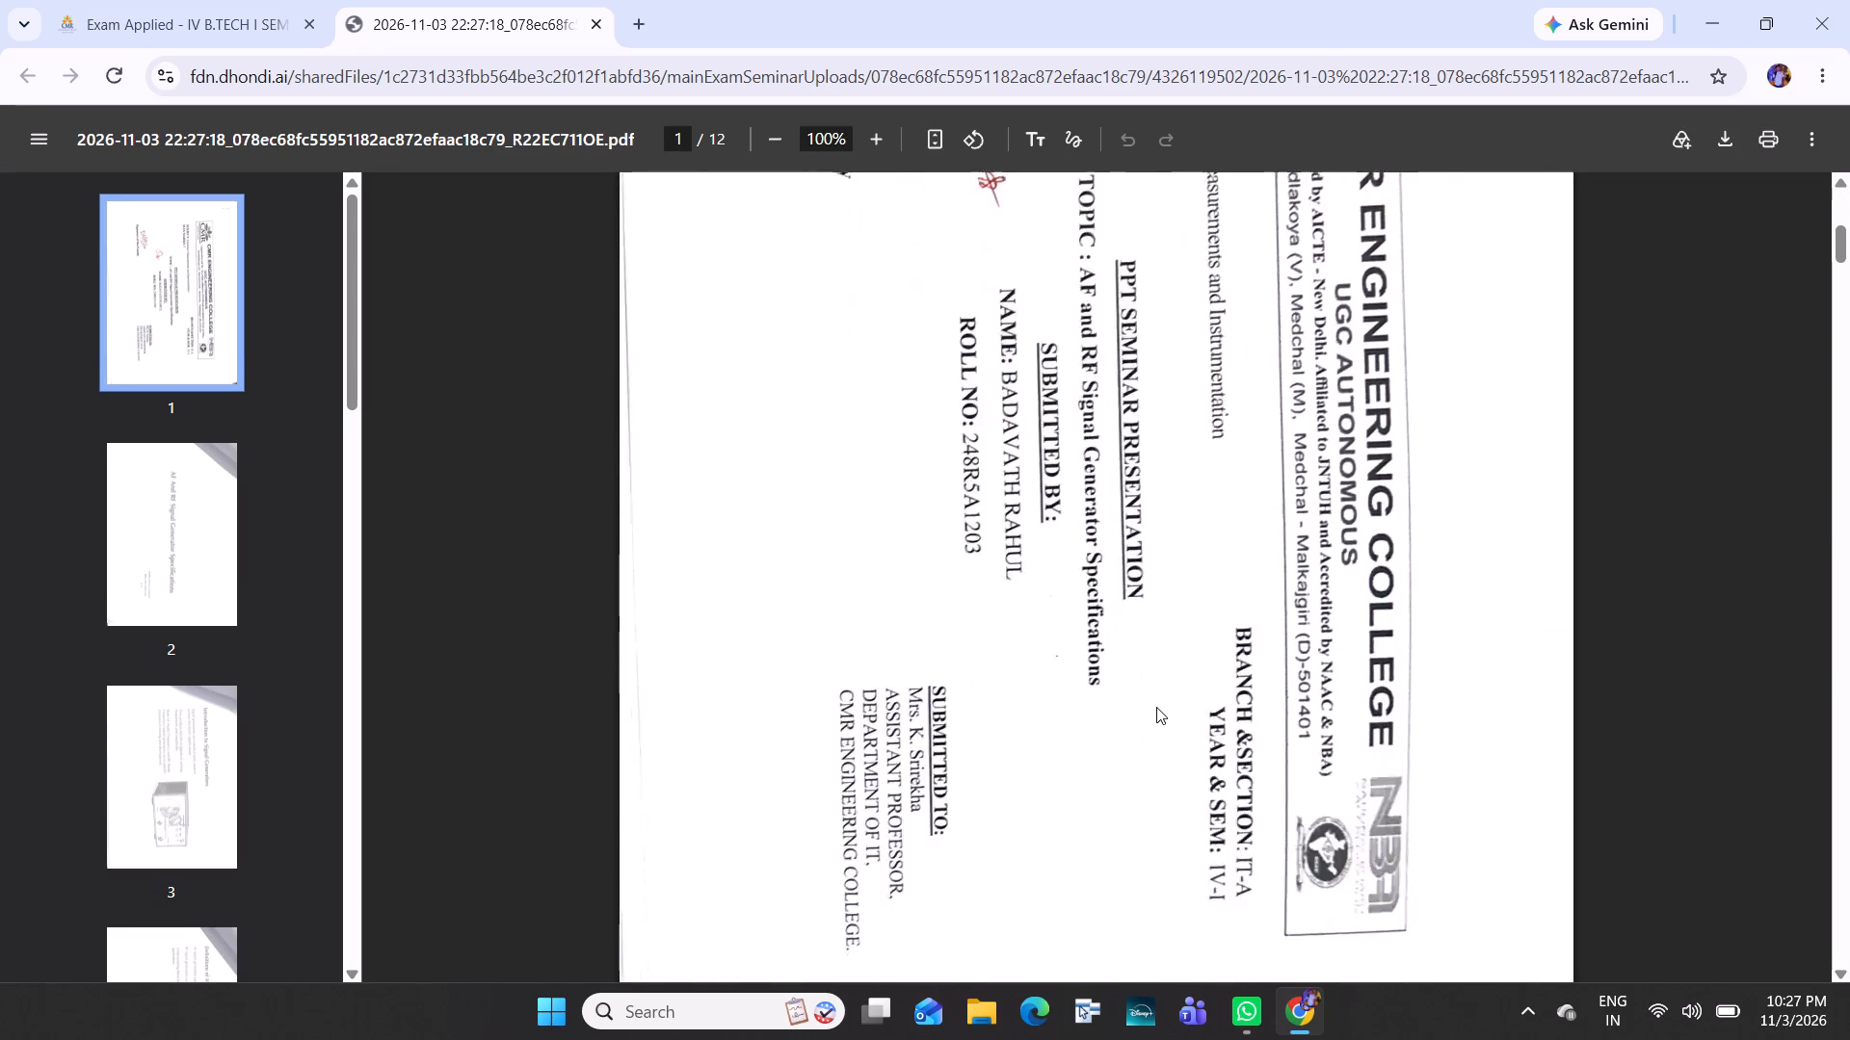
{"action": "scroll", "coordinate": [1156, 707], "scroll_direction": "down", "scroll_amount": 17}
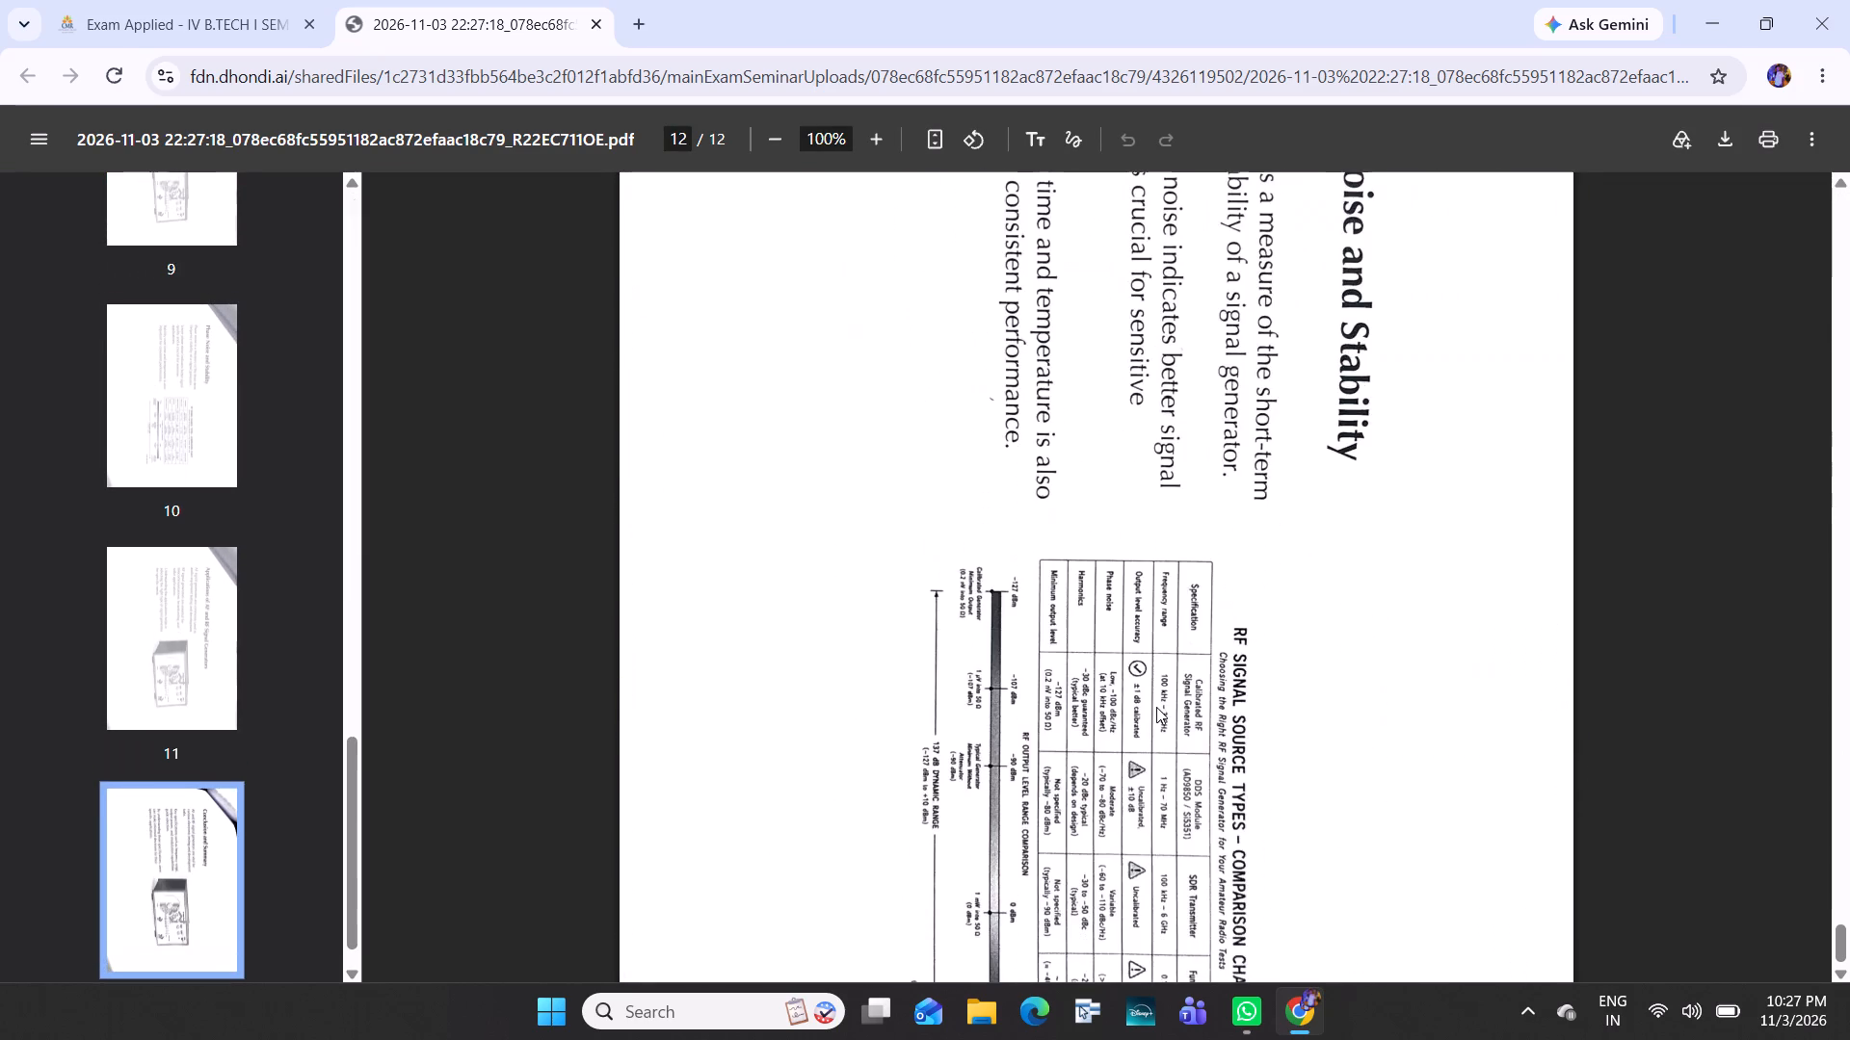
Return to the applied exam page, open the uploaded CYBER SECURITY seminar PDF and look through it to the last page.
{"action": "left_click", "coordinate": [201, 29]}
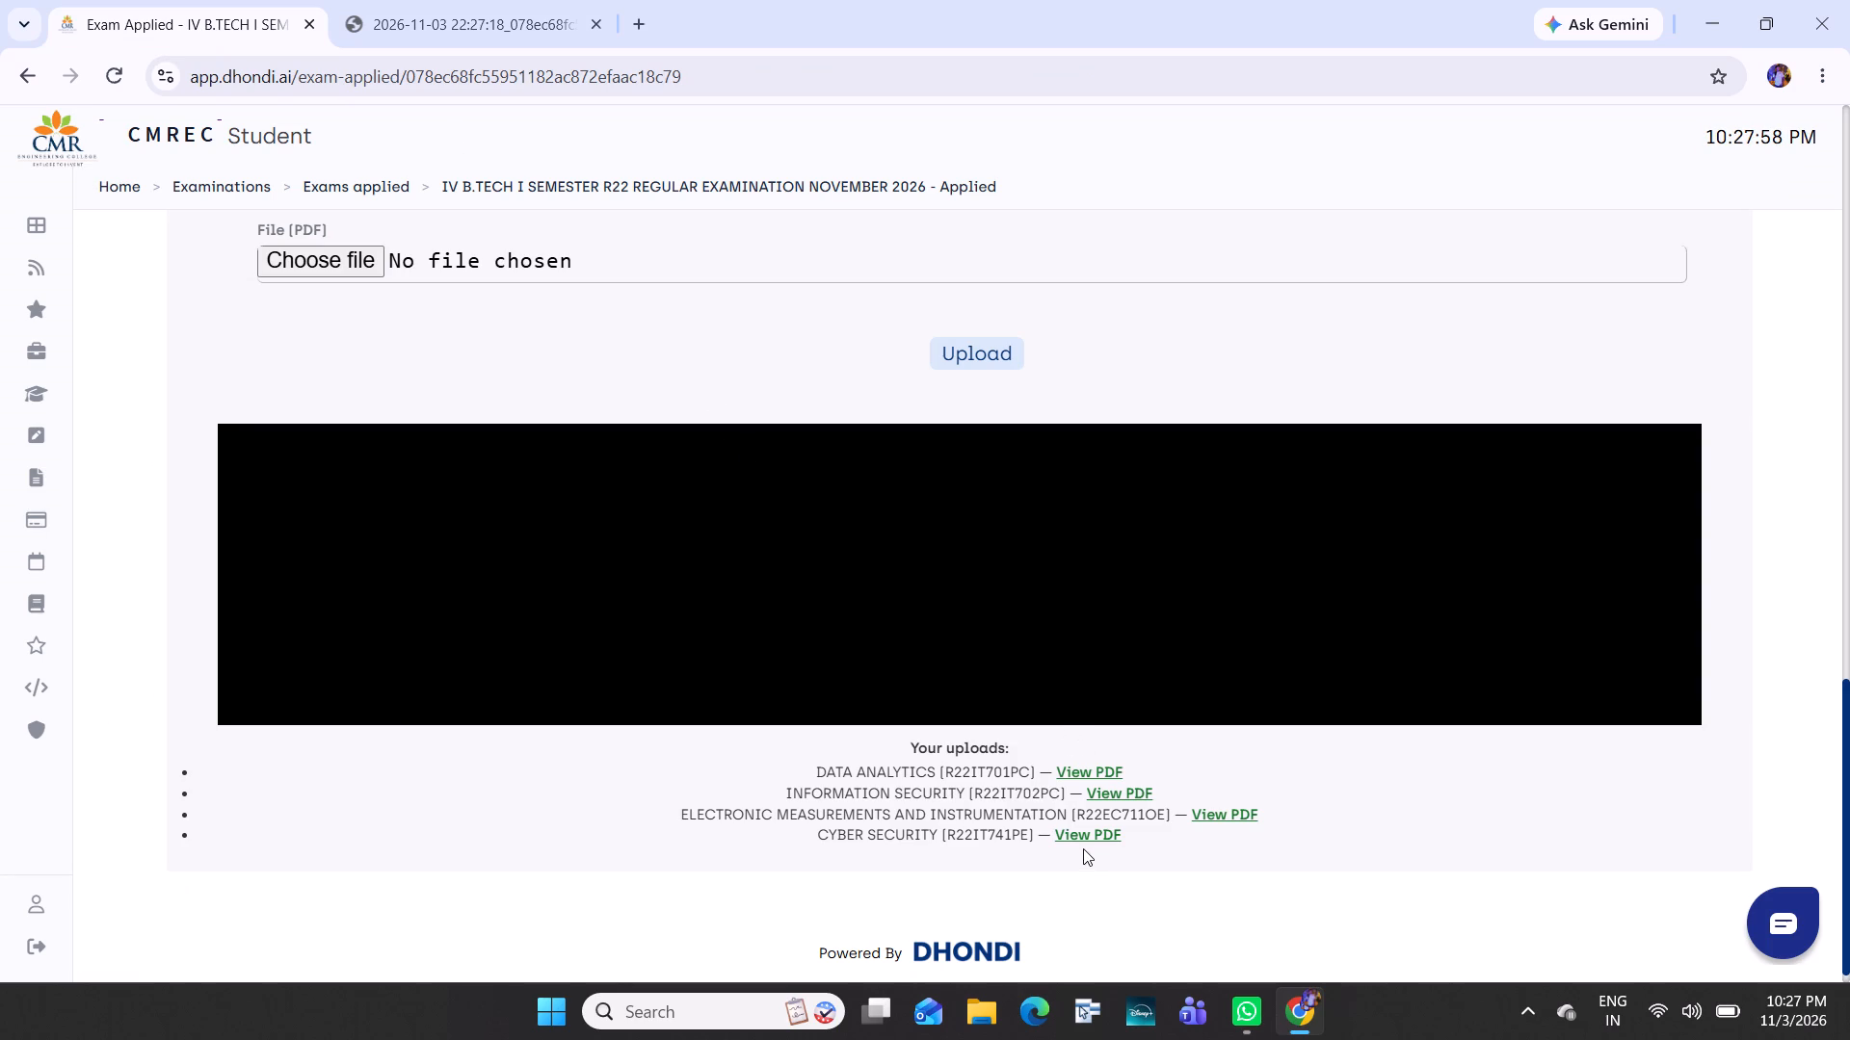
{"action": "left_click", "coordinate": [1081, 834]}
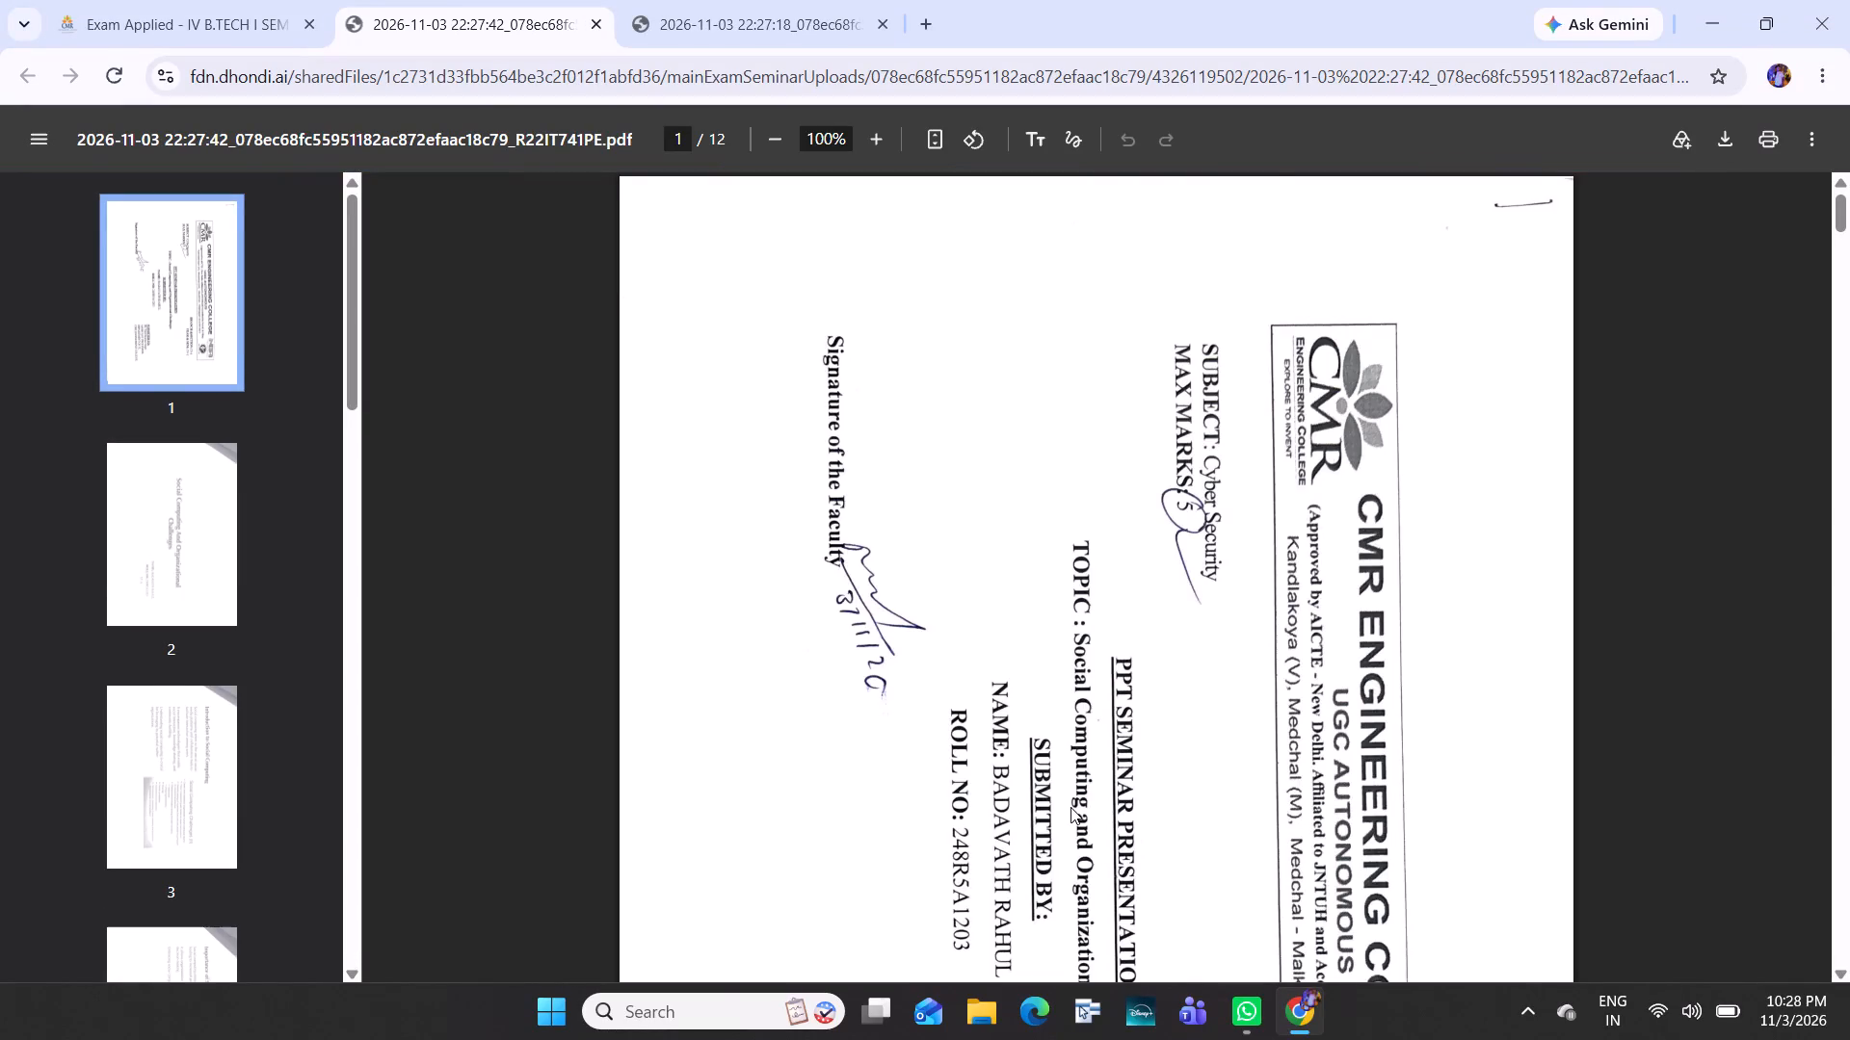
{"action": "scroll", "coordinate": [1070, 807], "scroll_direction": "down", "scroll_amount": 20}
{"action": "scroll", "coordinate": [1070, 807], "scroll_direction": "down", "scroll_amount": 10}
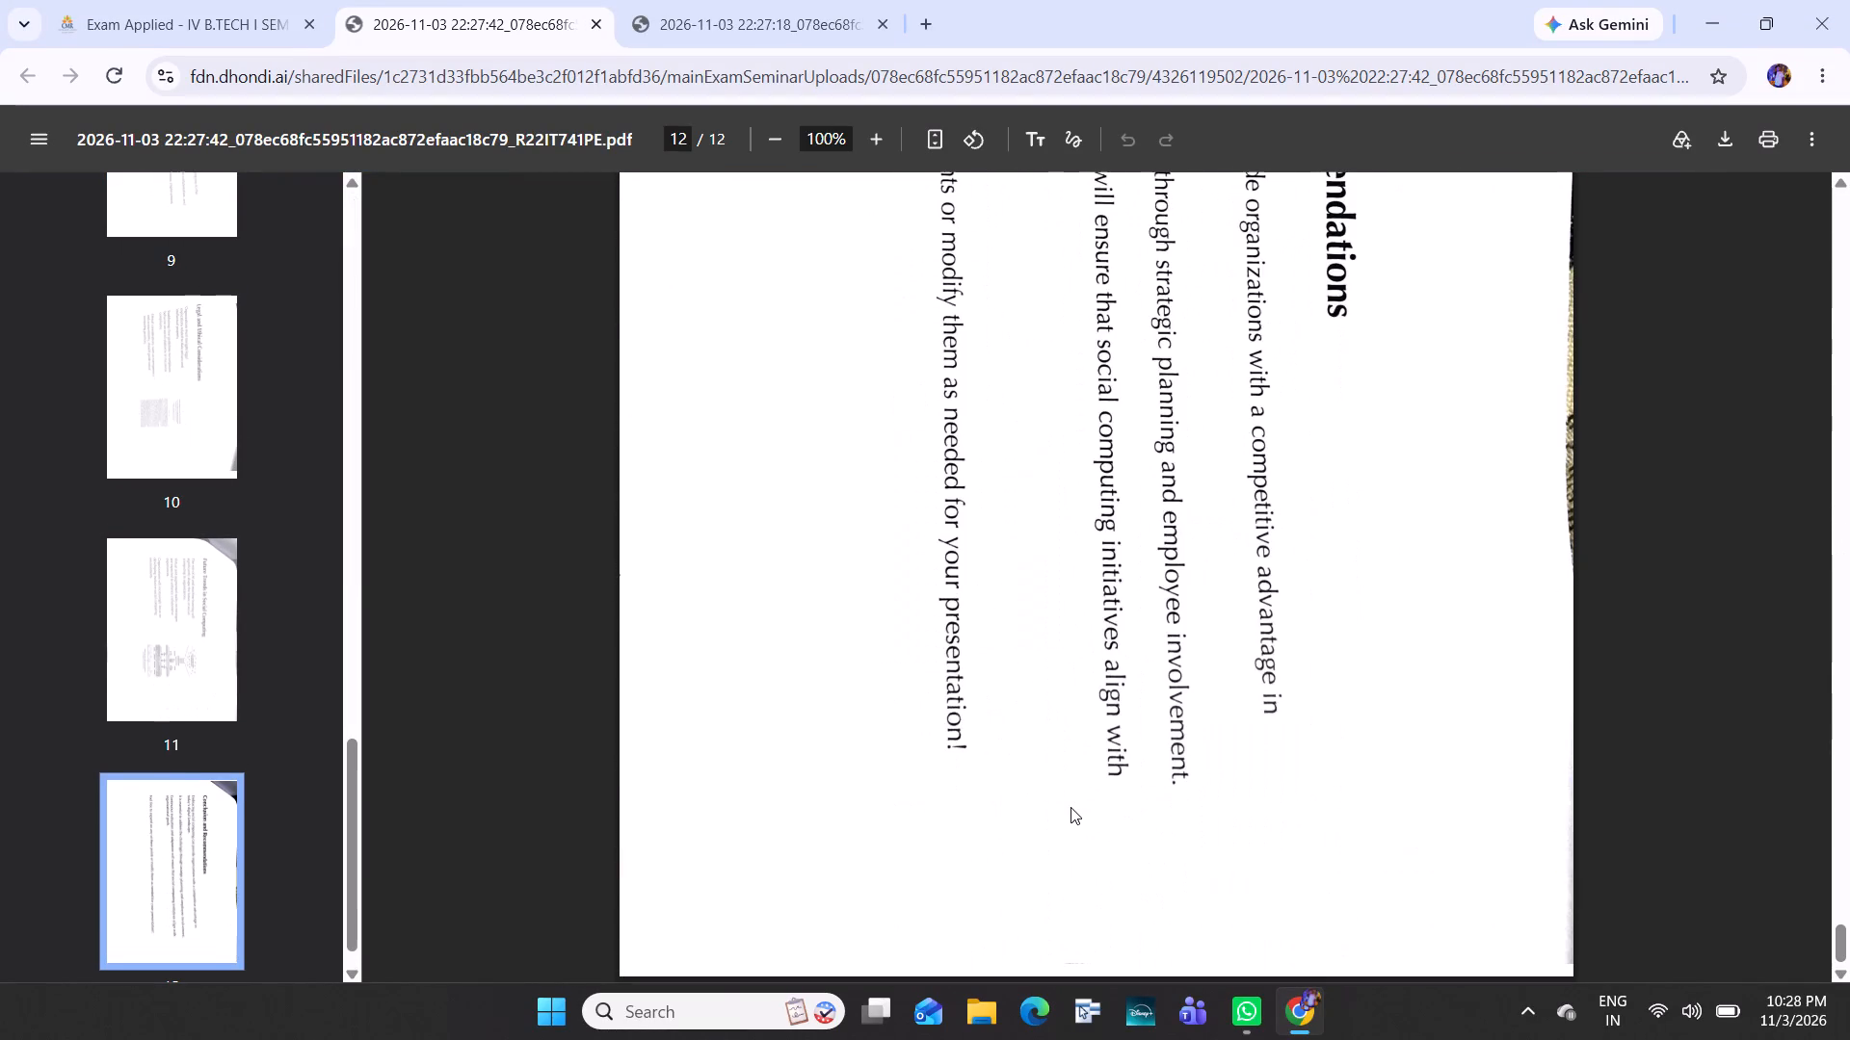
Finish viewing the CYBER SECURITY seminar file and close both open seminar PDFs to return to the applied exam page.
{"action": "scroll", "coordinate": [1070, 807], "scroll_direction": "down", "scroll_amount": 7}
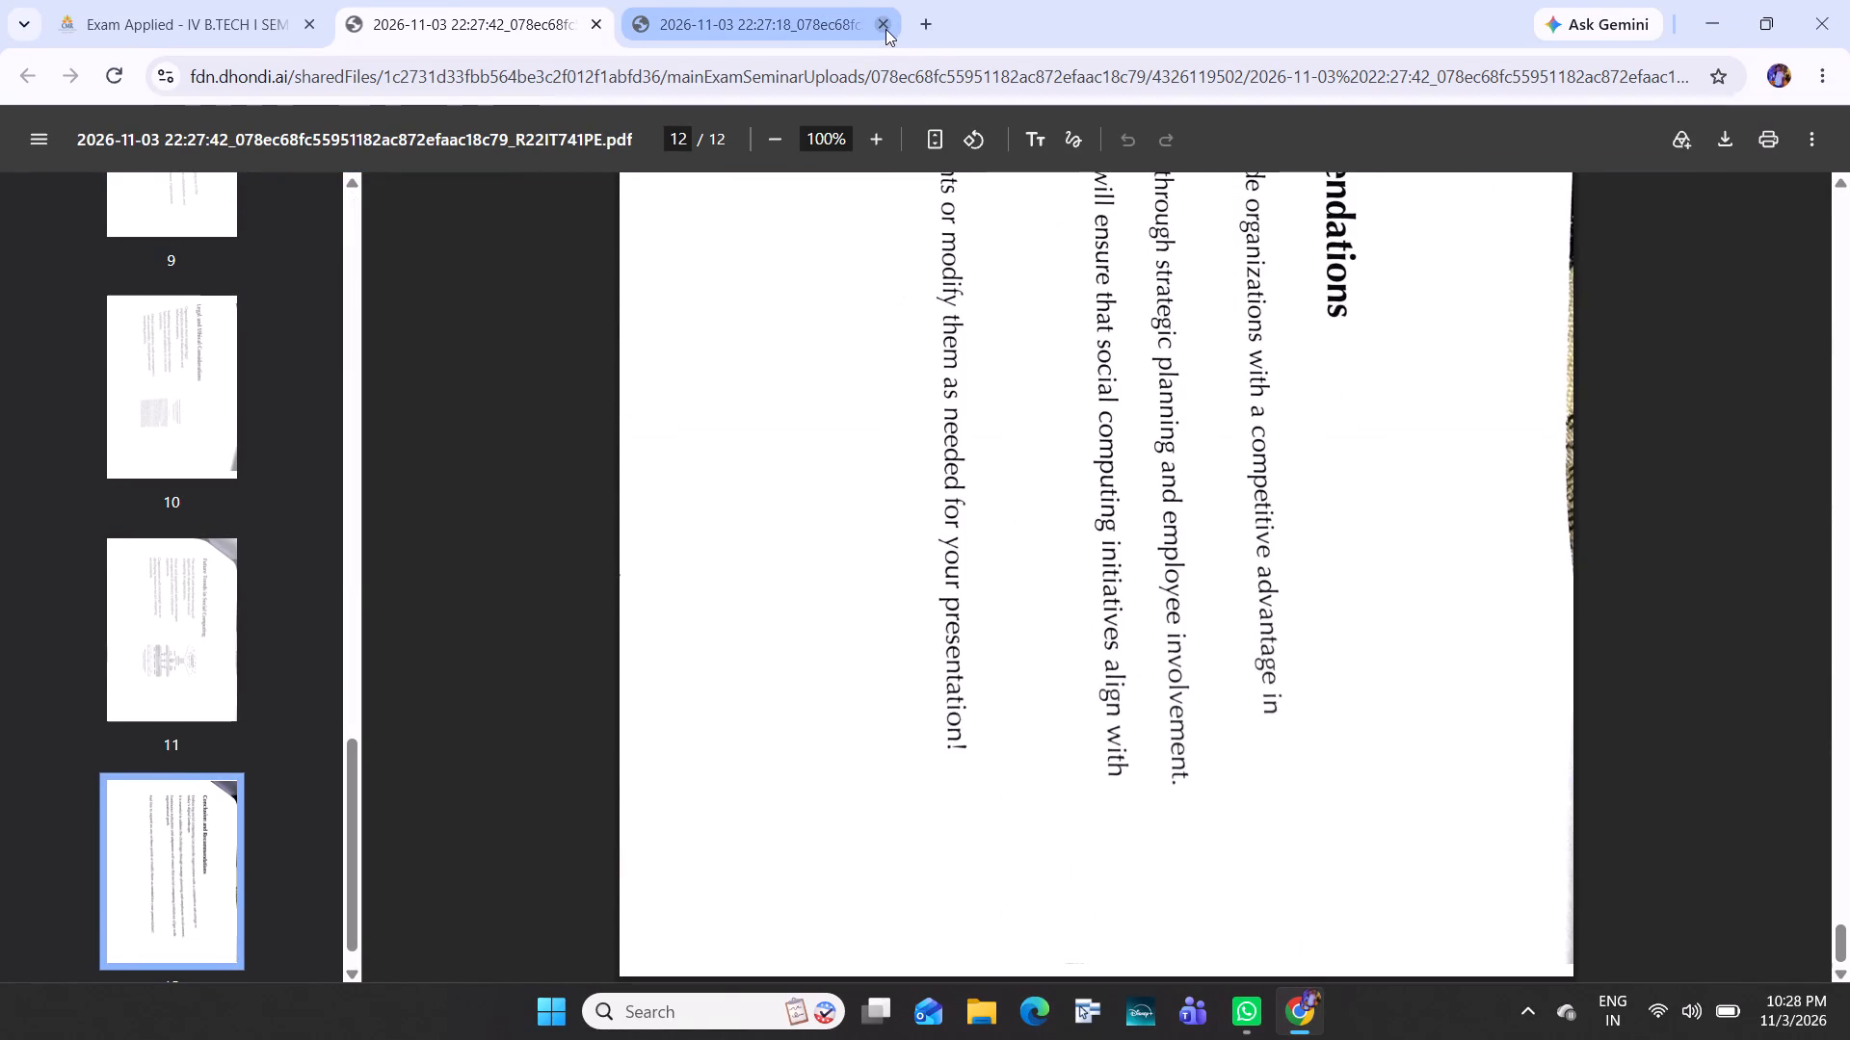
{"action": "left_click", "coordinate": [885, 29]}
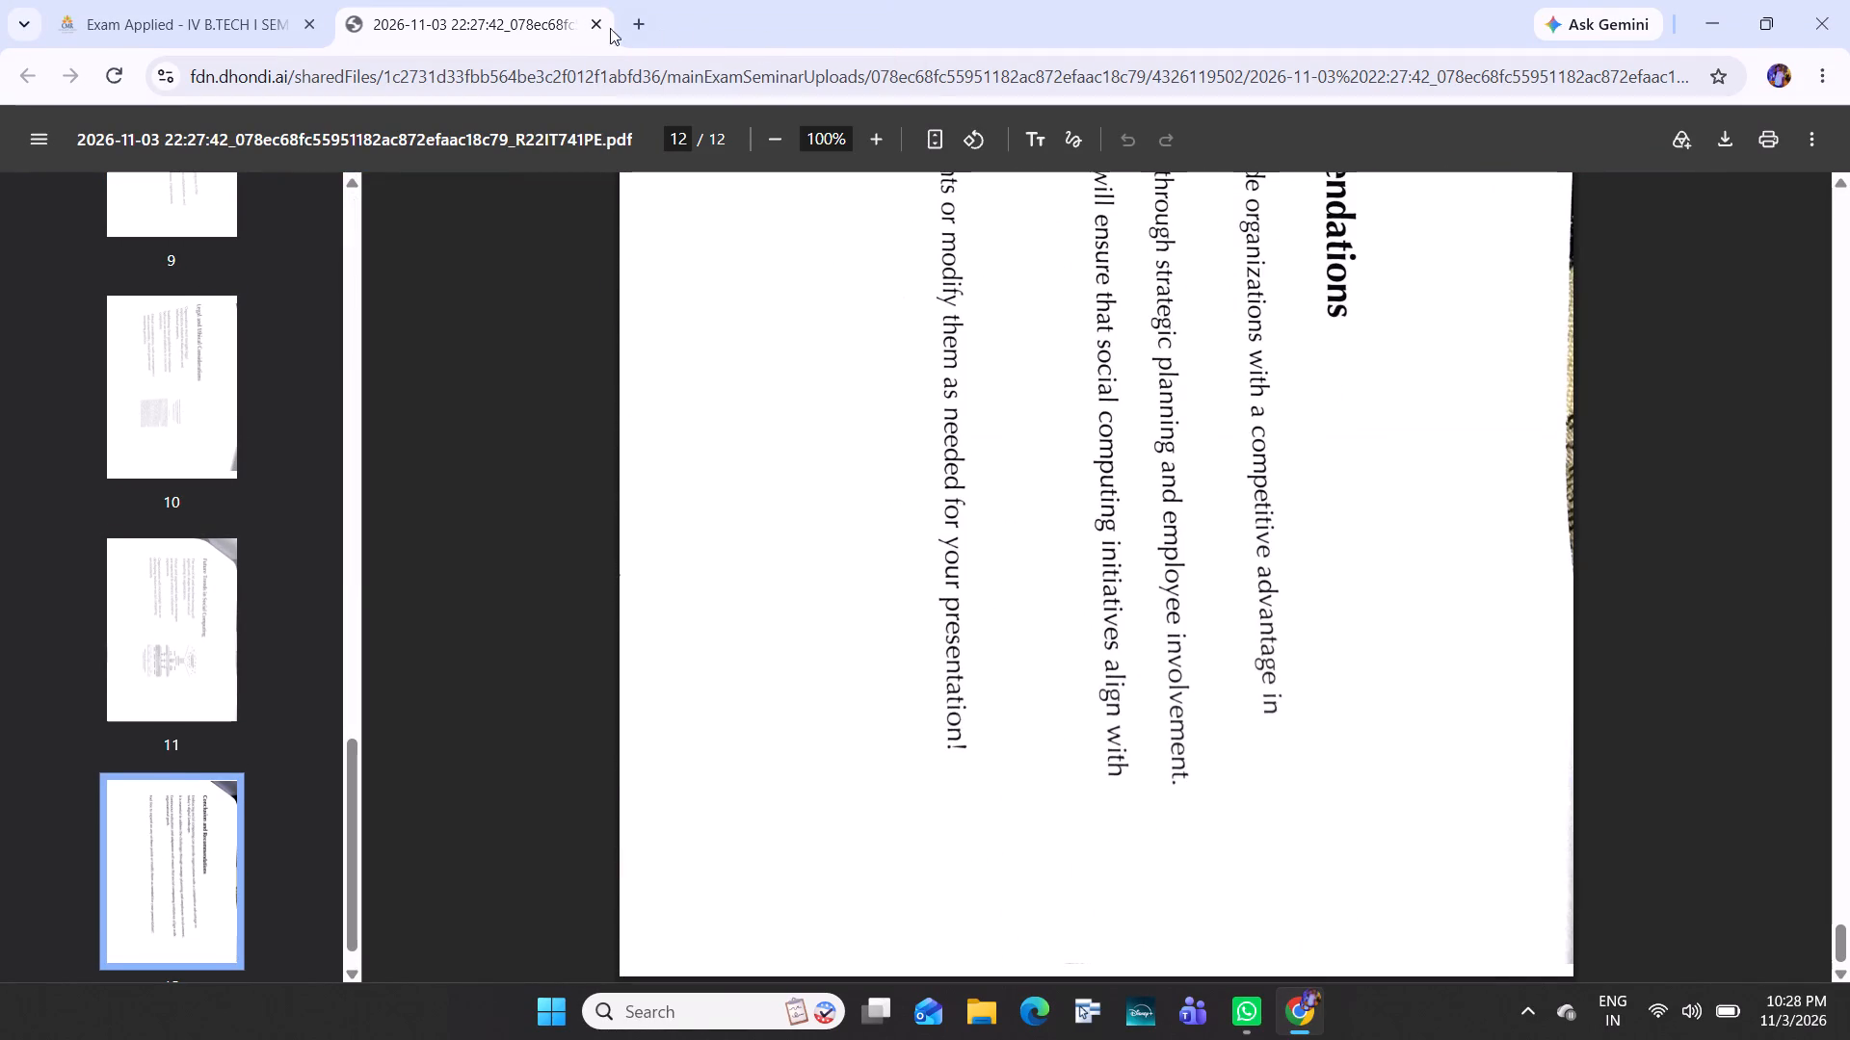
{"action": "left_click", "coordinate": [595, 24]}
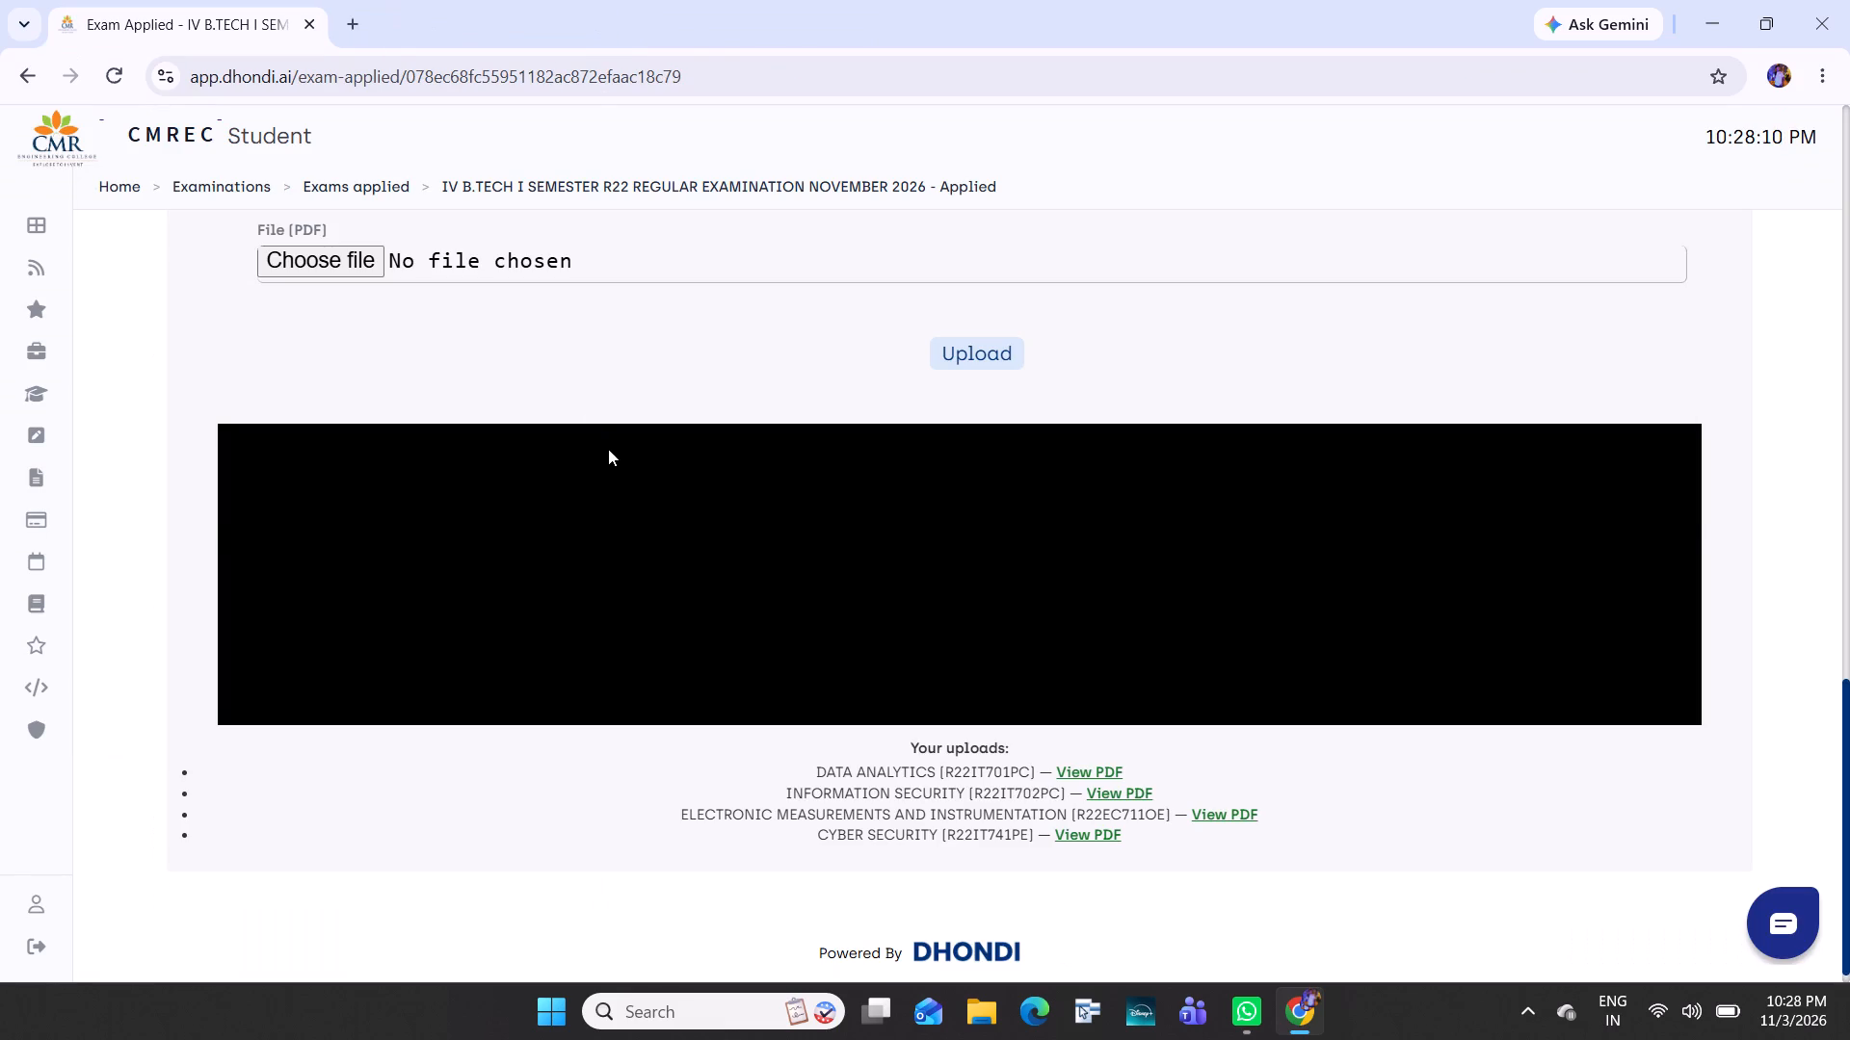
Upload sms ppt from the dhondi folder as the seminar file for SOCIAL MEDIA SECURITY - R22IT731PE.
{"action": "scroll", "coordinate": [506, 278], "scroll_direction": "up", "scroll_amount": 2}
{"action": "left_click", "coordinate": [575, 419]}
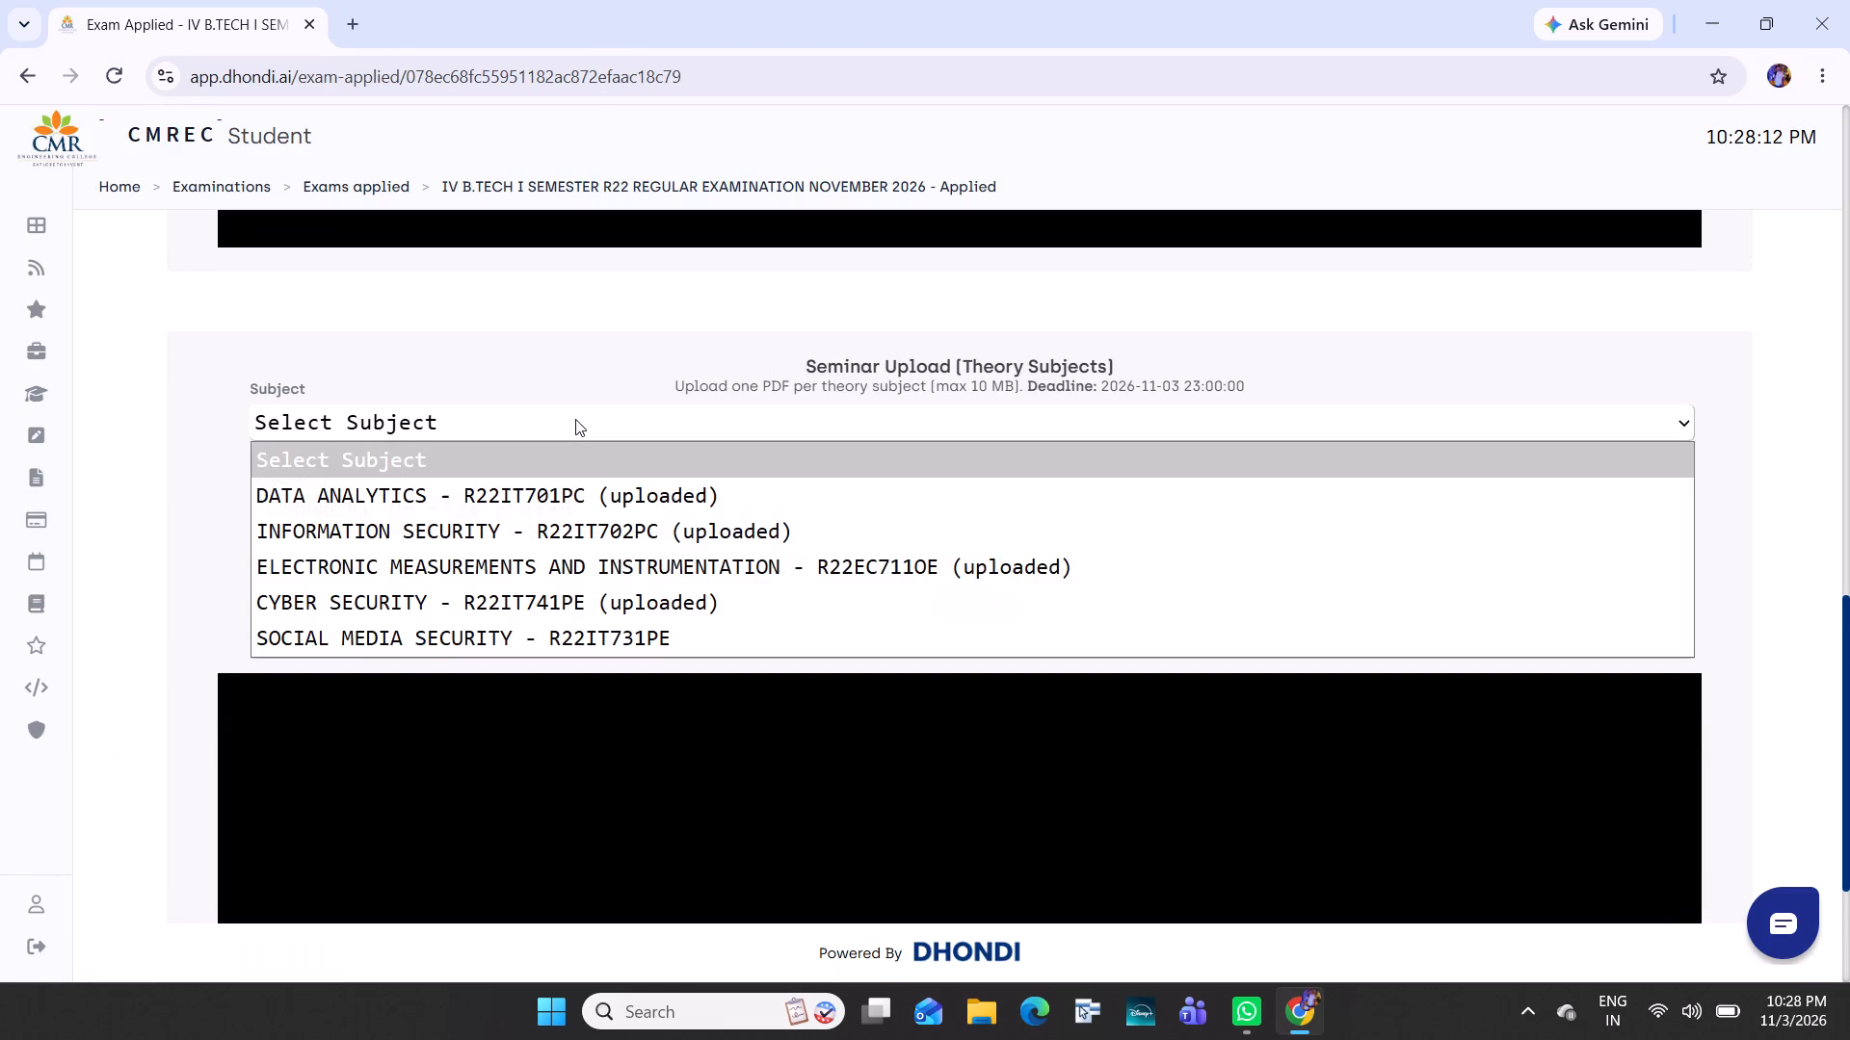
{"action": "left_click", "coordinate": [486, 641]}
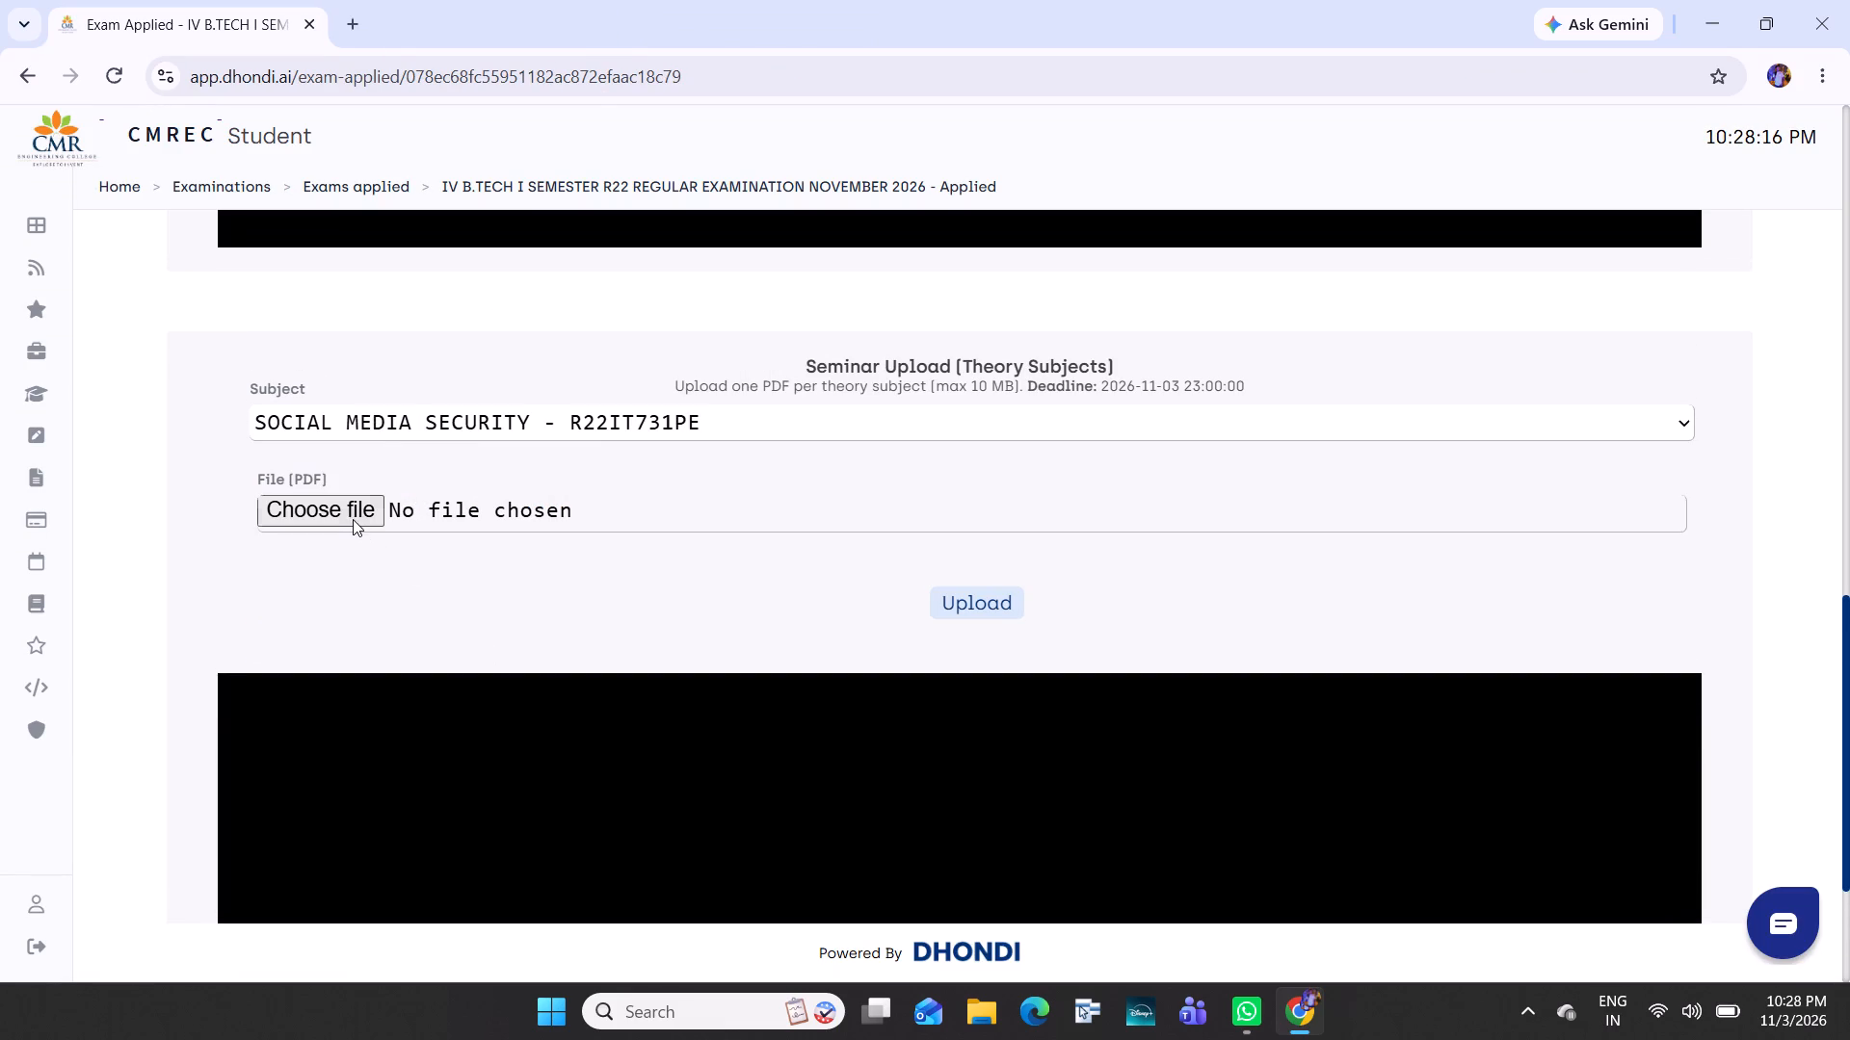
{"action": "left_click", "coordinate": [352, 517]}
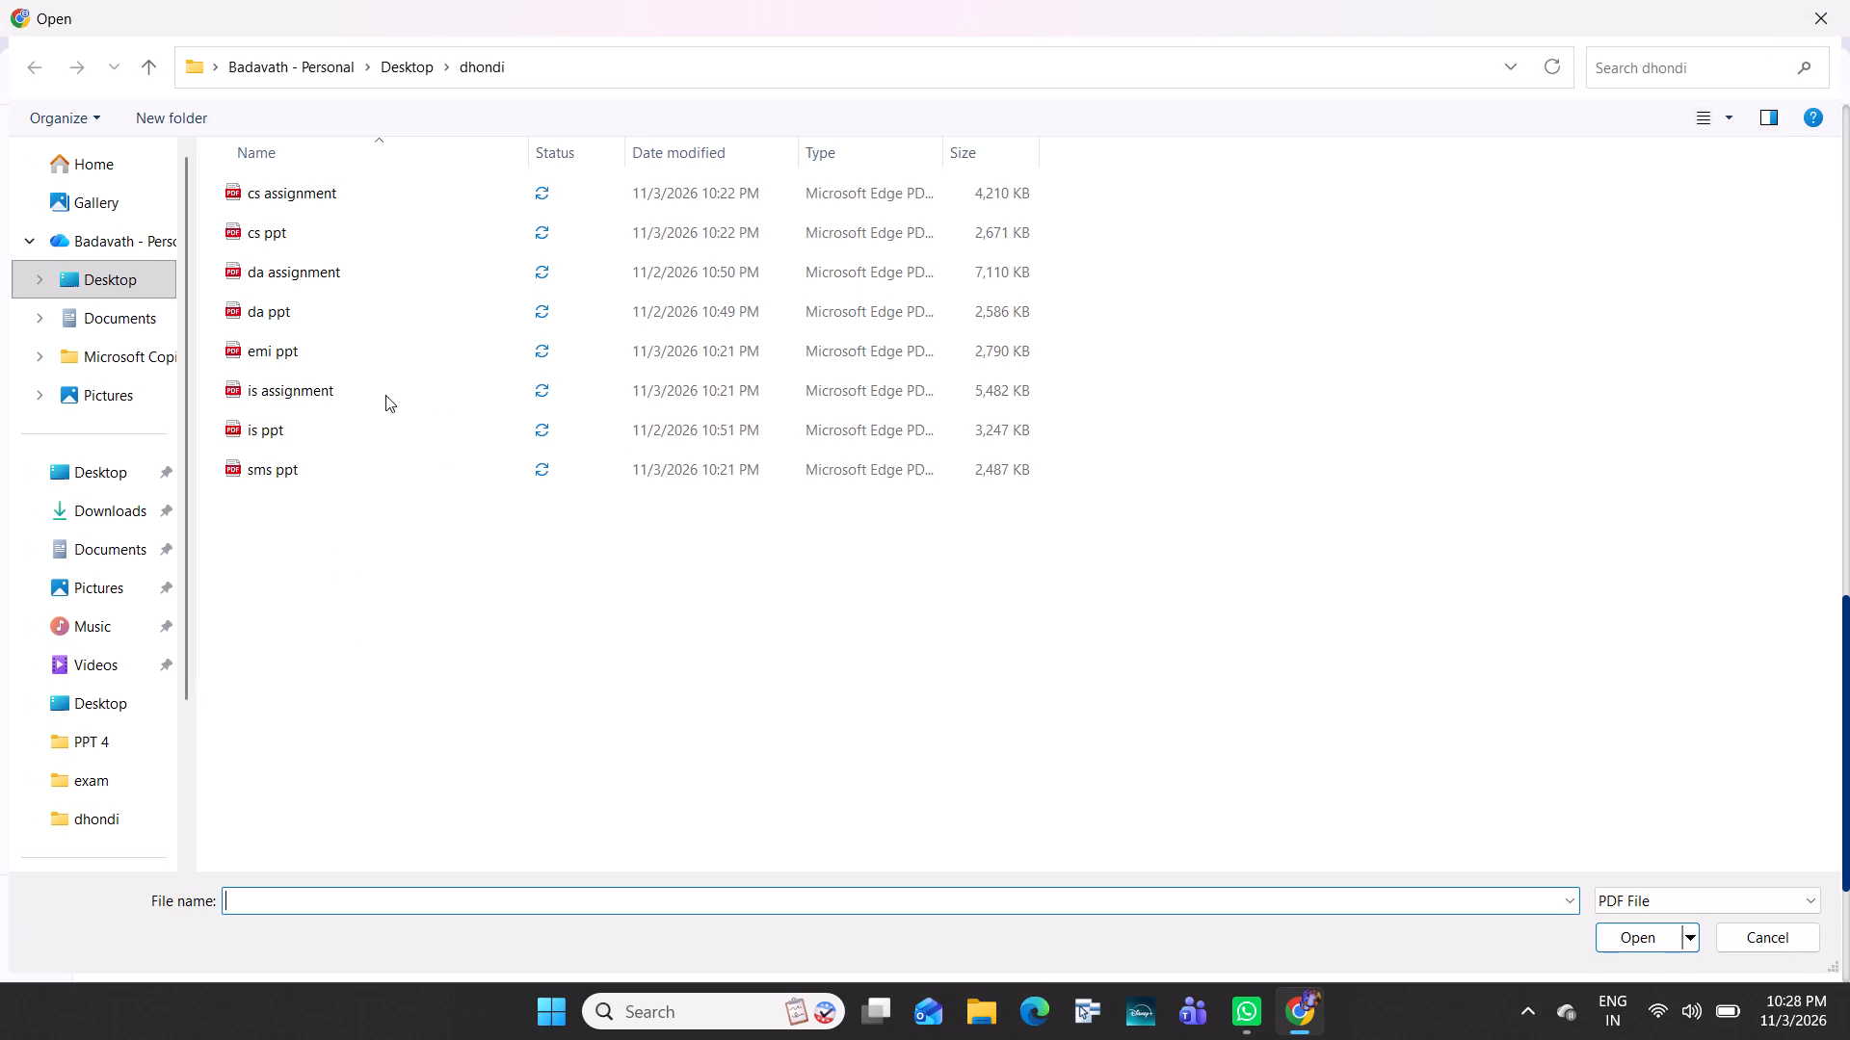
{"action": "left_click", "coordinate": [355, 463]}
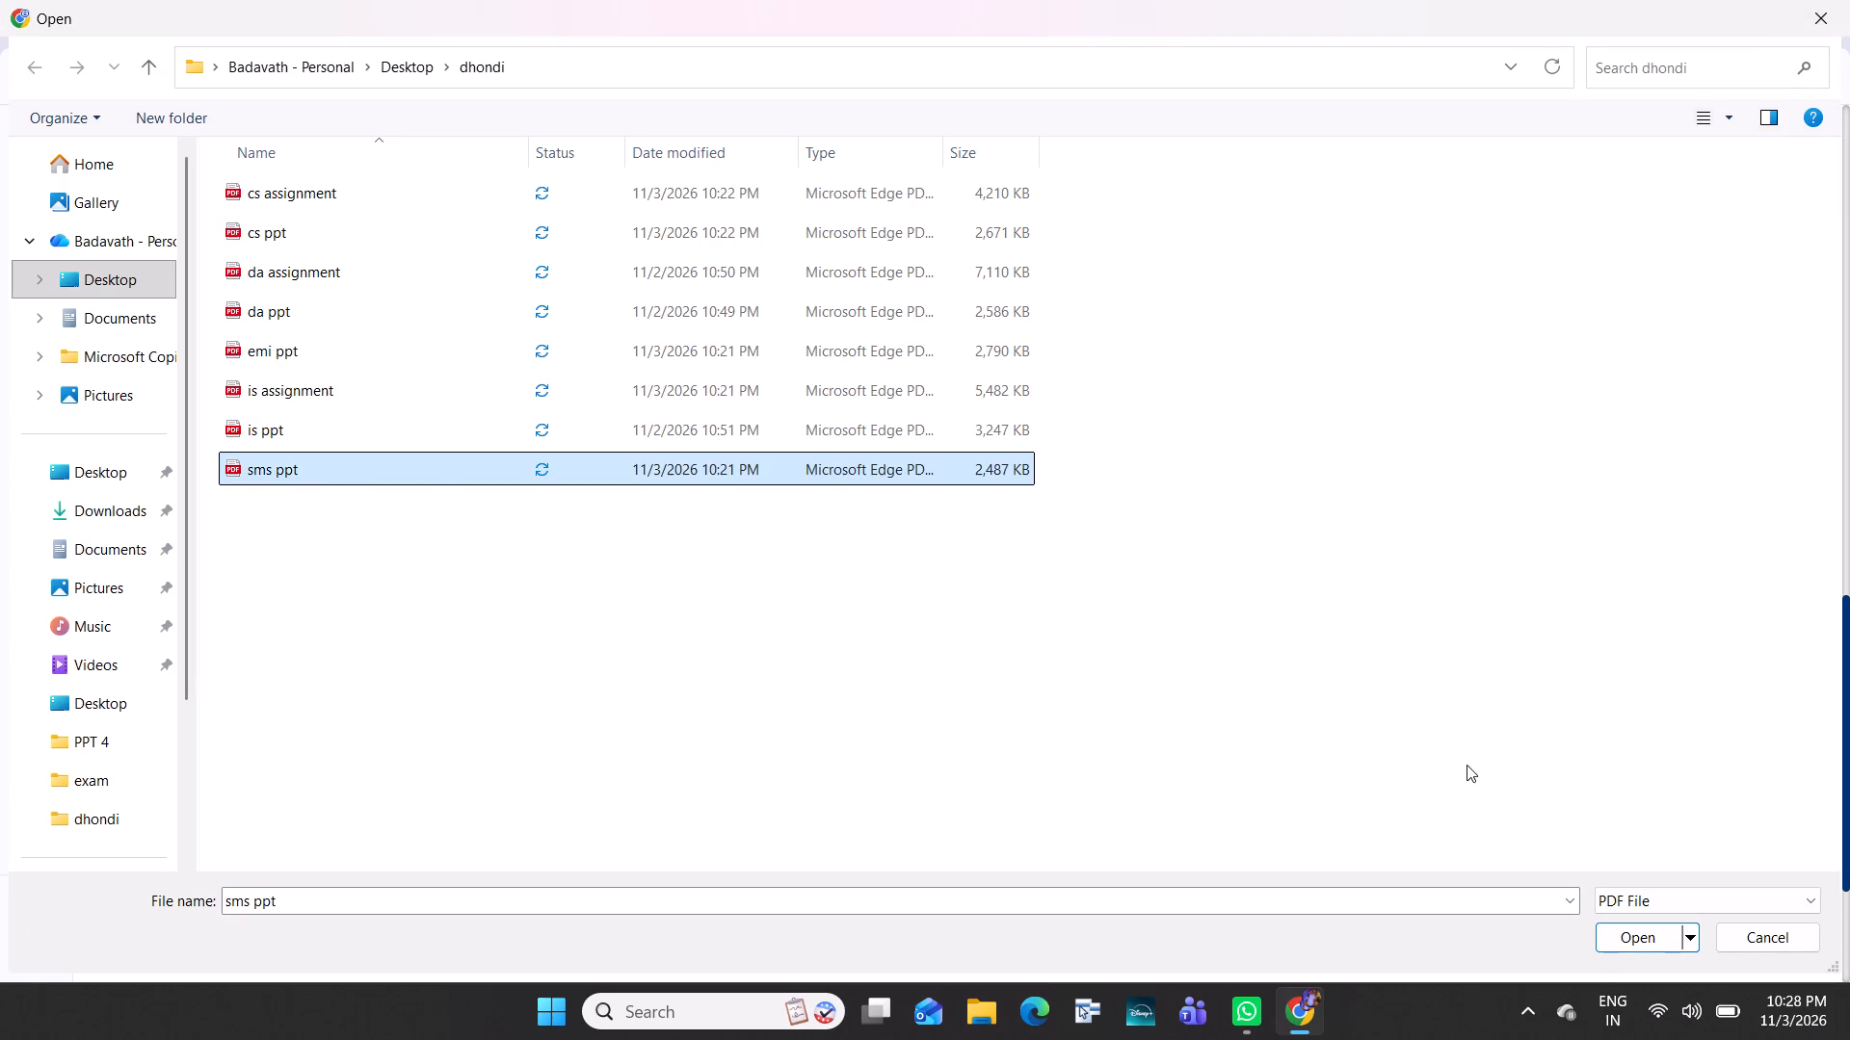
{"action": "left_click", "coordinate": [1612, 939]}
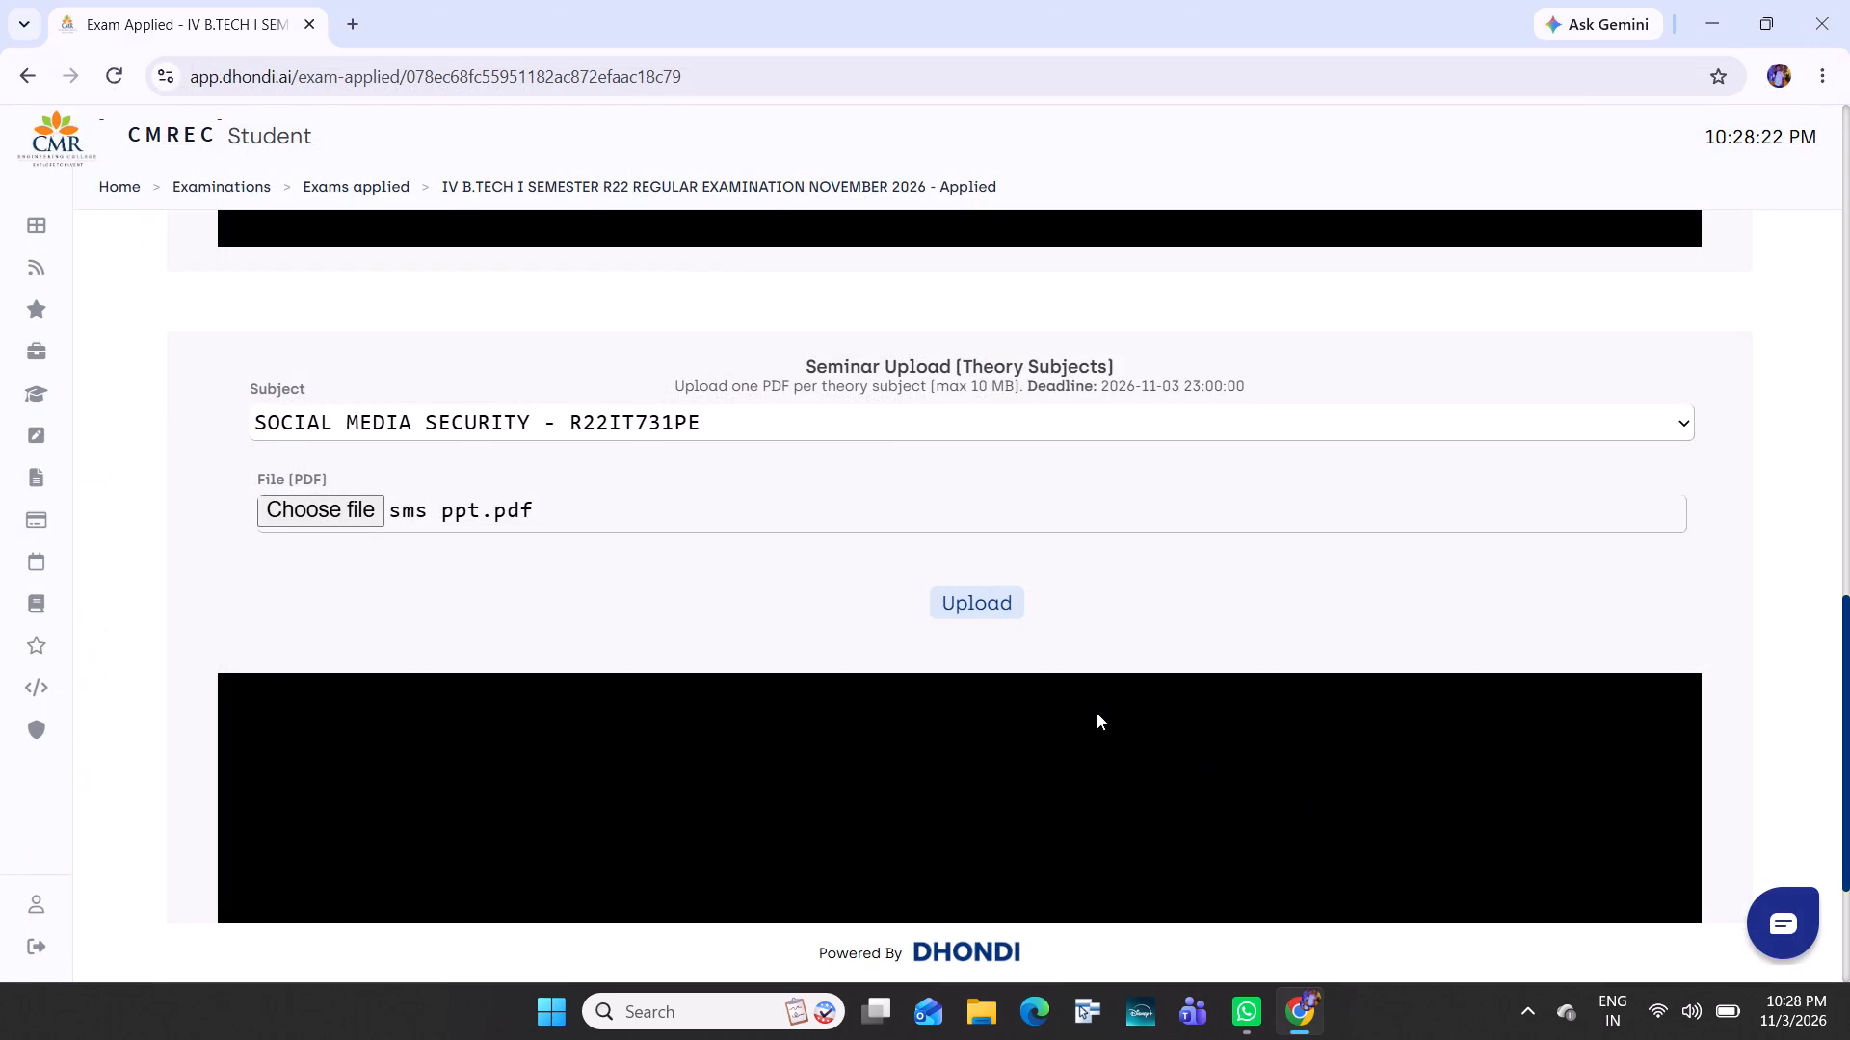
{"action": "left_click", "coordinate": [988, 604]}
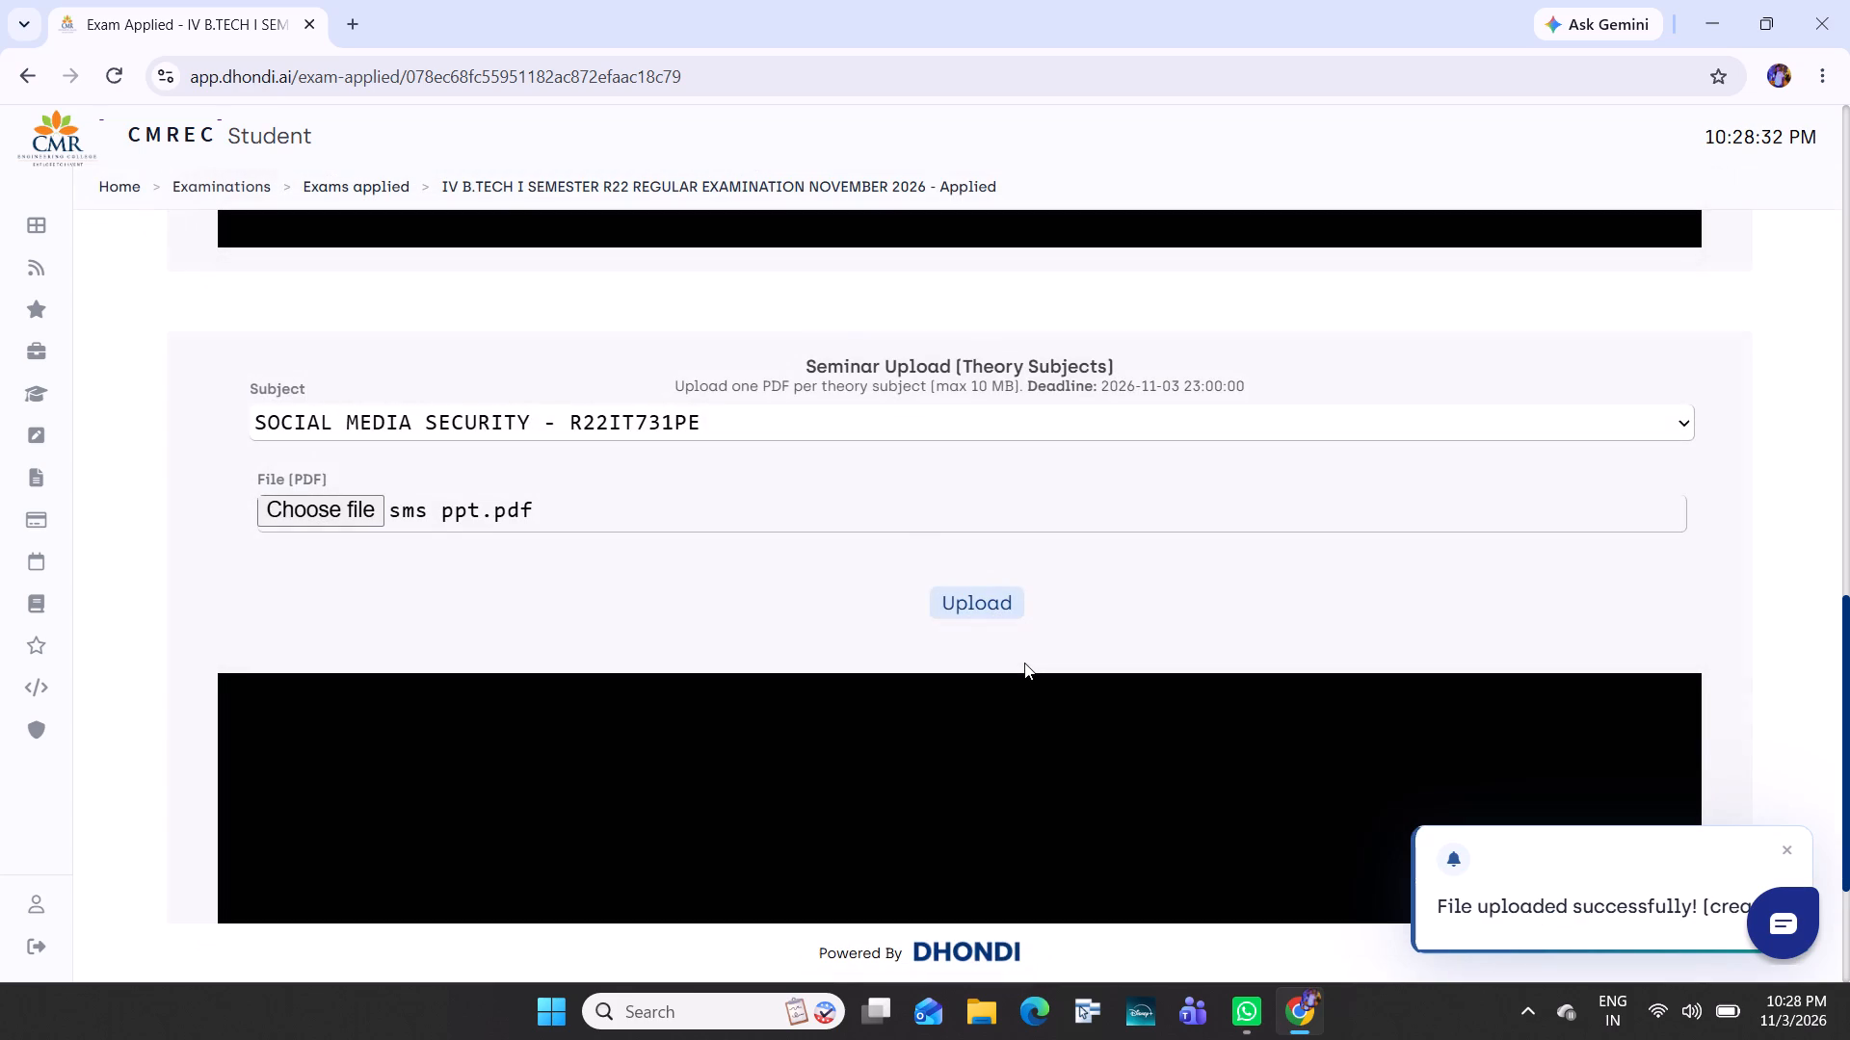
Open the uploaded SOCIAL MEDIA SECURITY seminar PDF, look through its pages and close it.
{"action": "scroll", "coordinate": [1024, 663], "scroll_direction": "down", "scroll_amount": 3}
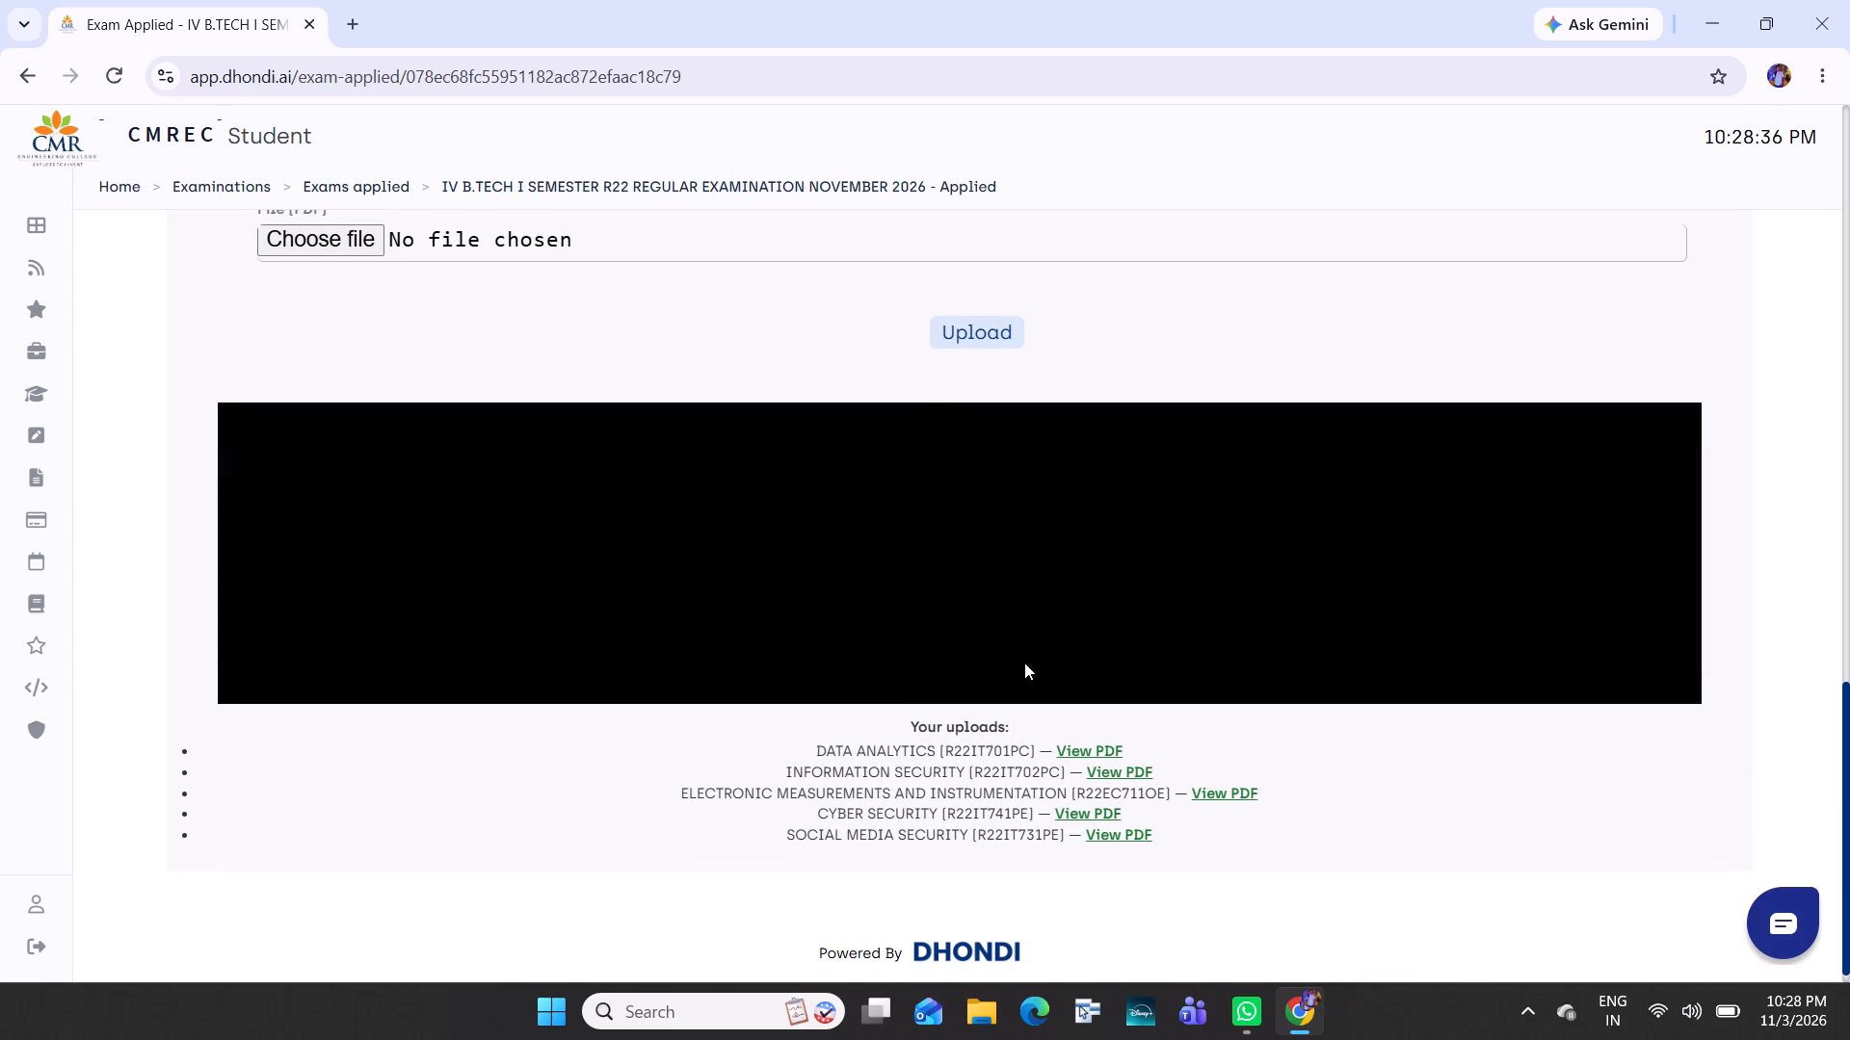
{"action": "left_click", "coordinate": [1109, 830]}
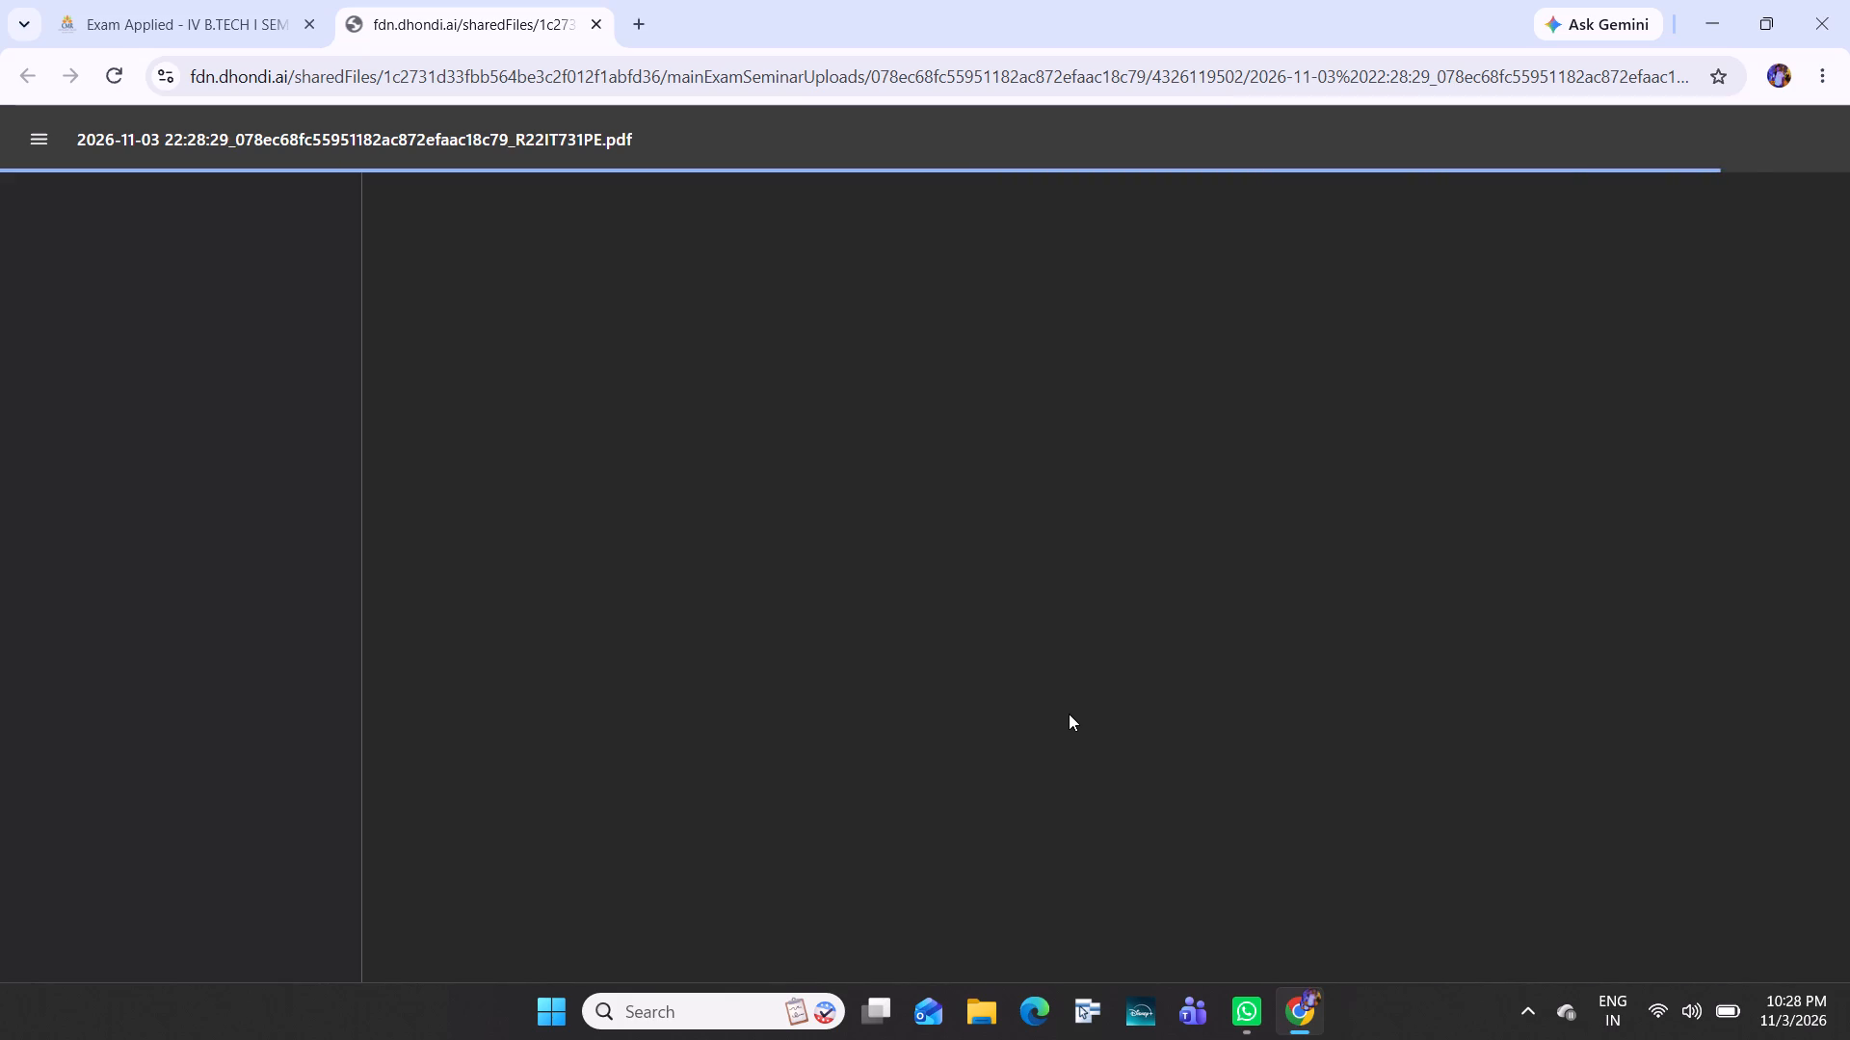
{"action": "scroll", "coordinate": [1069, 714], "scroll_direction": "down", "scroll_amount": 2}
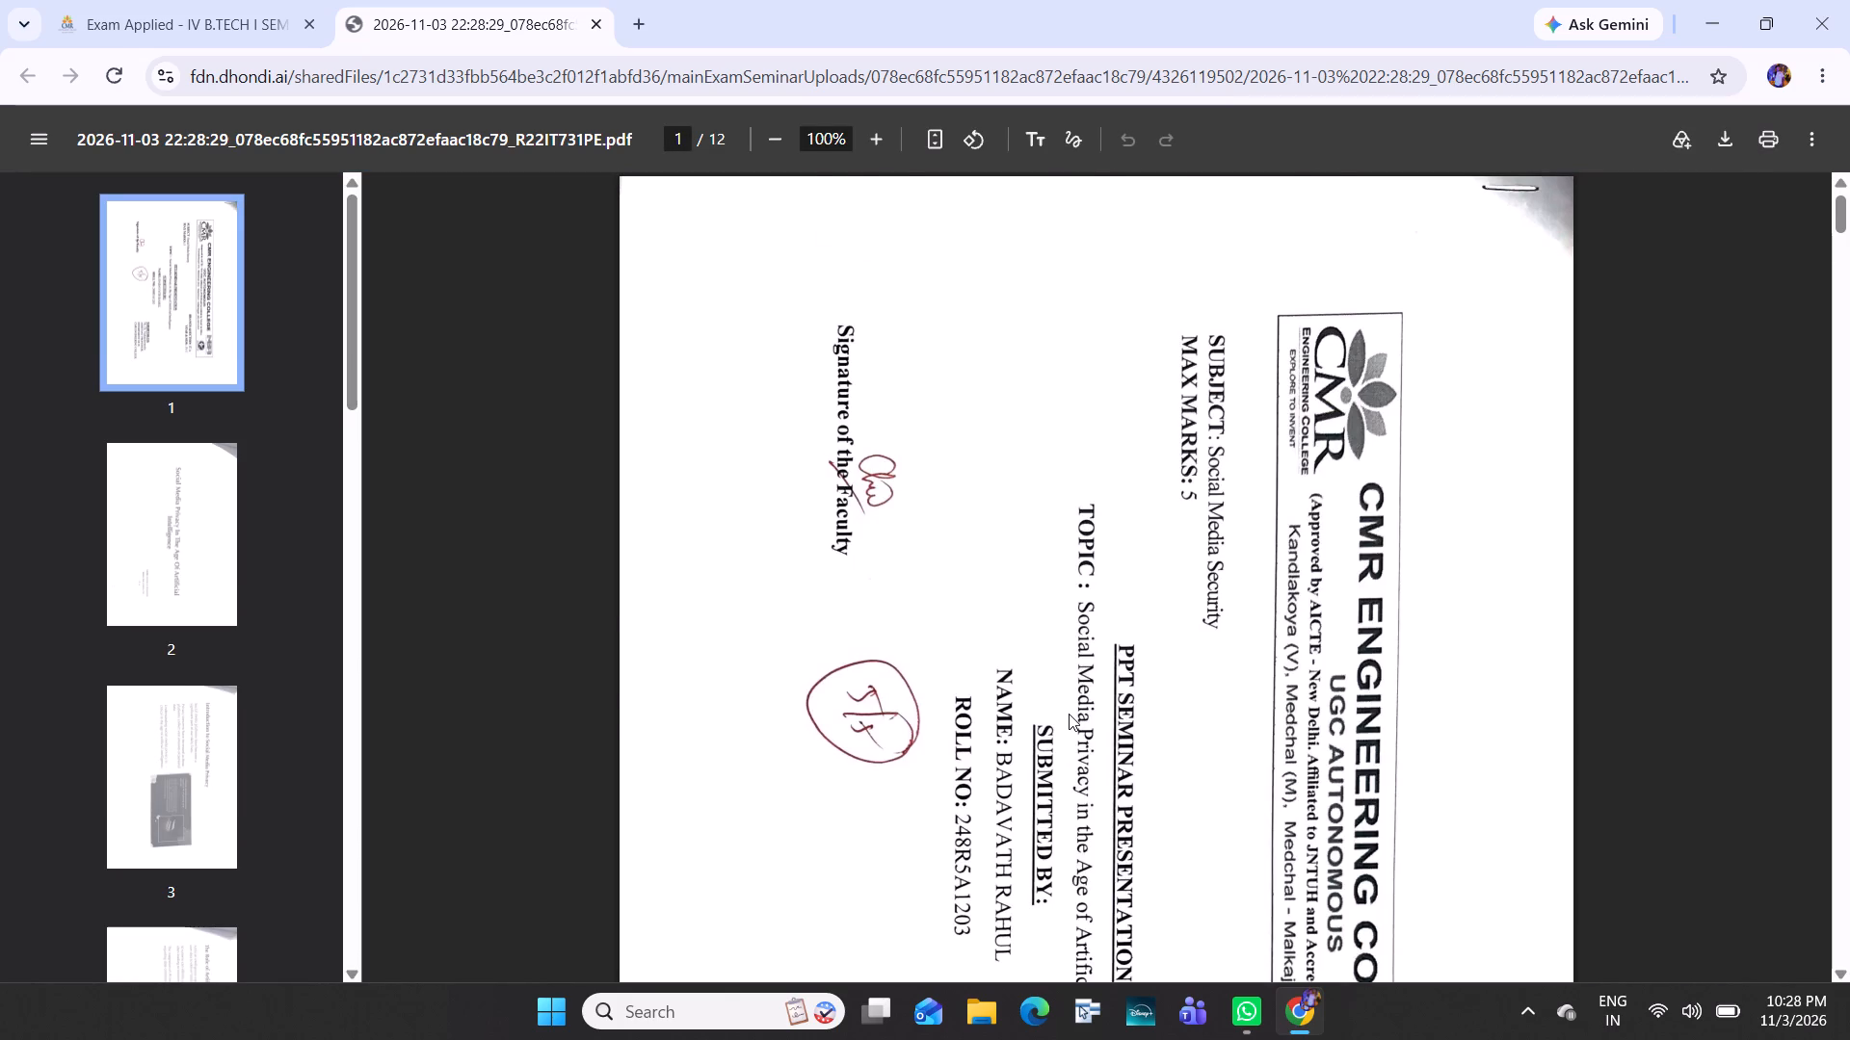
{"action": "scroll", "coordinate": [1069, 714], "scroll_direction": "down", "scroll_amount": 4}
{"action": "scroll", "coordinate": [1069, 714], "scroll_direction": "down", "scroll_amount": 18}
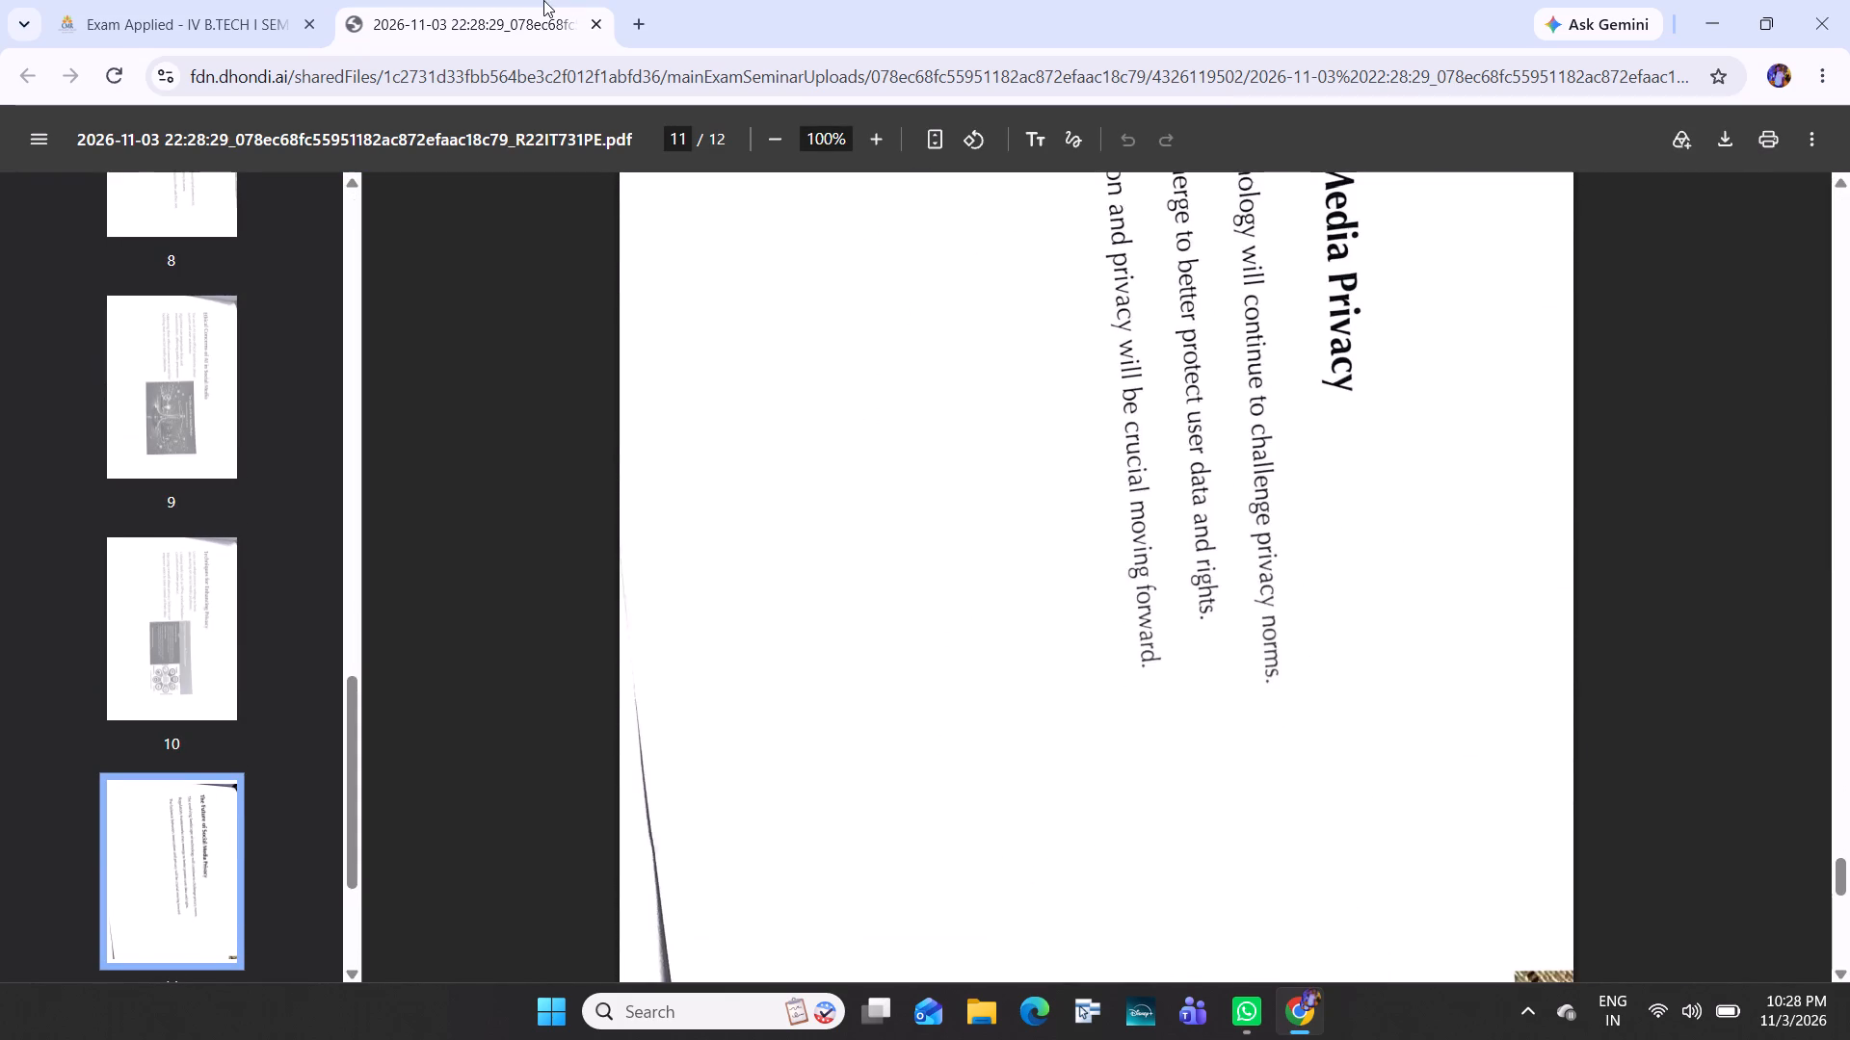
{"action": "left_click", "coordinate": [602, 25]}
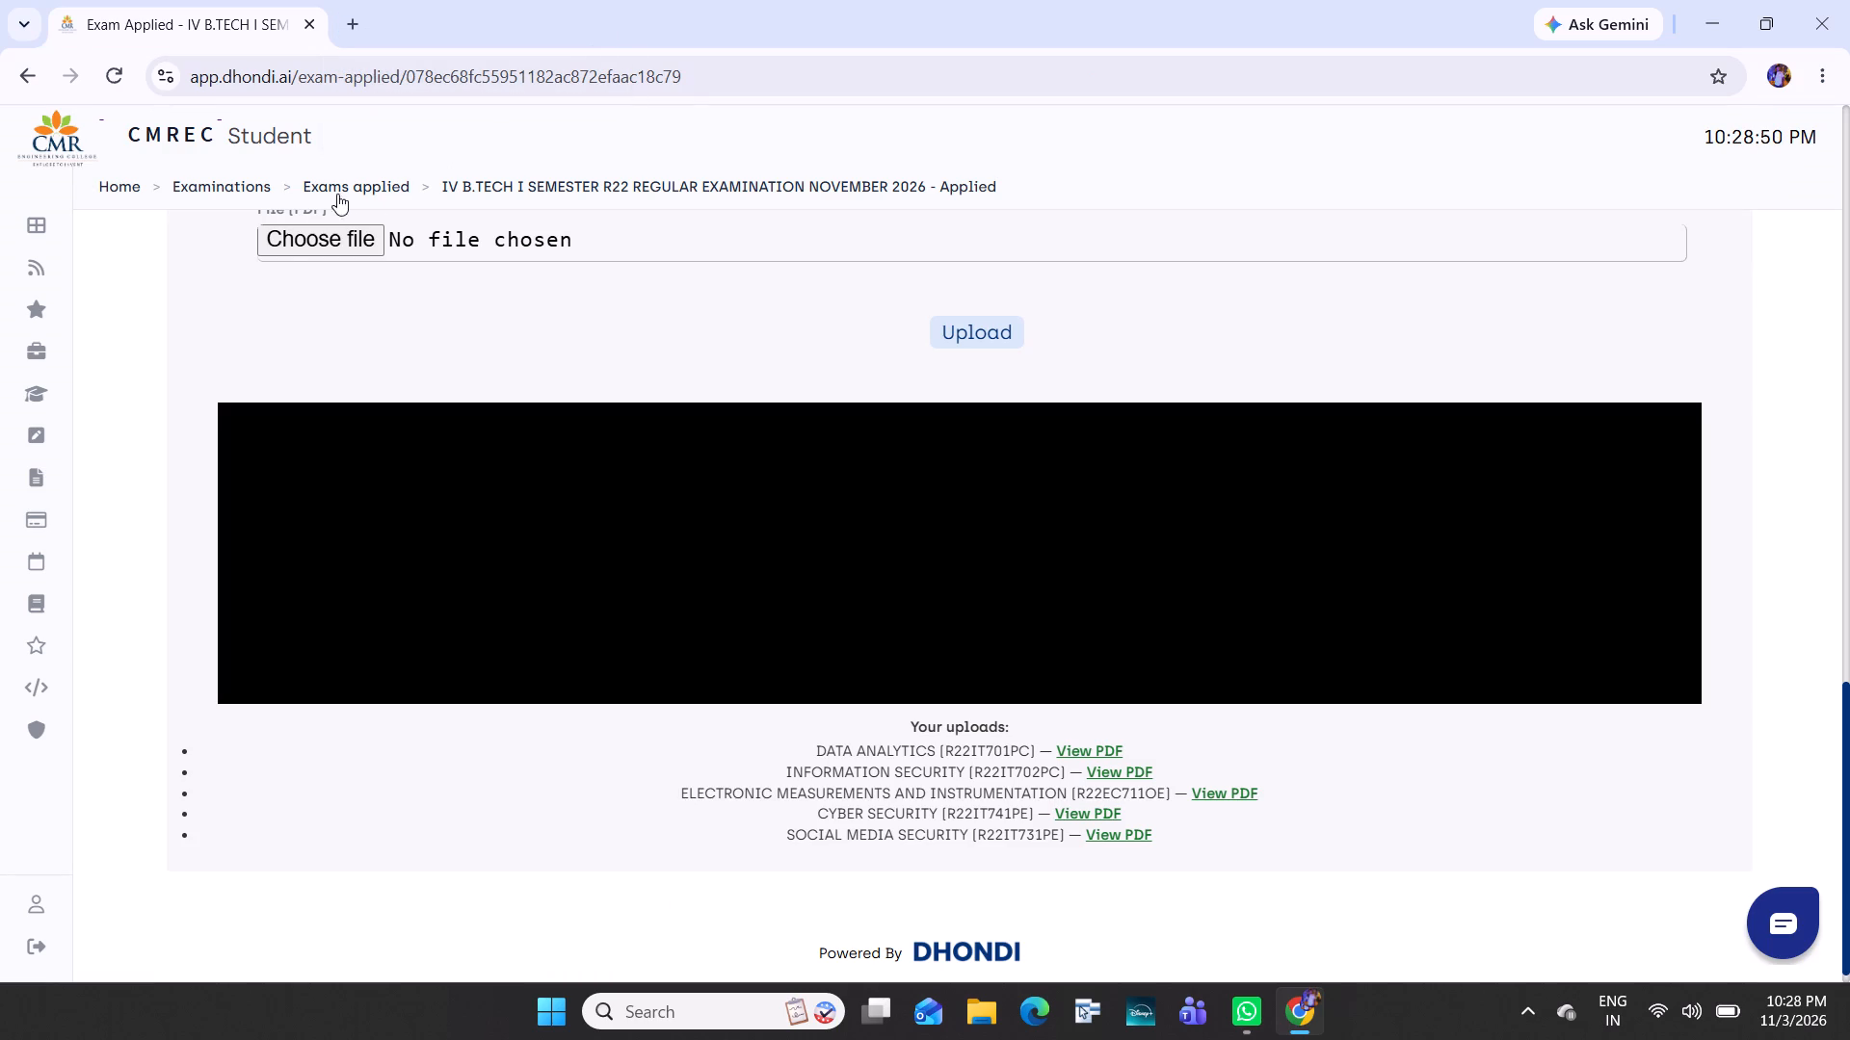
Go back to the list of applied exams, reopen the IV B.TECH I SEMESTER R22 REGULAR EXAMINATION NOVEMBER 2026 entry and look over its page.
{"action": "scroll", "coordinate": [228, 432], "scroll_direction": "up", "scroll_amount": 8}
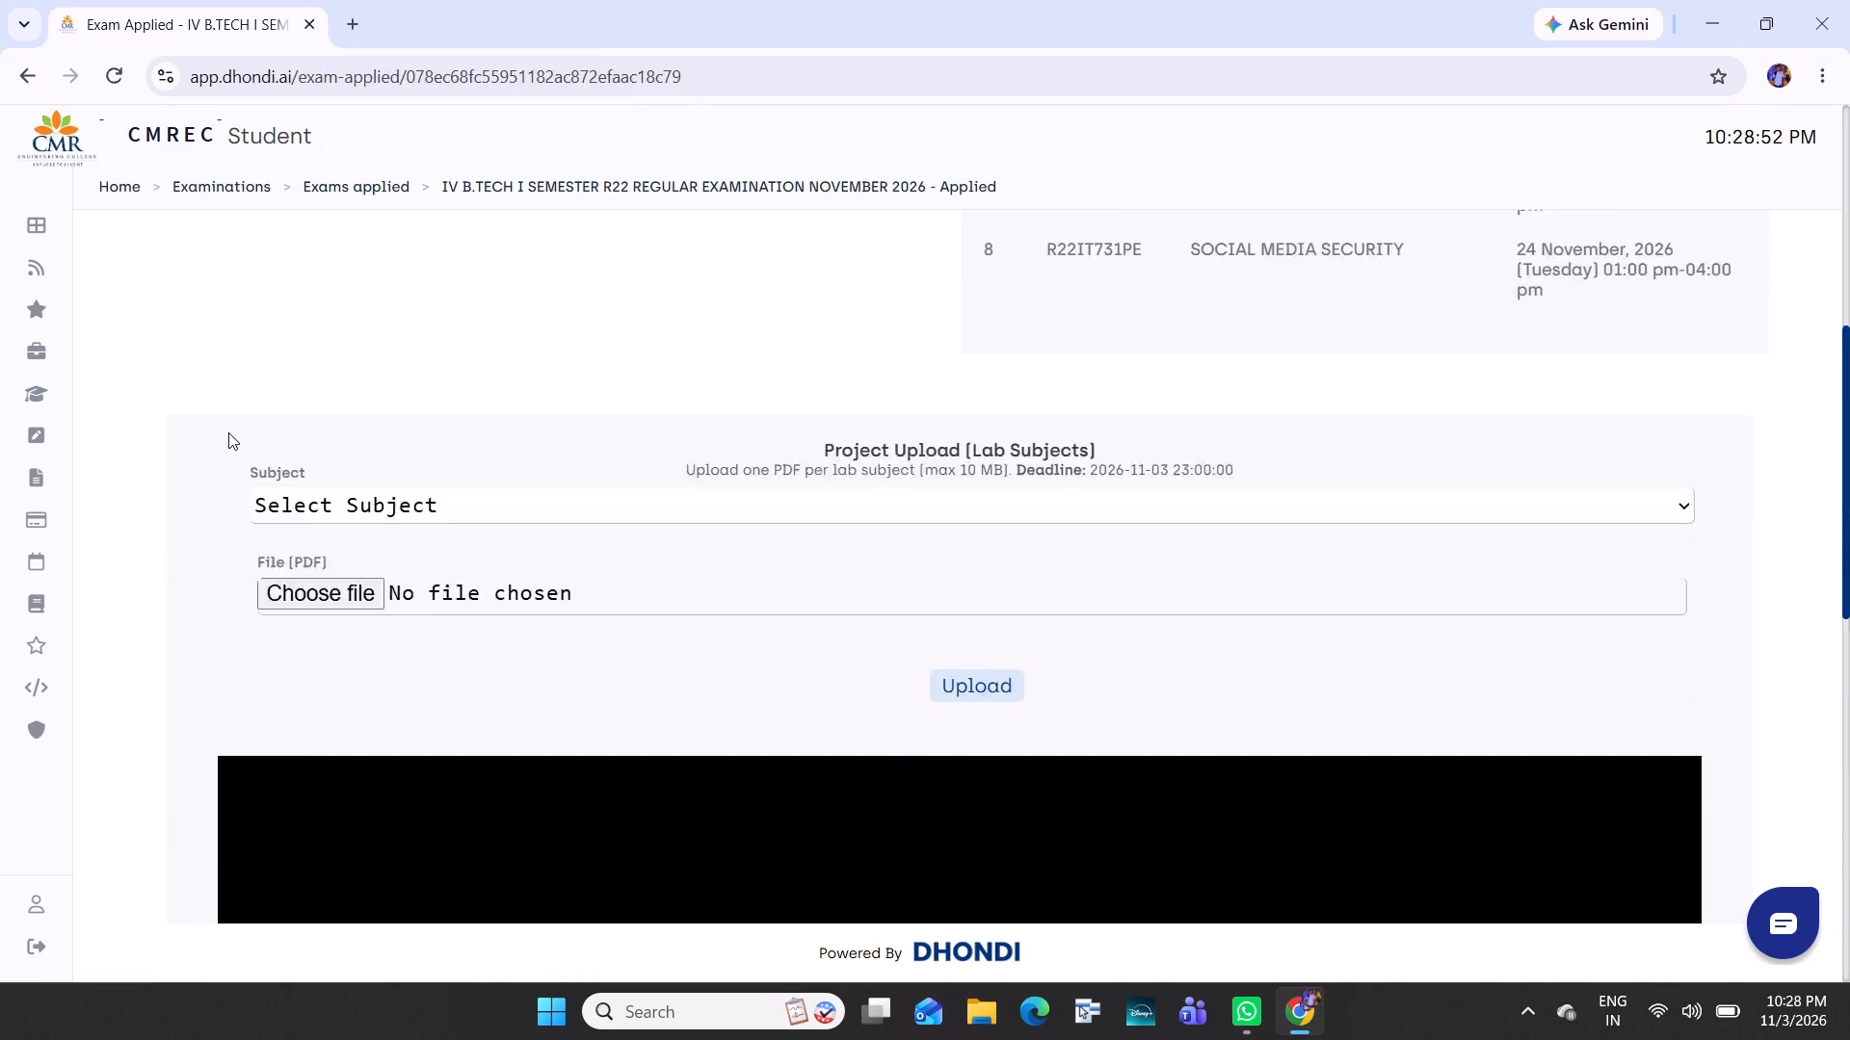
{"action": "scroll", "coordinate": [228, 432], "scroll_direction": "up", "scroll_amount": 3}
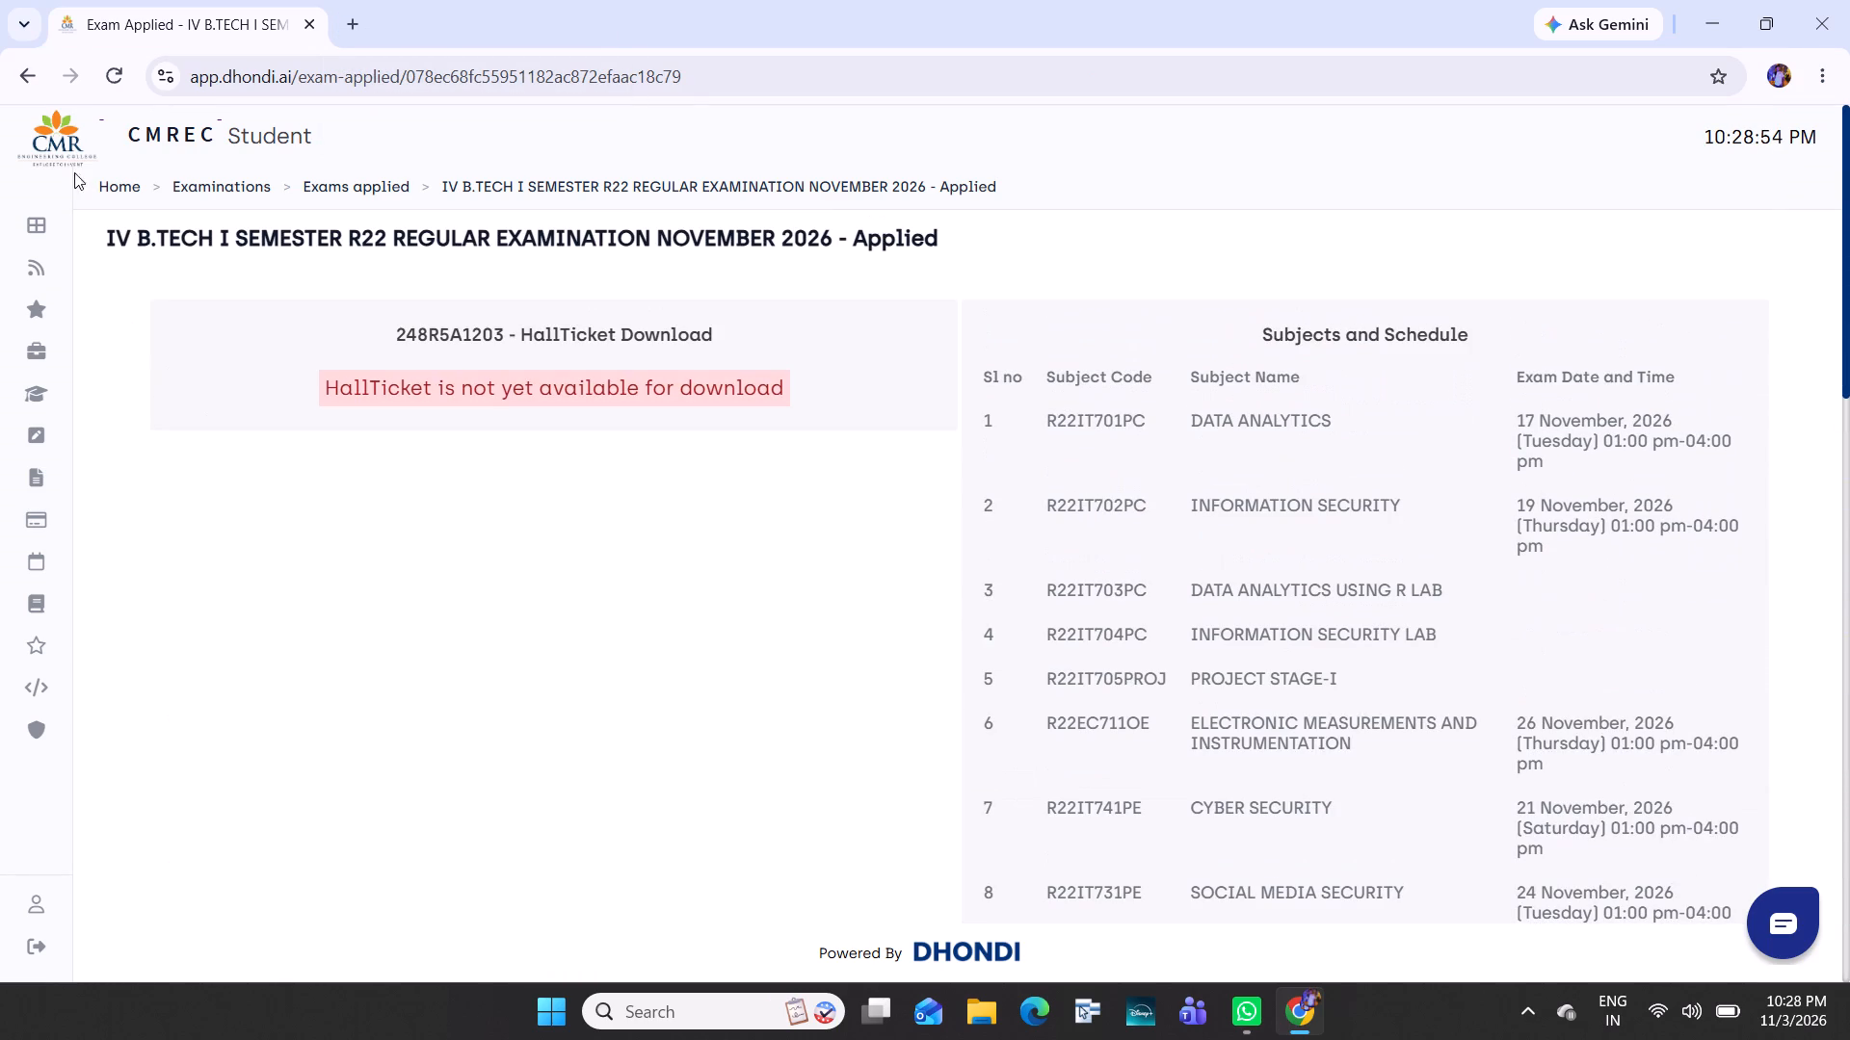
{"action": "left_click", "coordinate": [27, 78]}
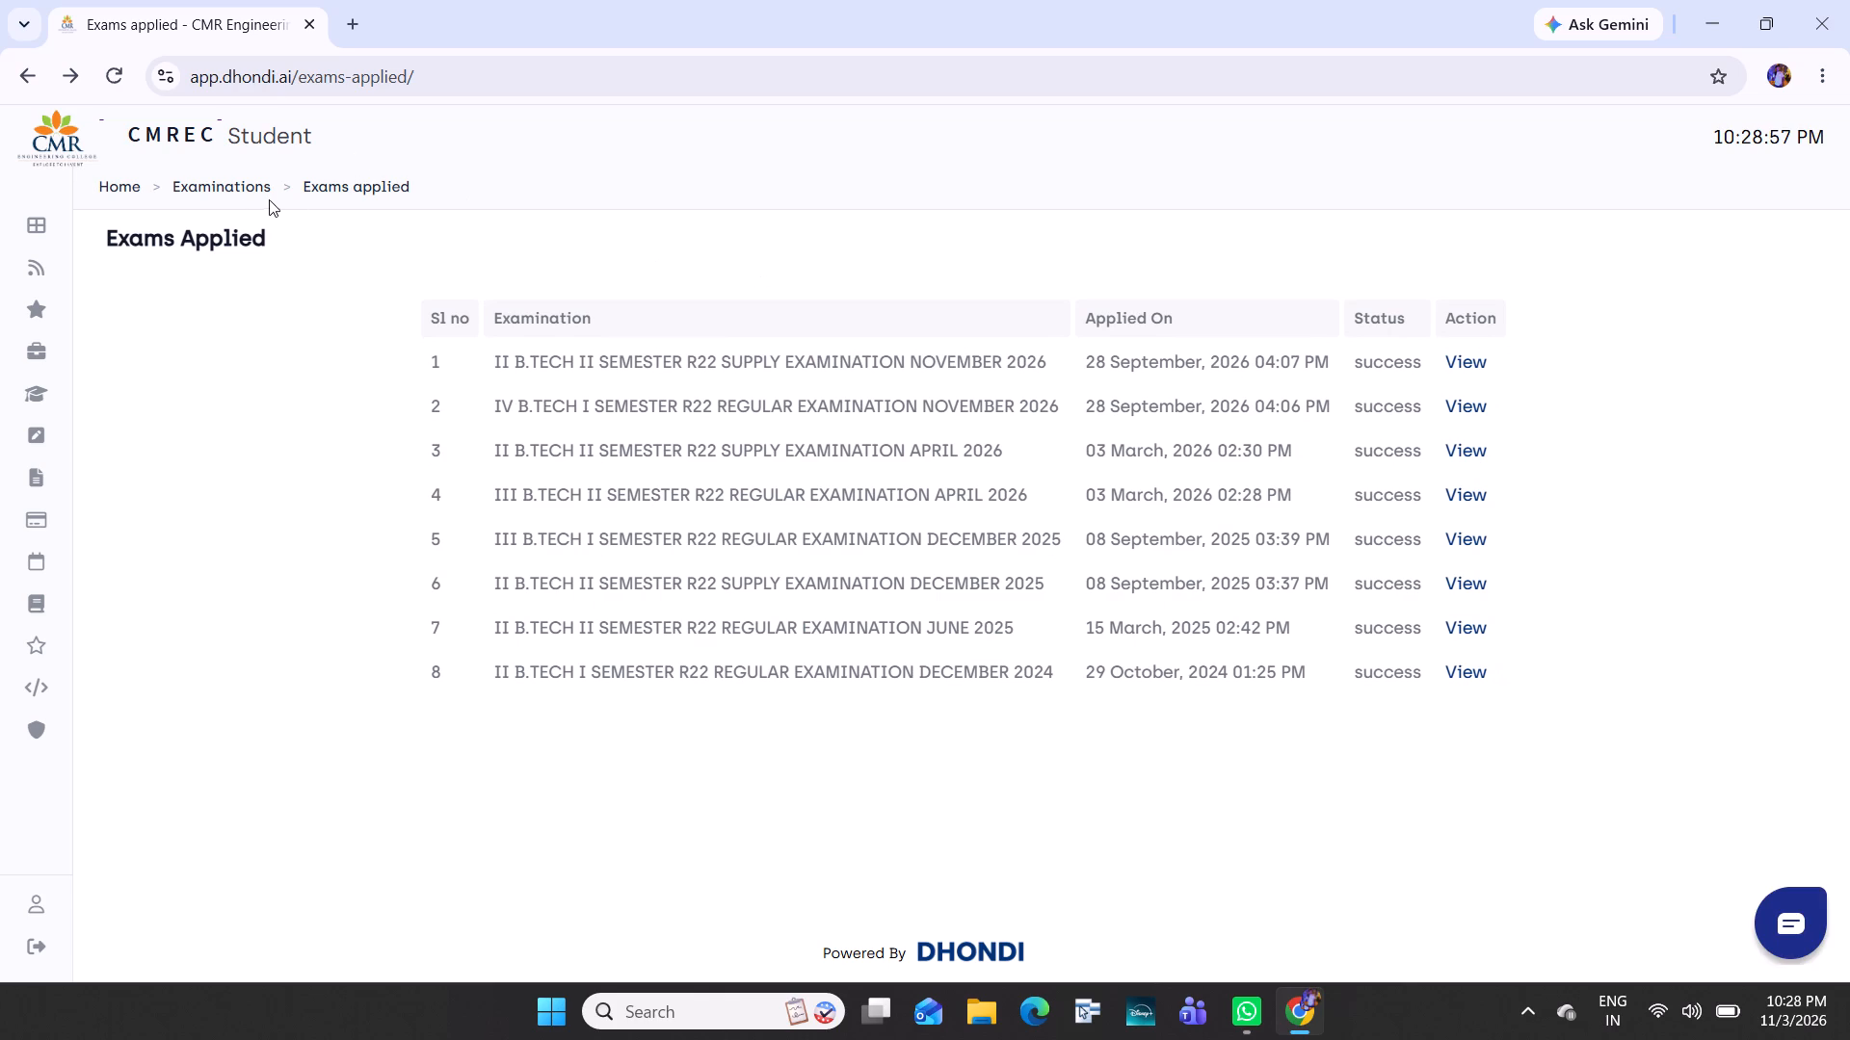
{"action": "left_click", "coordinate": [341, 182]}
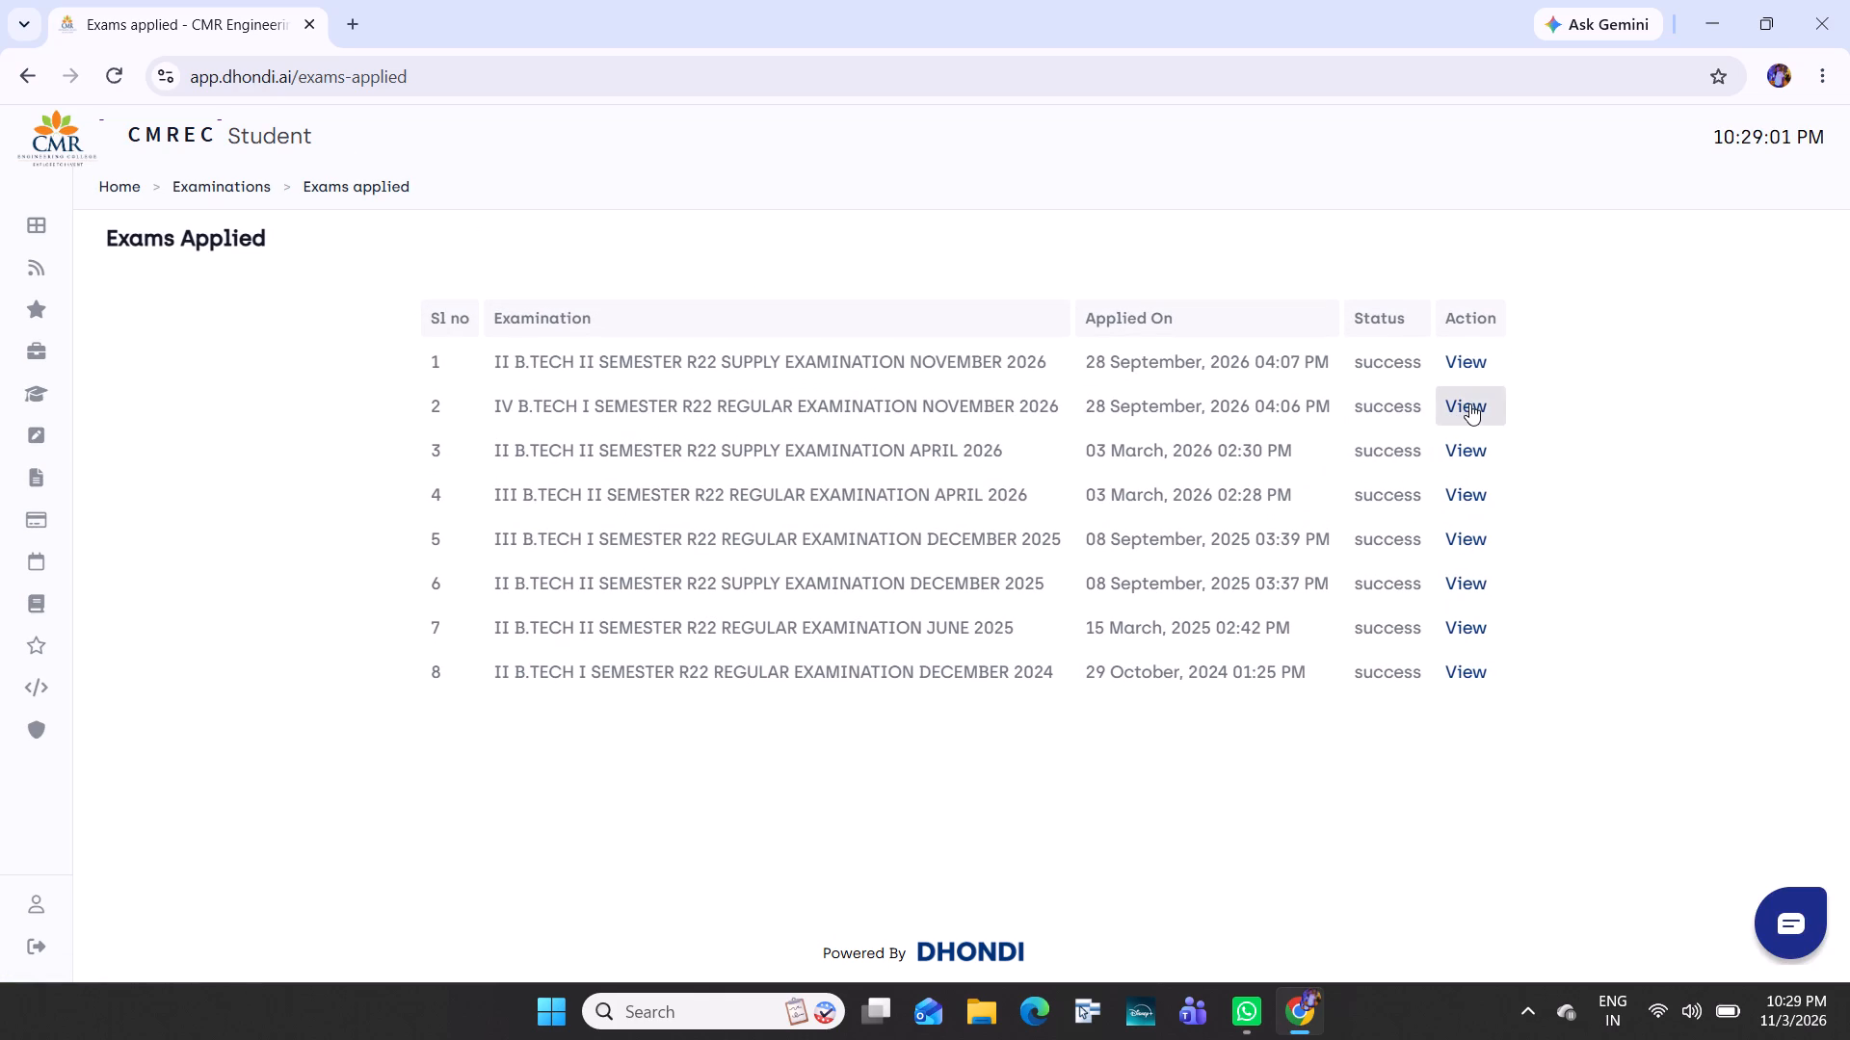
{"action": "left_click", "coordinate": [1470, 403]}
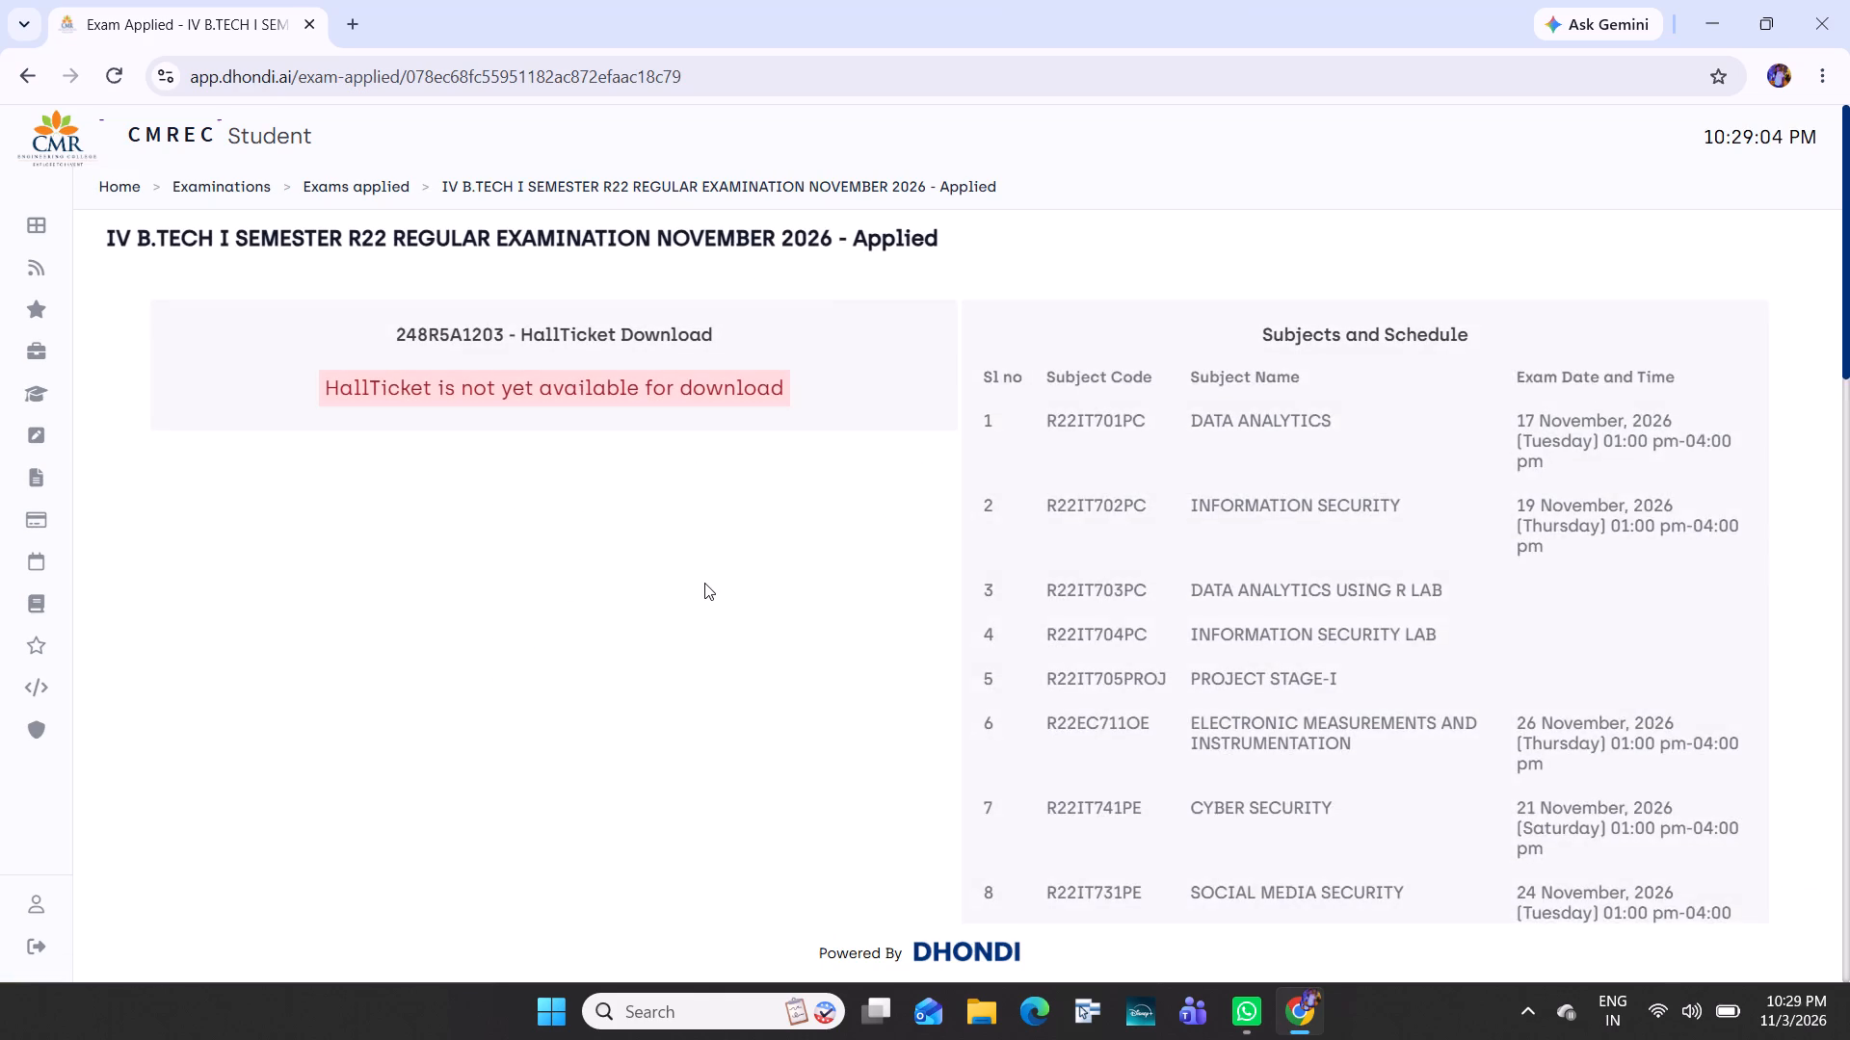
{"action": "scroll", "coordinate": [704, 583], "scroll_direction": "down", "scroll_amount": 3}
{"action": "scroll", "coordinate": [704, 583], "scroll_direction": "up", "scroll_amount": 1}
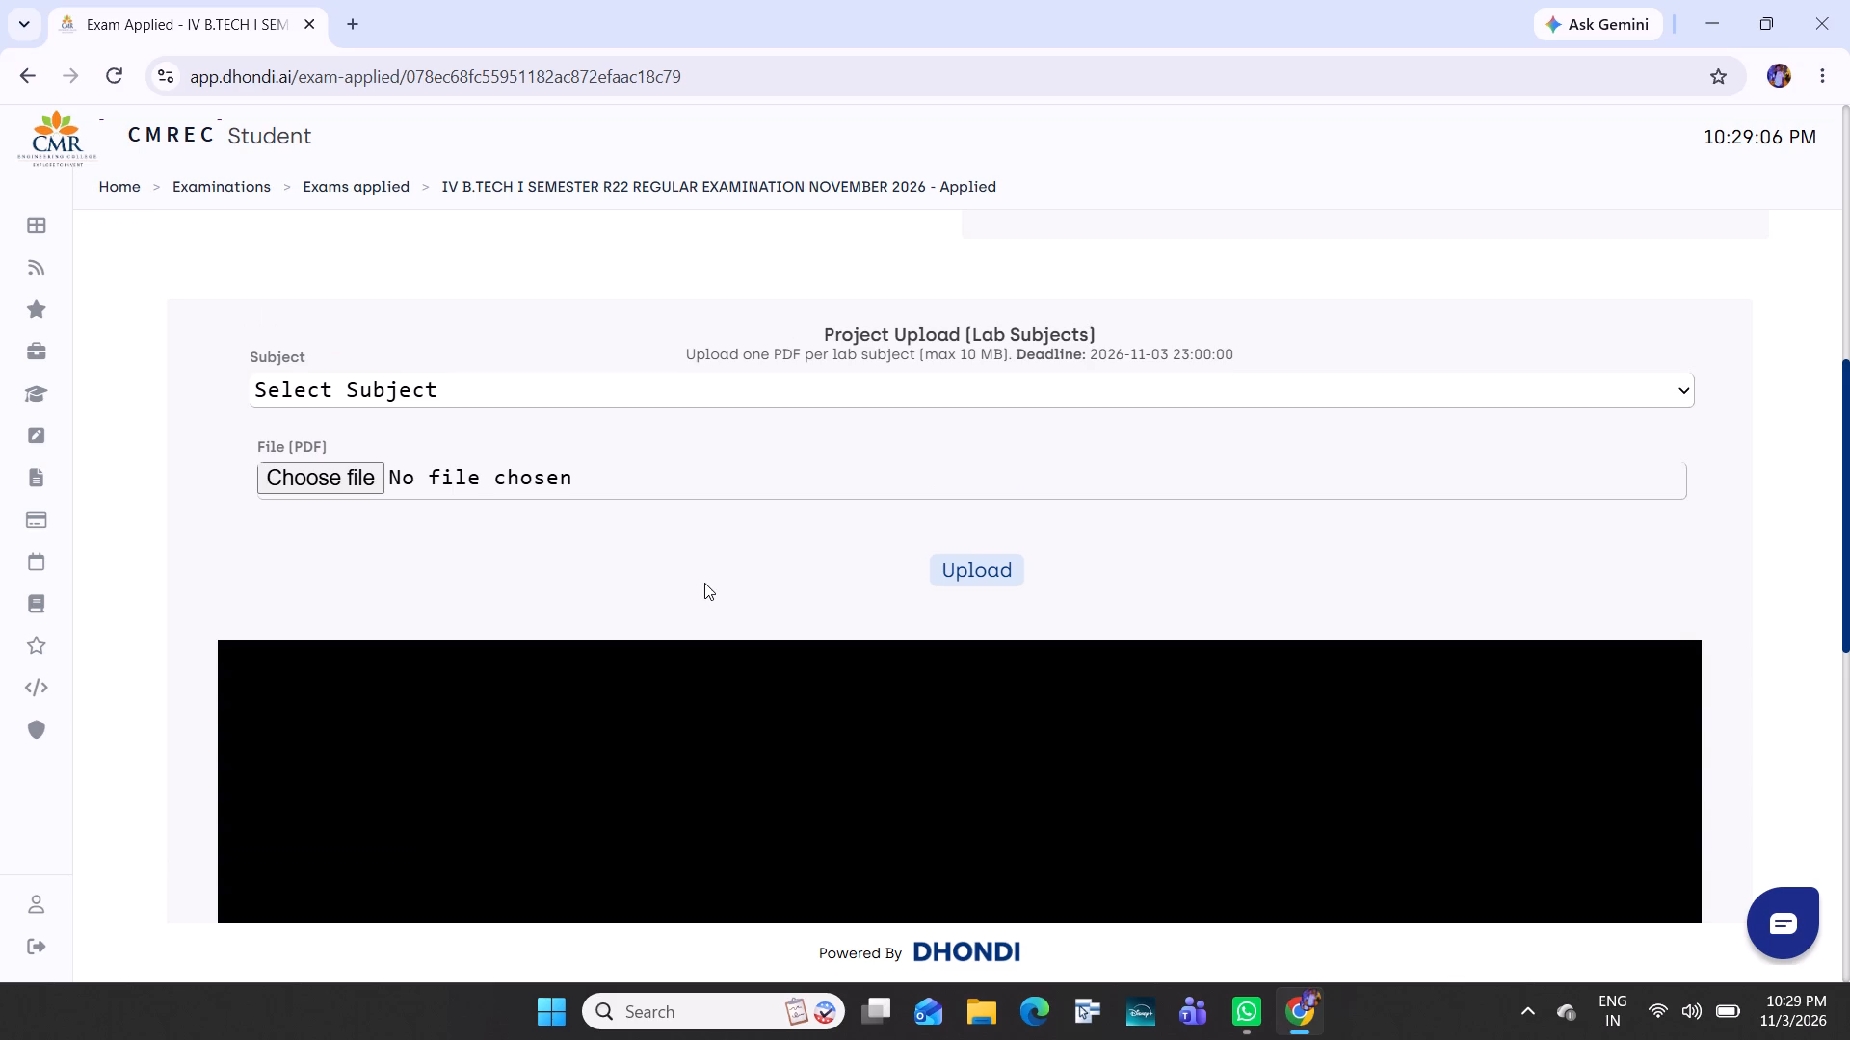
Go back through the visited pages to the IV B.TECH I SEM R22 MID II mid exam page.
{"action": "left_click", "coordinate": [7, 88]}
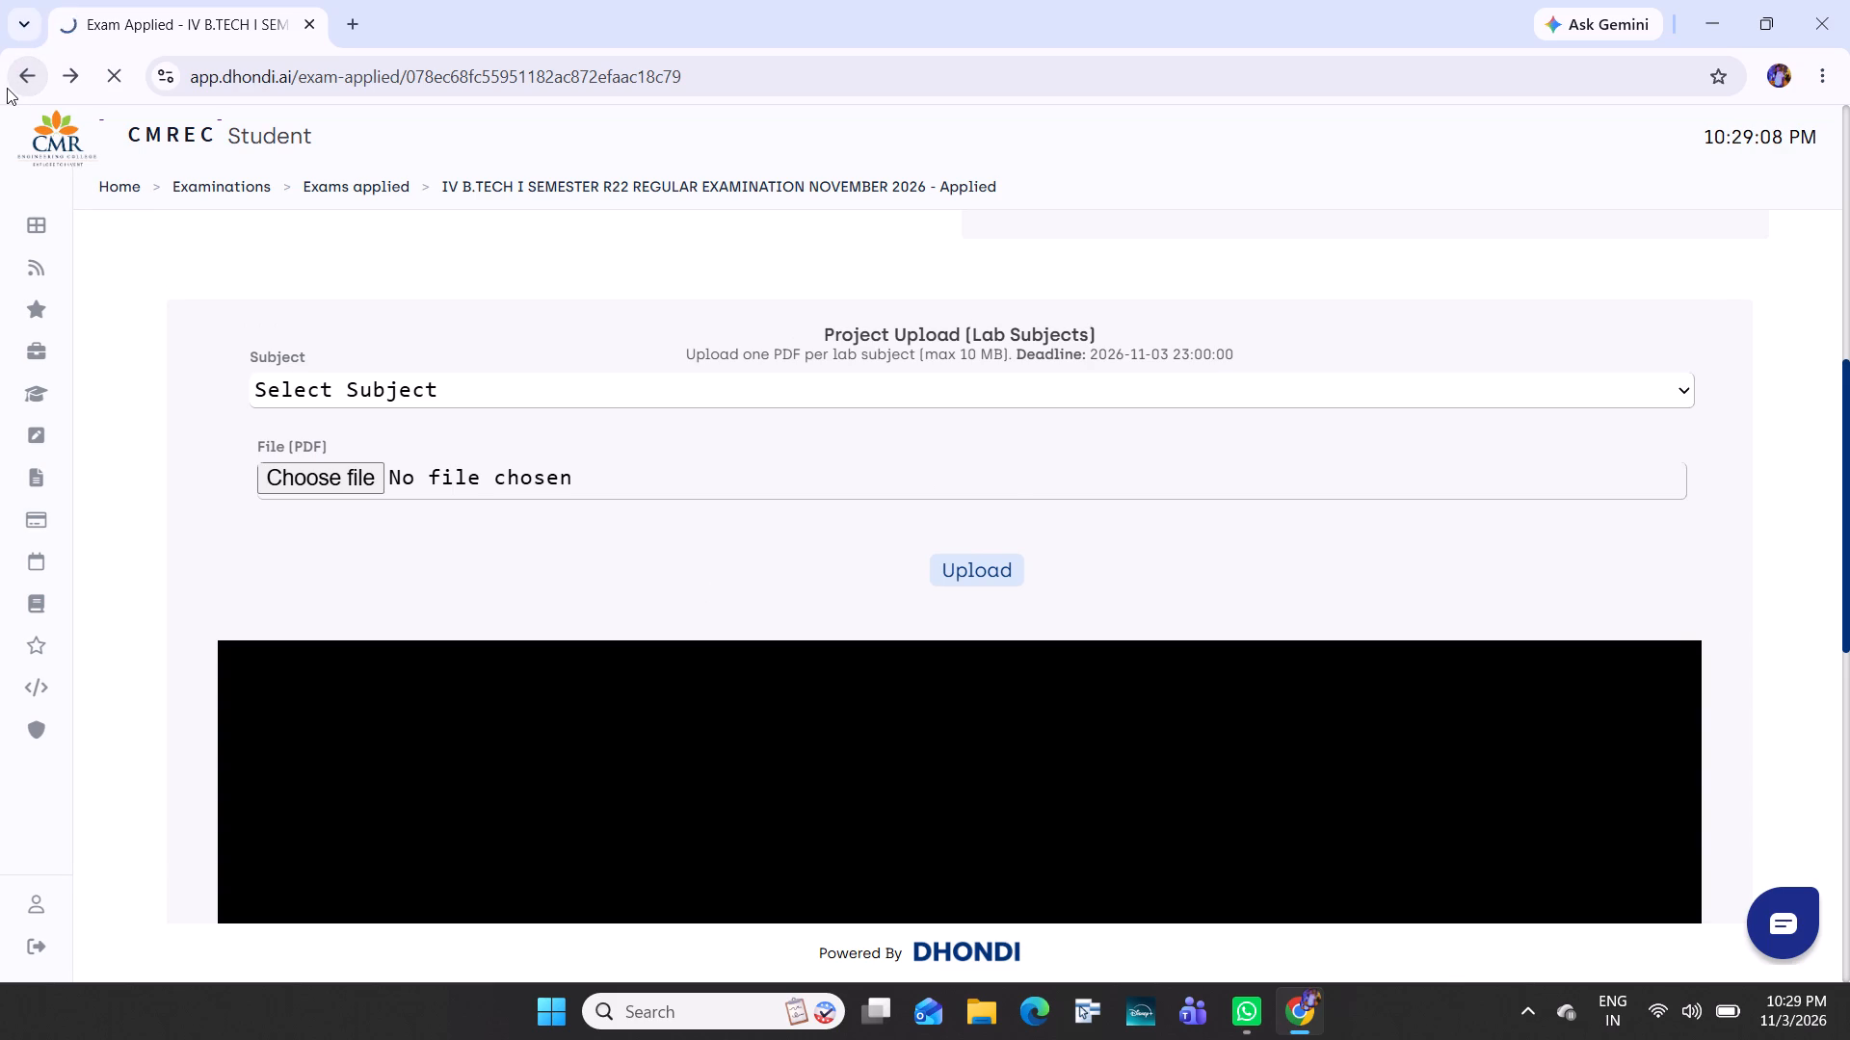
{"action": "left_click", "coordinate": [7, 88]}
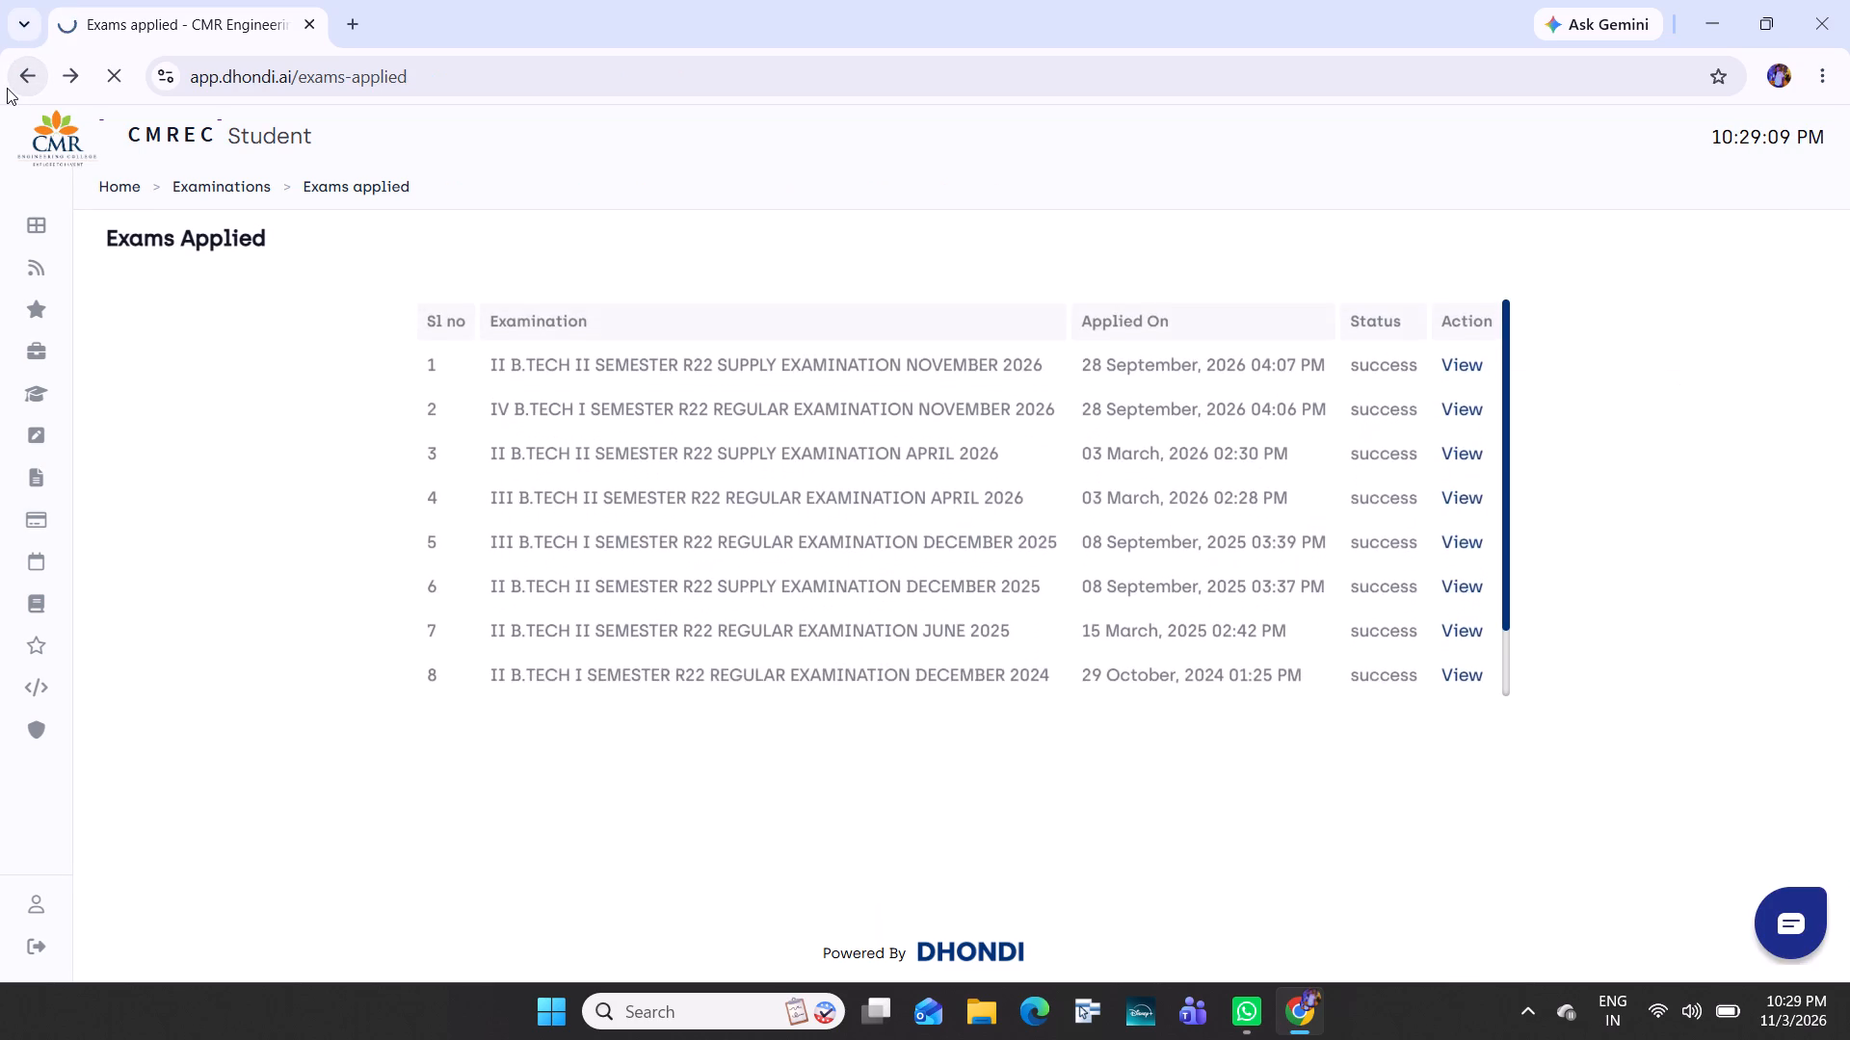
{"action": "left_click", "coordinate": [7, 88]}
{"action": "left_click", "coordinate": [7, 88]}
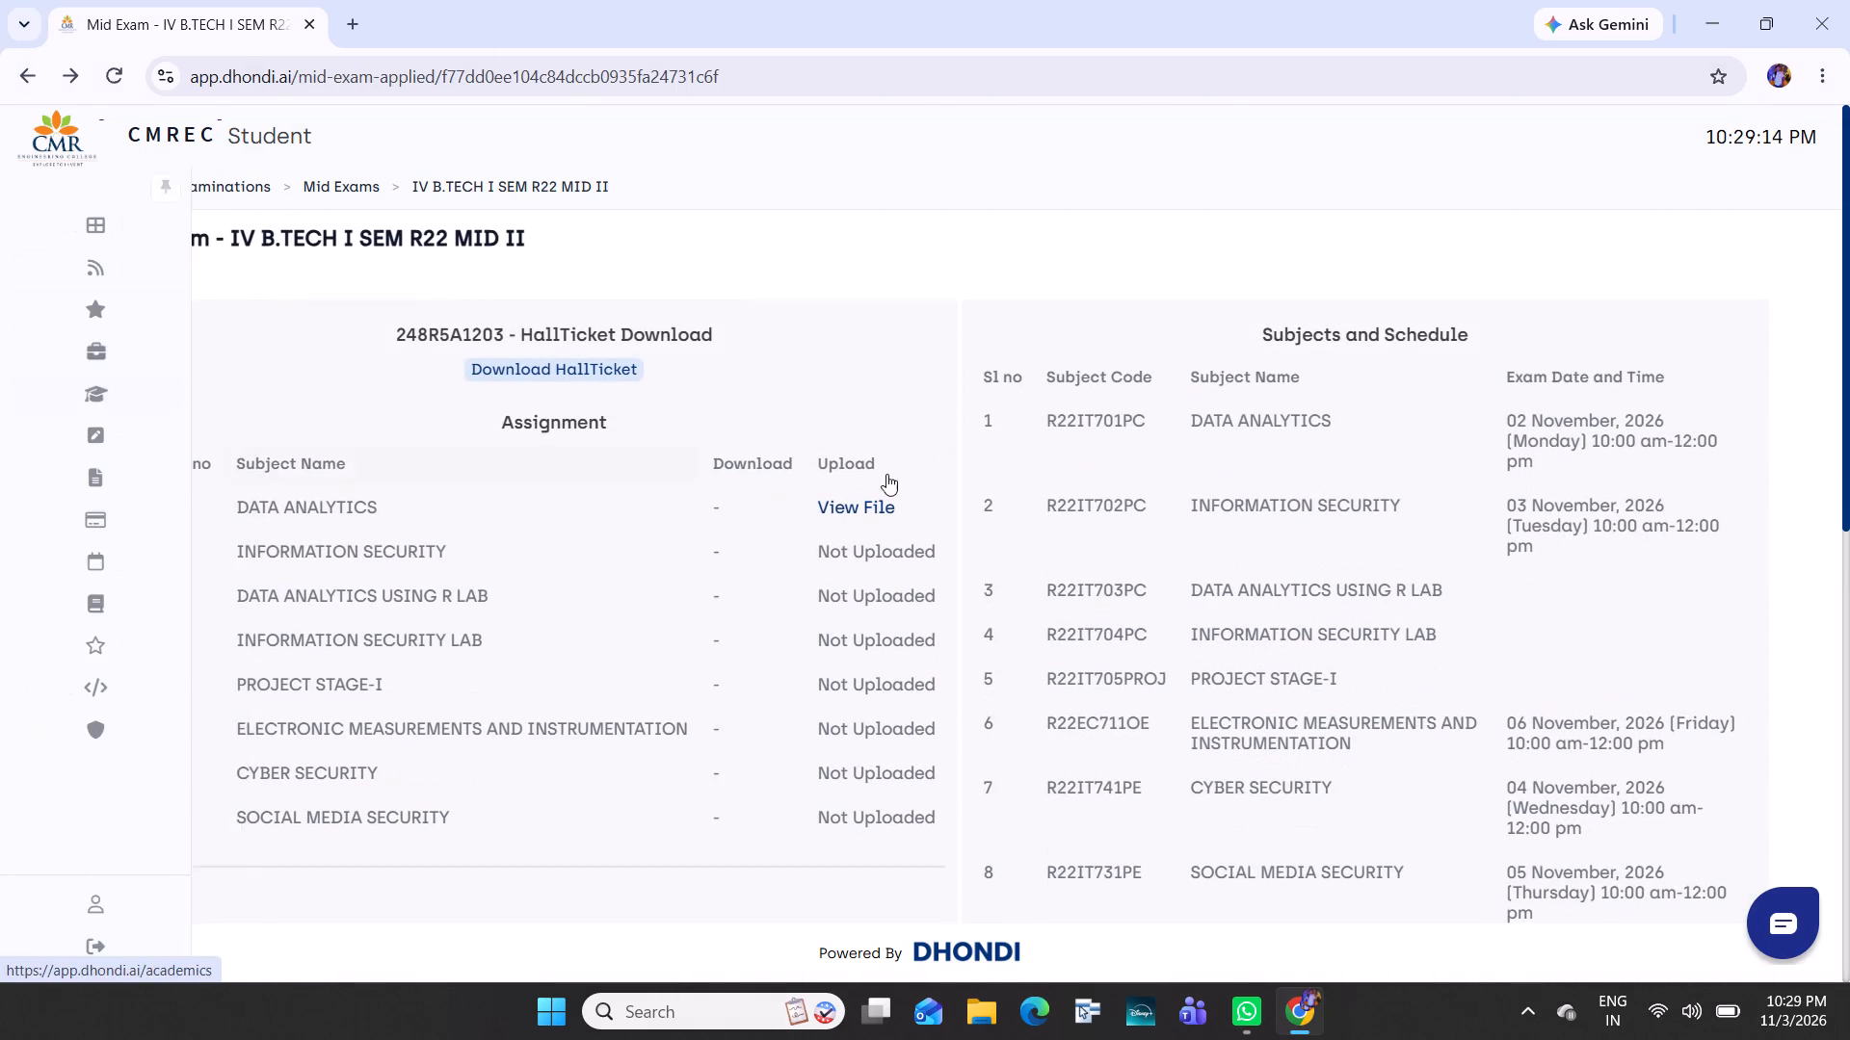
Examine the mid exam page's assignment upload statuses and its assignment upload form.
{"action": "scroll", "coordinate": [1035, 513], "scroll_direction": "down", "scroll_amount": 4}
{"action": "scroll", "coordinate": [1035, 513], "scroll_direction": "up", "scroll_amount": 2}
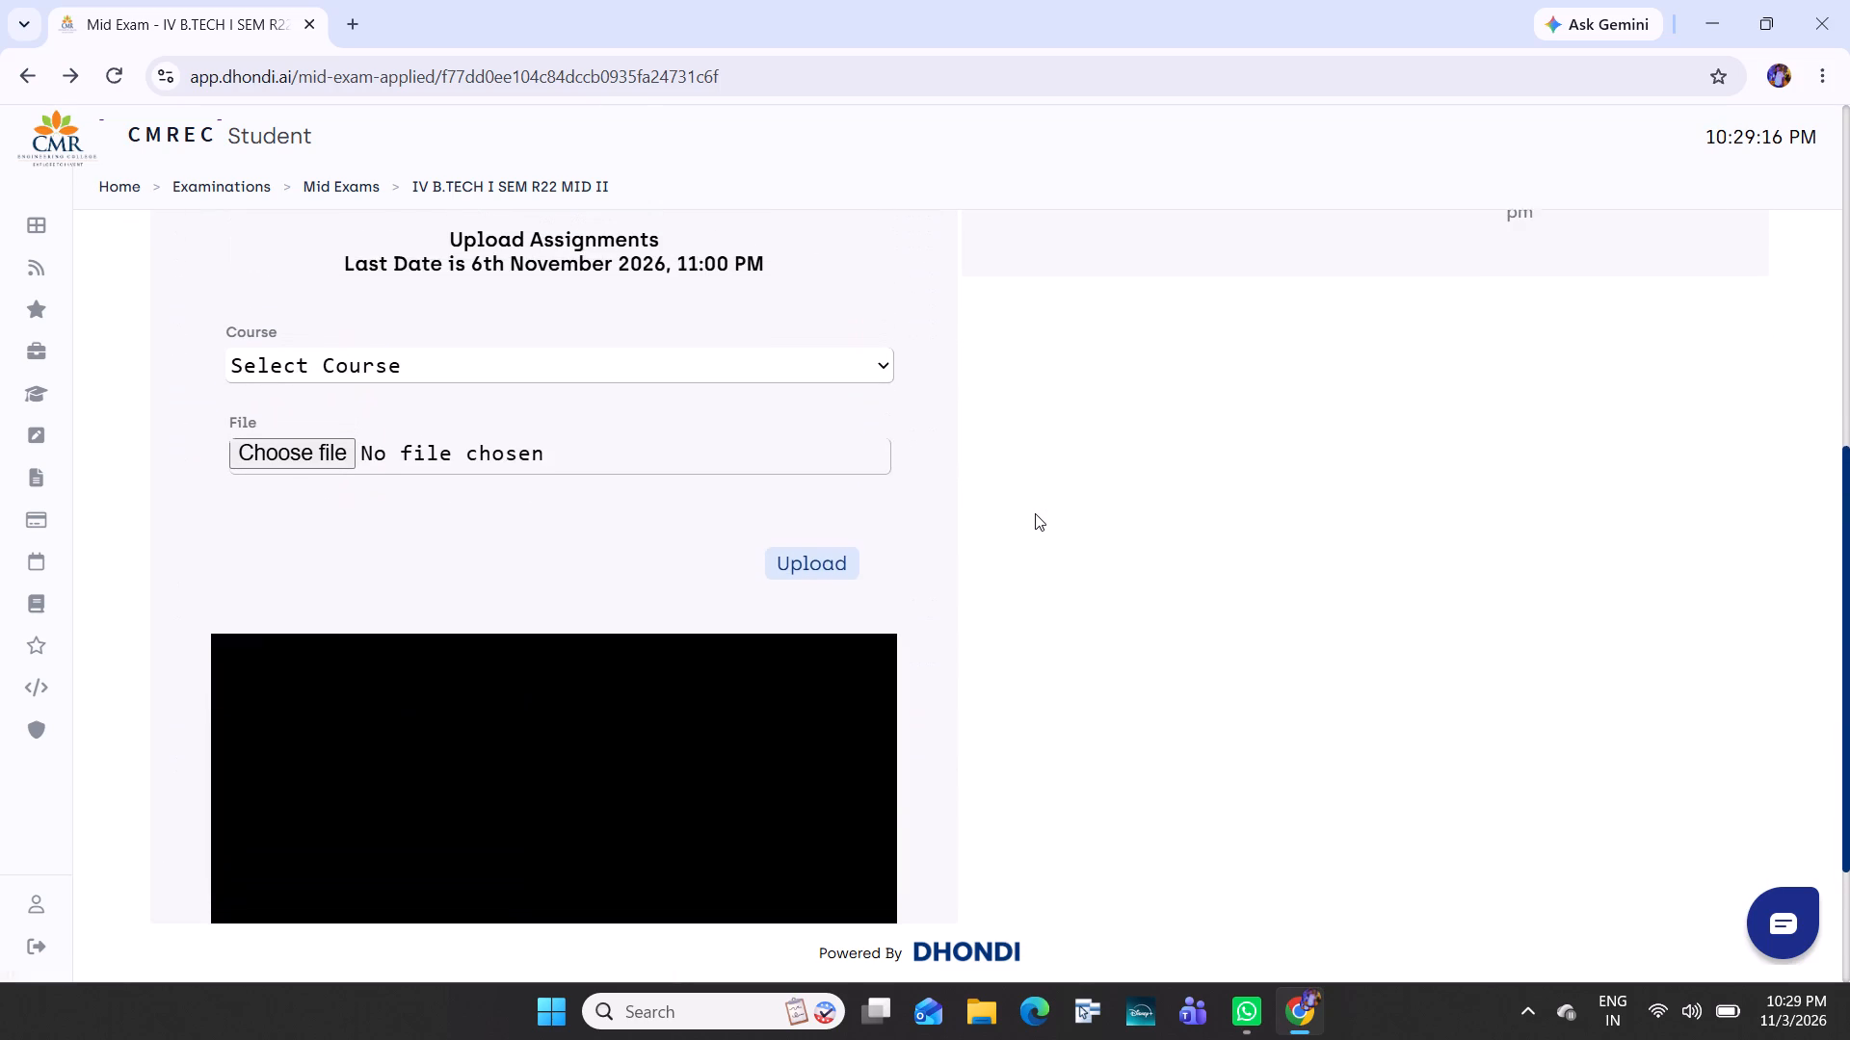
{"action": "scroll", "coordinate": [1035, 513], "scroll_direction": "up", "scroll_amount": 1}
{"action": "scroll", "coordinate": [712, 526], "scroll_direction": "down", "scroll_amount": 3}
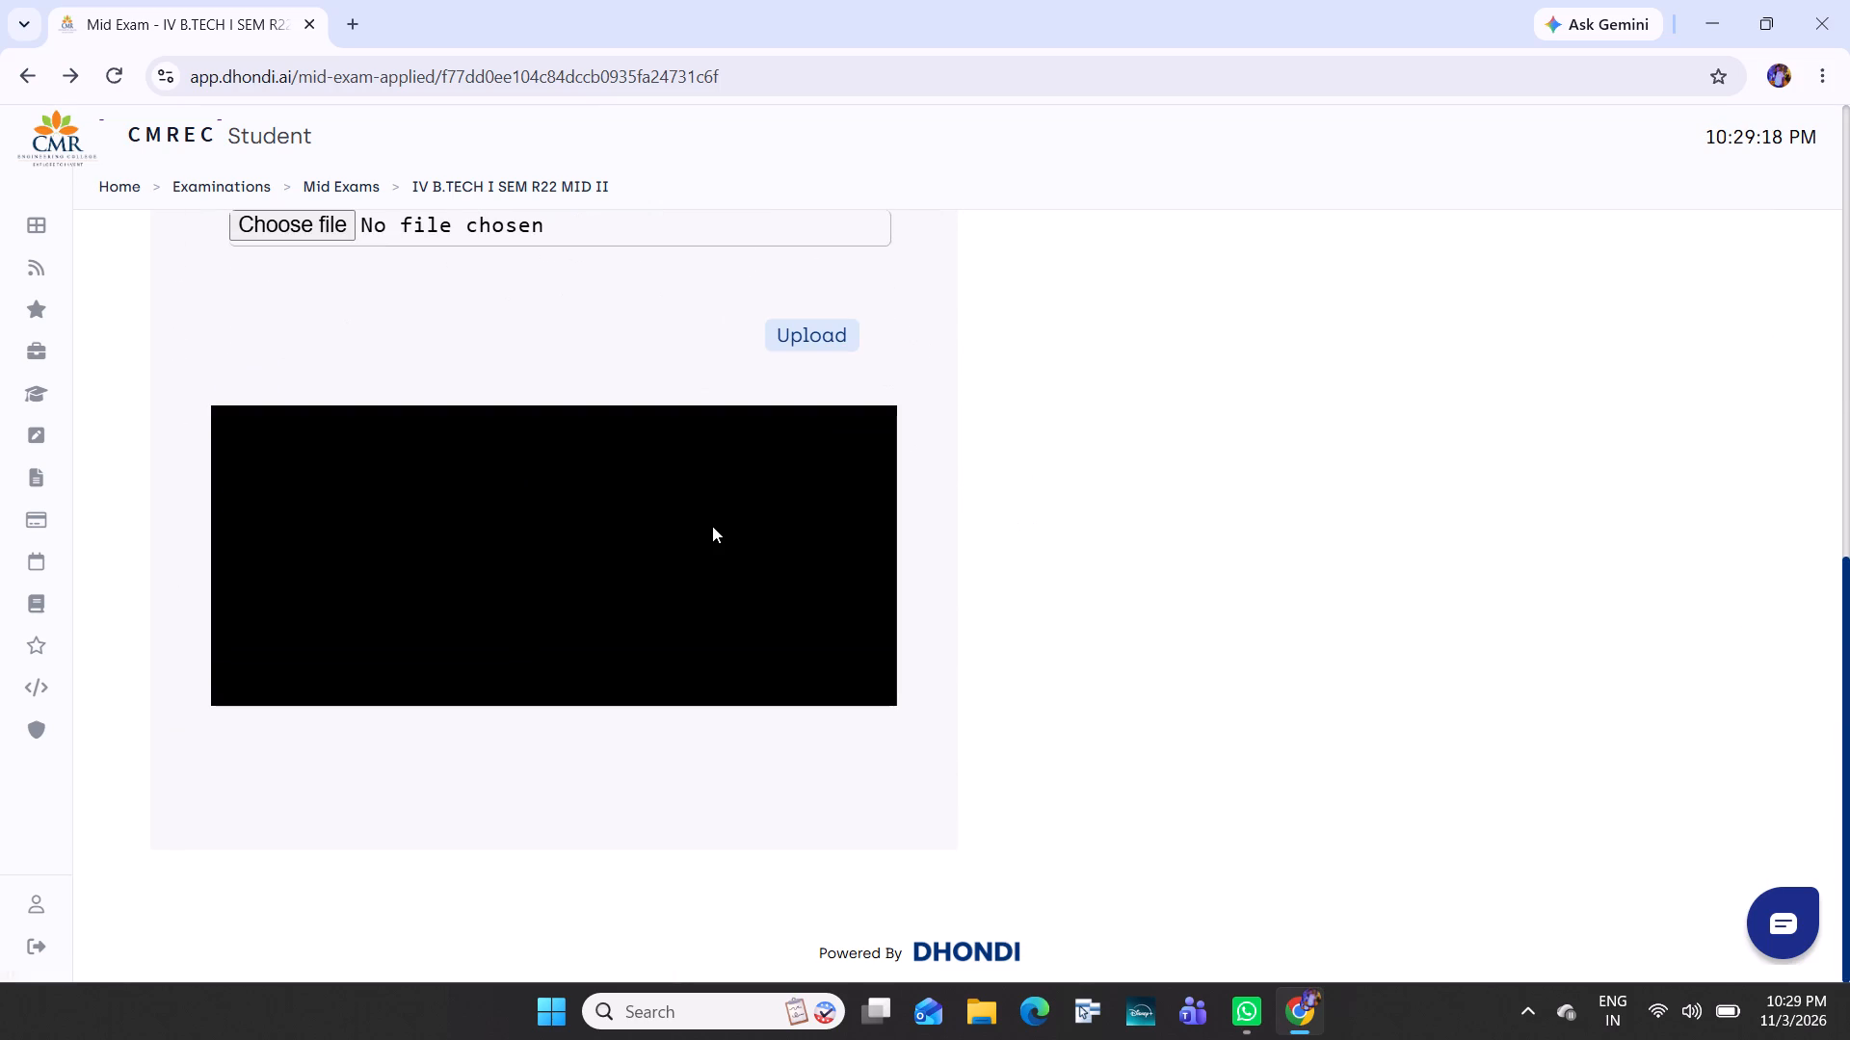
{"action": "scroll", "coordinate": [712, 526], "scroll_direction": "up", "scroll_amount": 7}
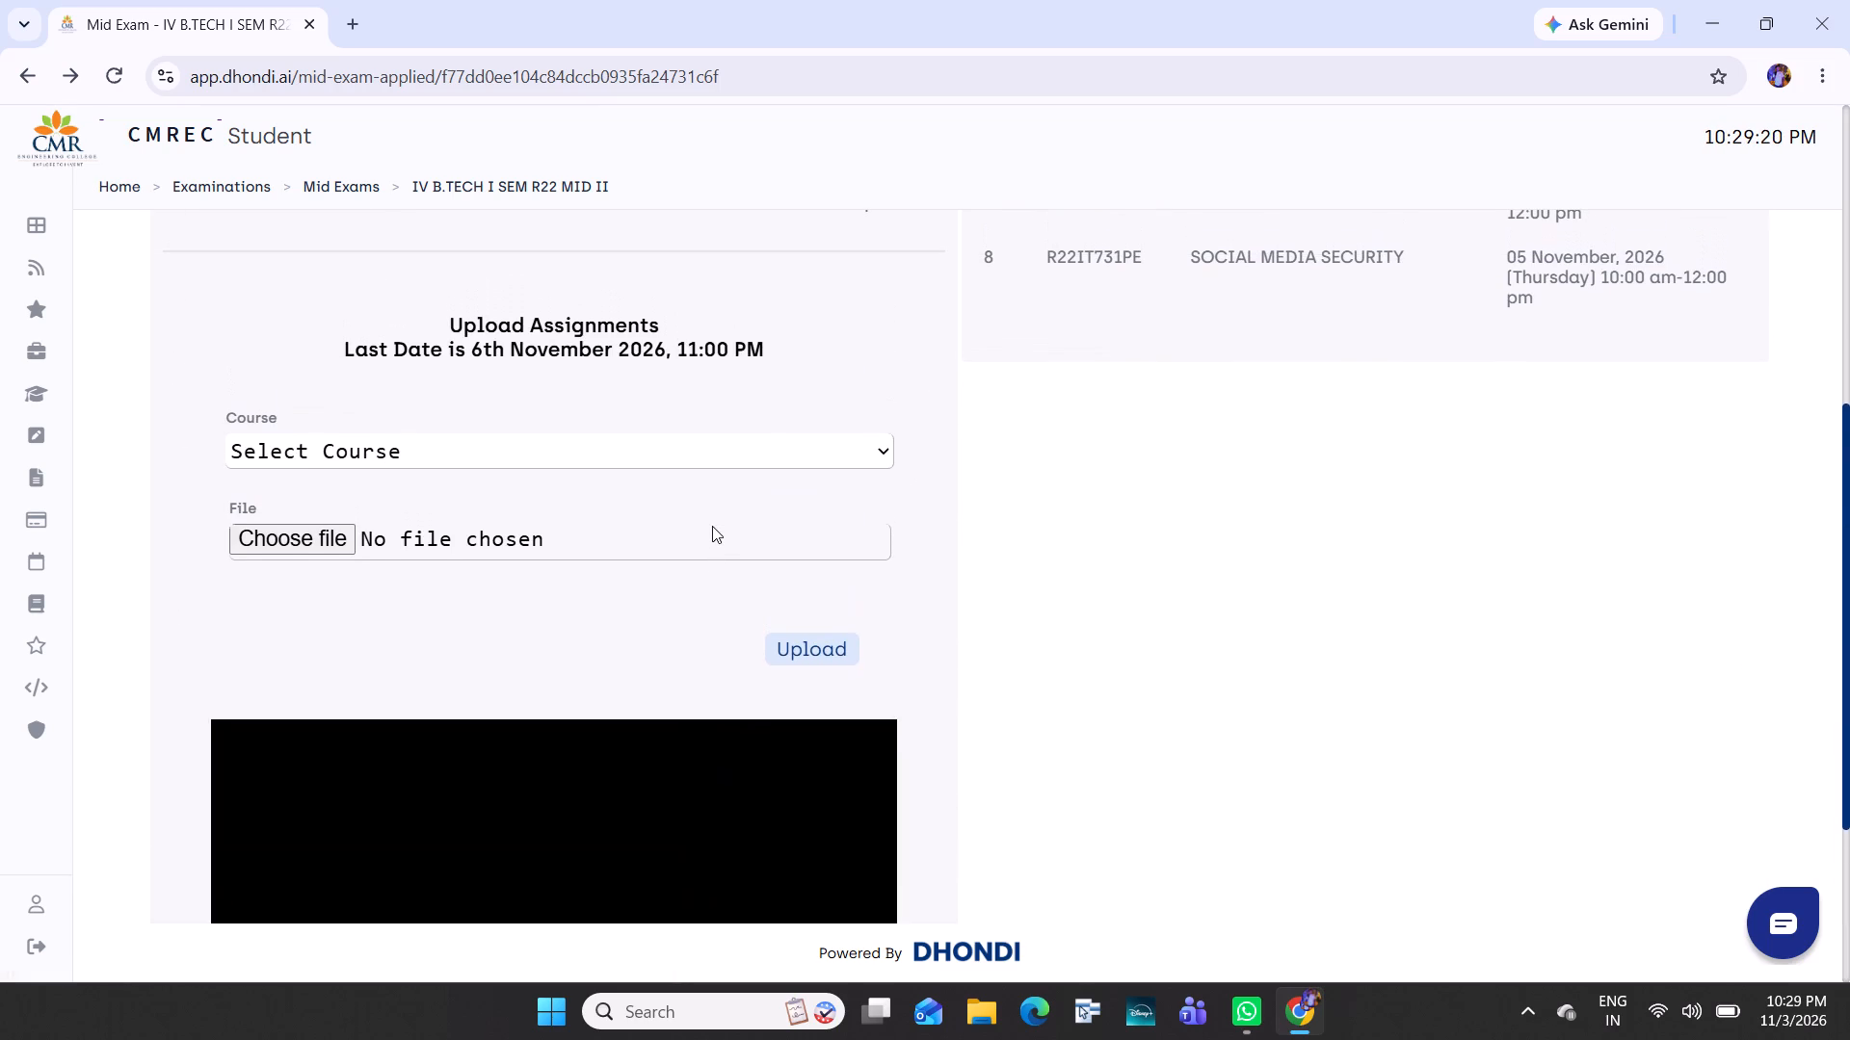
{"action": "scroll", "coordinate": [712, 526], "scroll_direction": "up", "scroll_amount": 2}
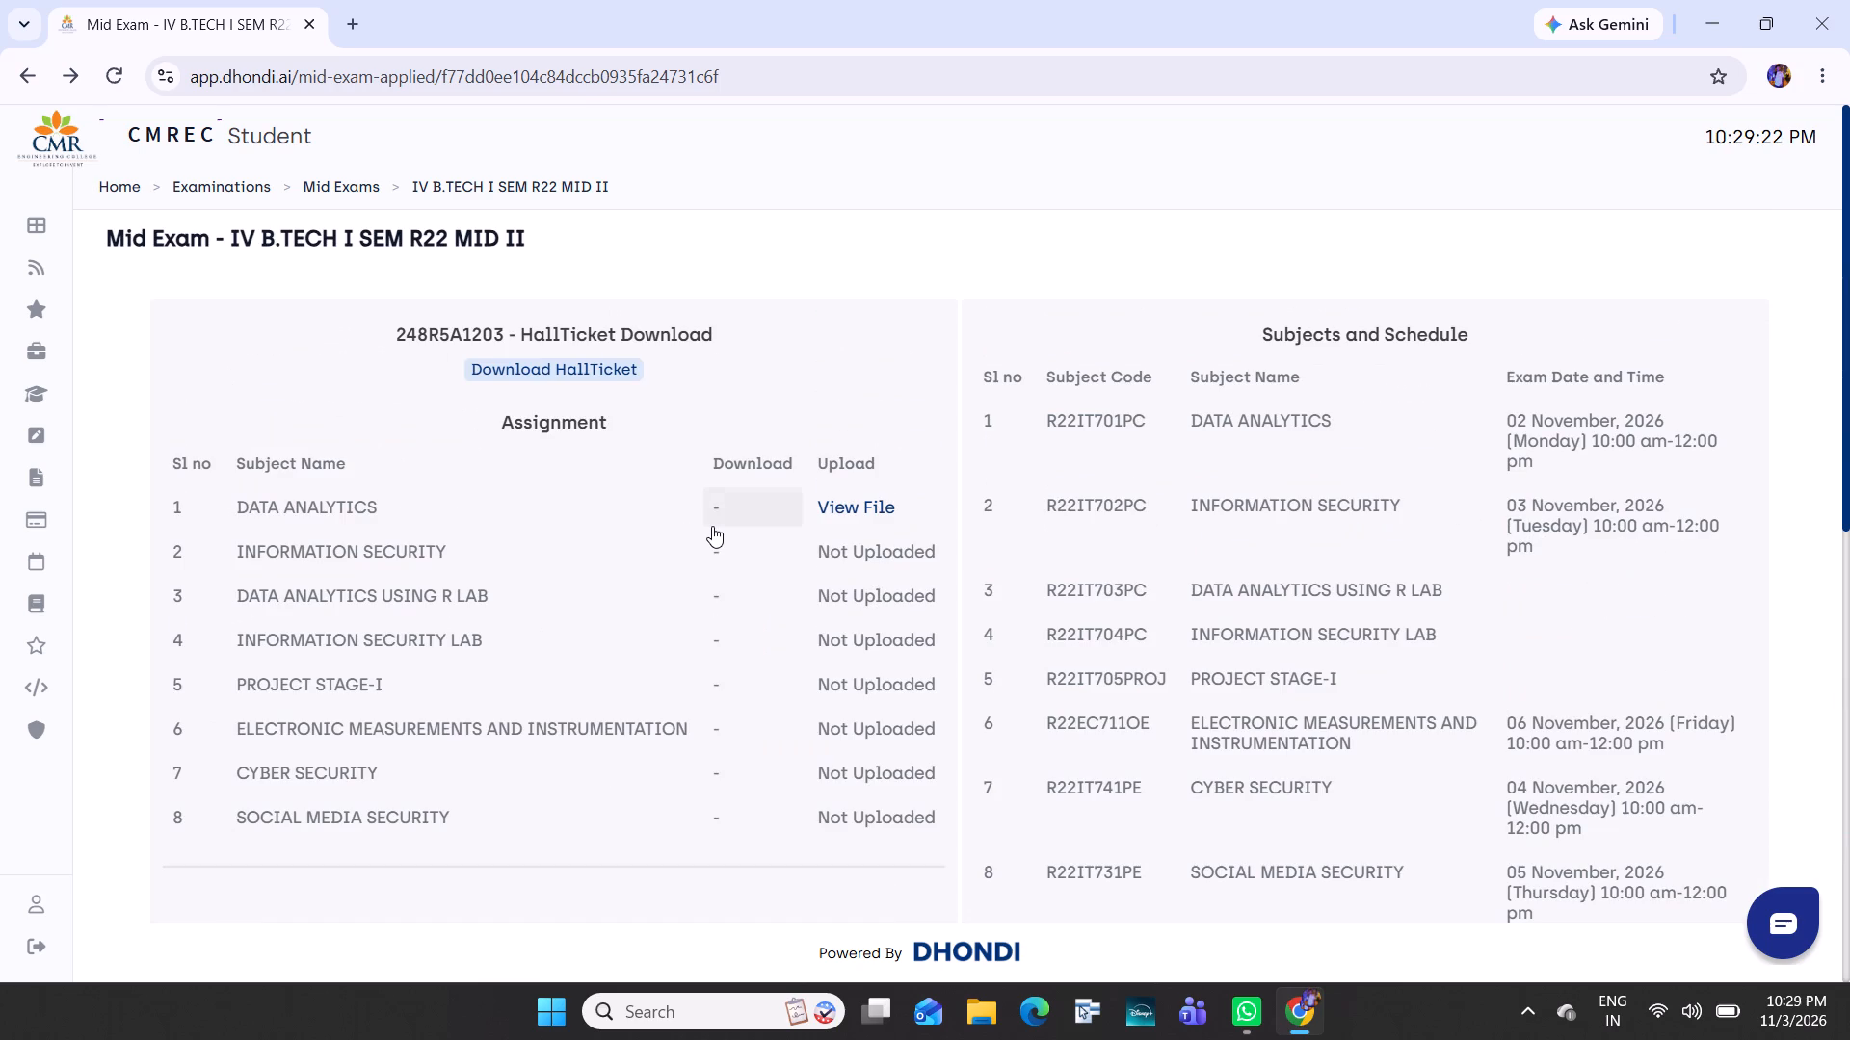
Upload is assignment from the dhondi folder as the mid exam assignment file for INFORMATION SECURITY.
{"action": "scroll", "coordinate": [712, 526], "scroll_direction": "down", "scroll_amount": 5}
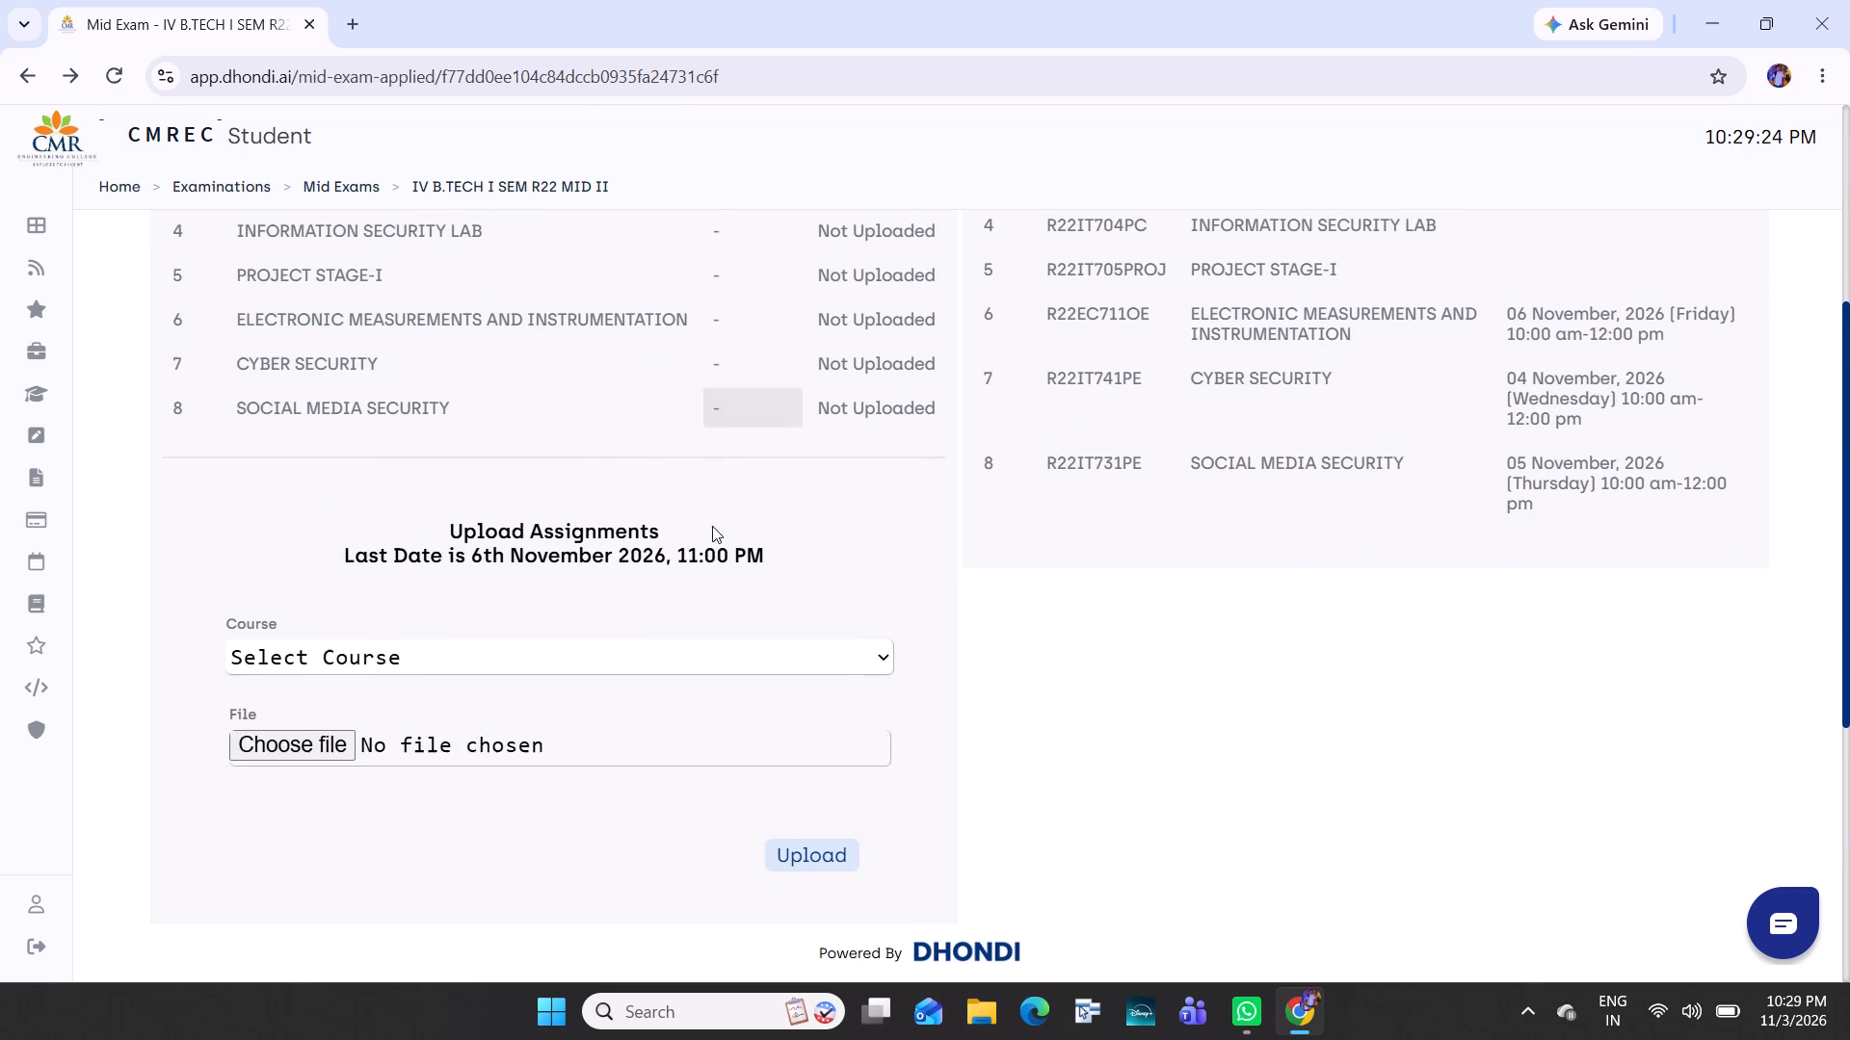
{"action": "left_click", "coordinate": [711, 647]}
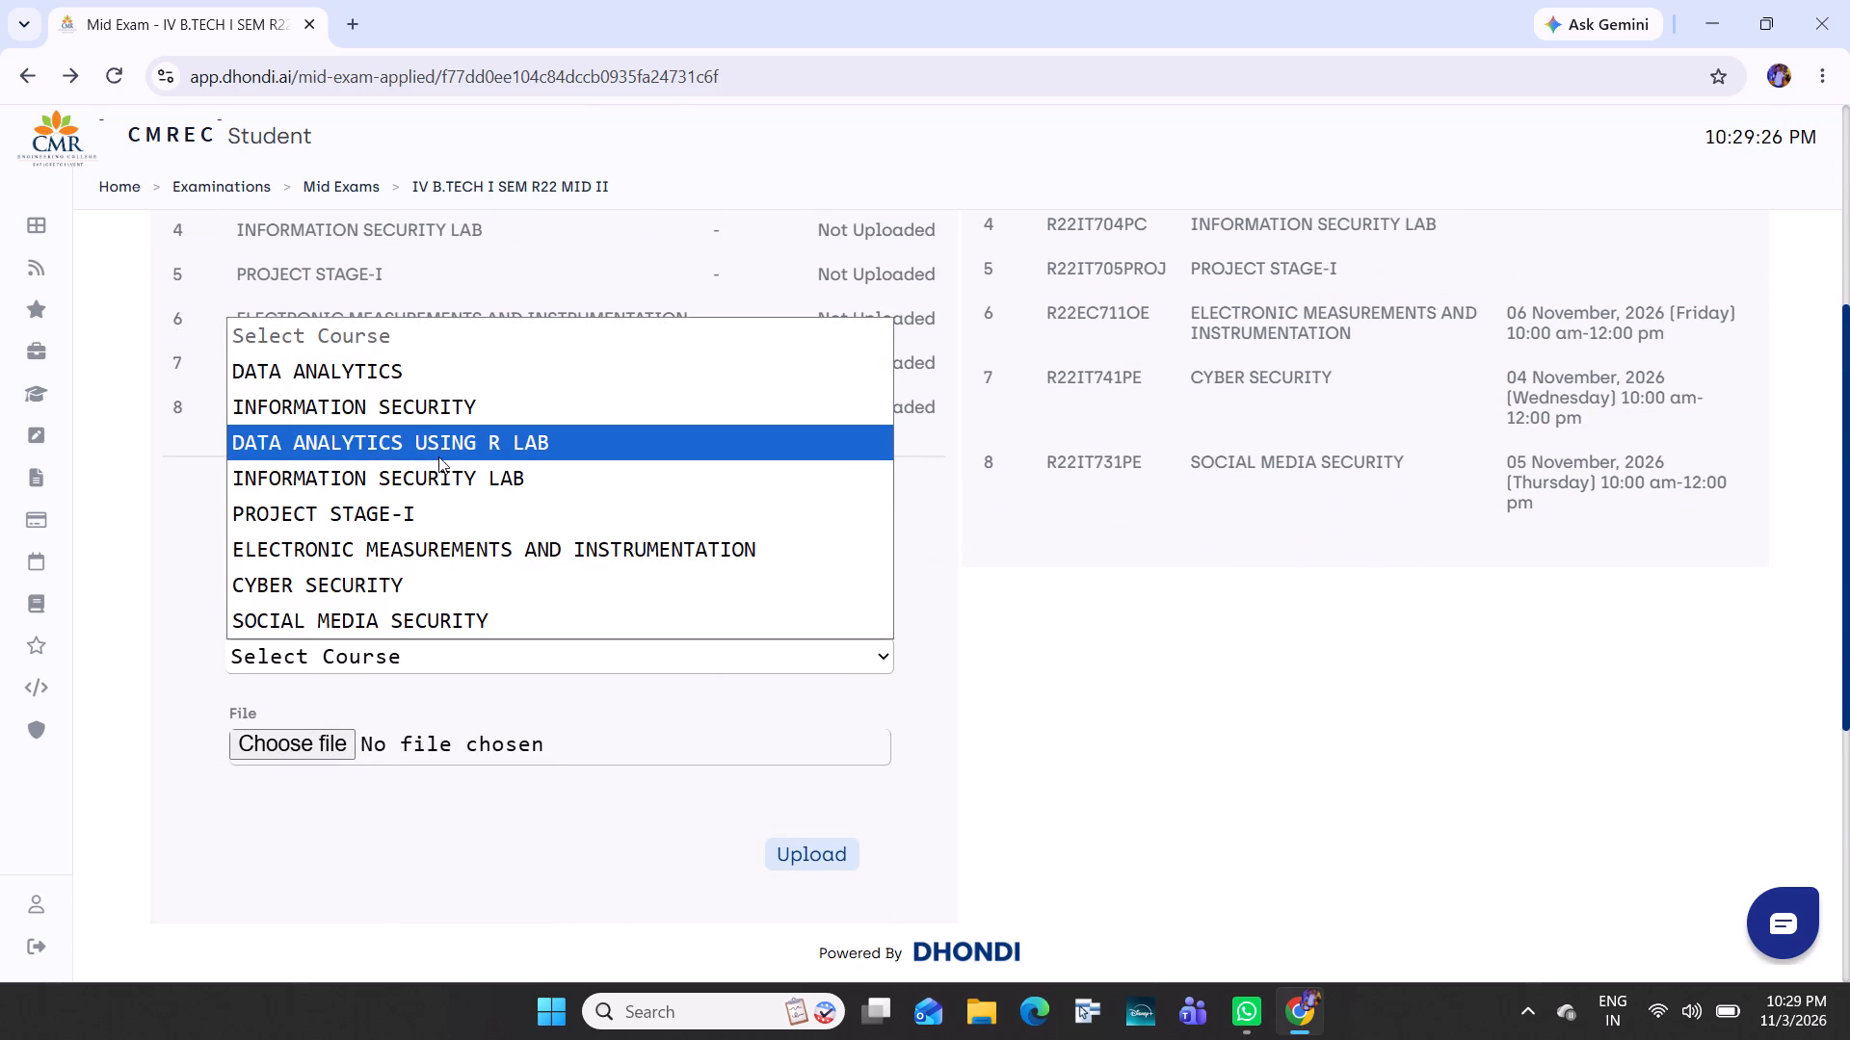
{"action": "left_click", "coordinate": [414, 417]}
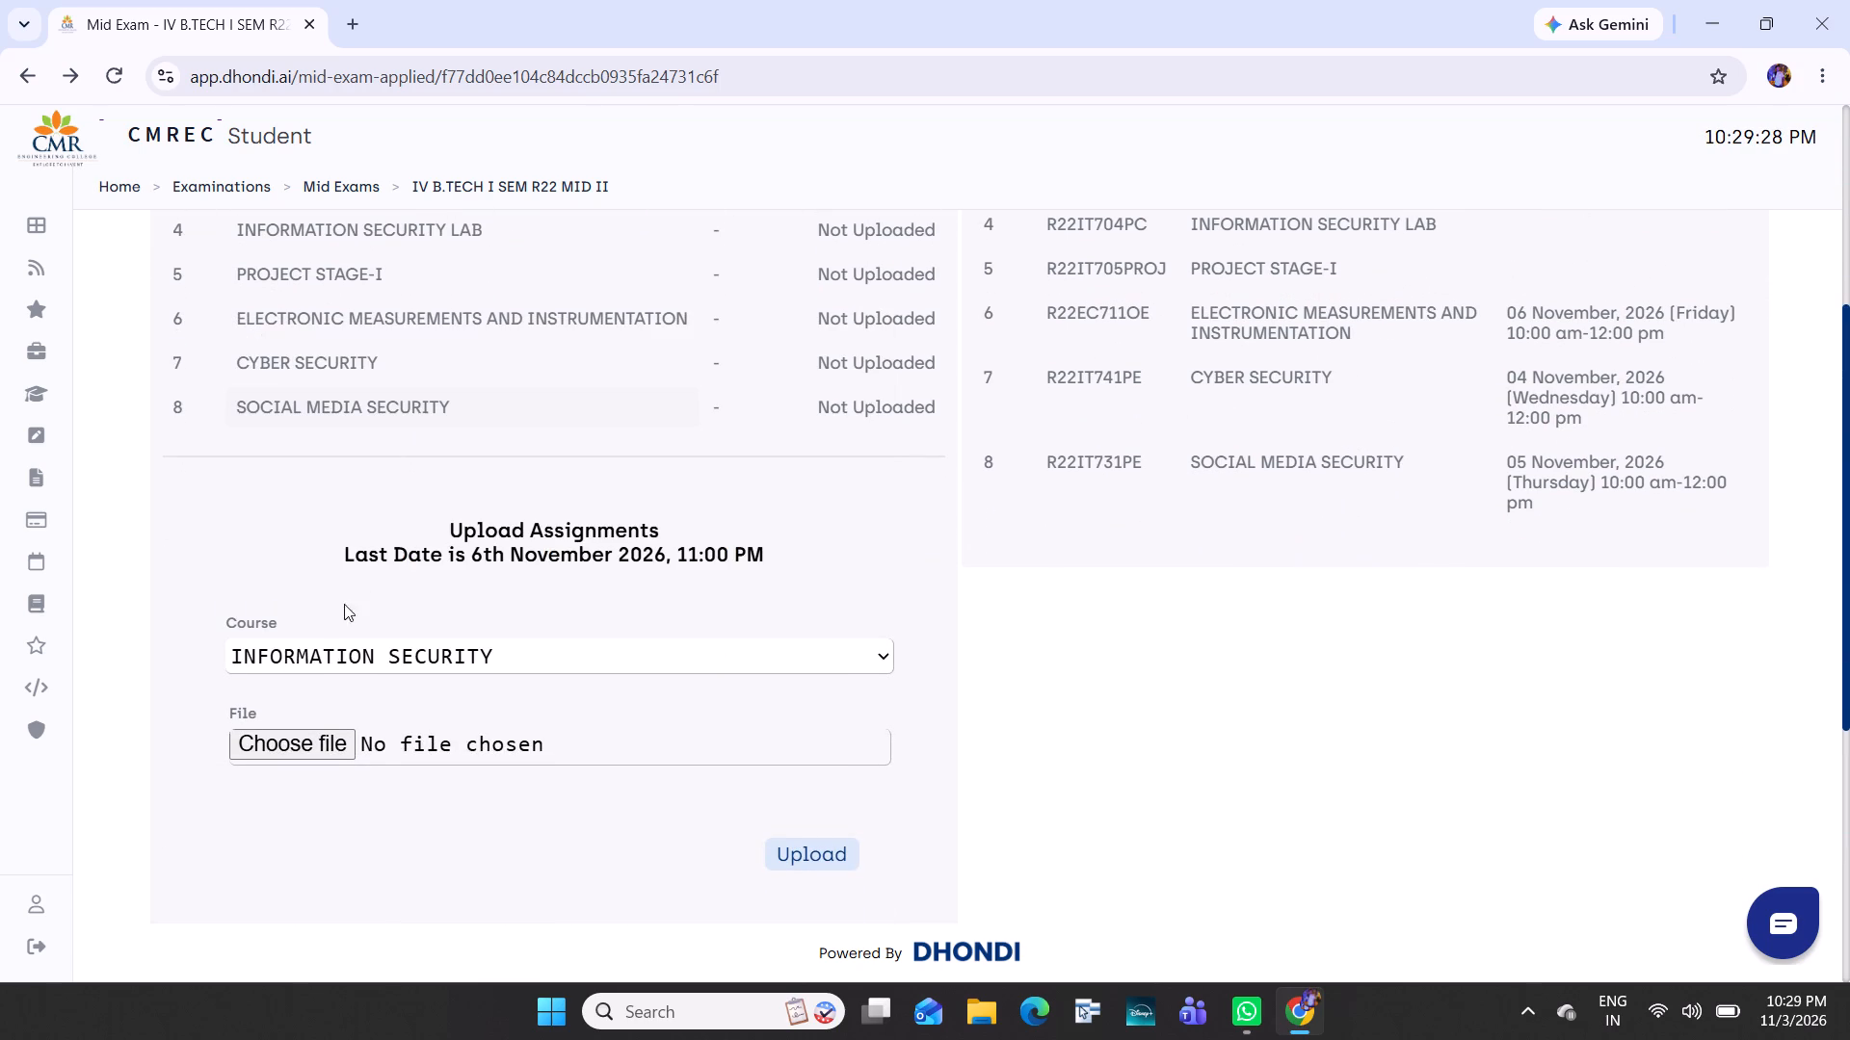
{"action": "left_click", "coordinate": [301, 753]}
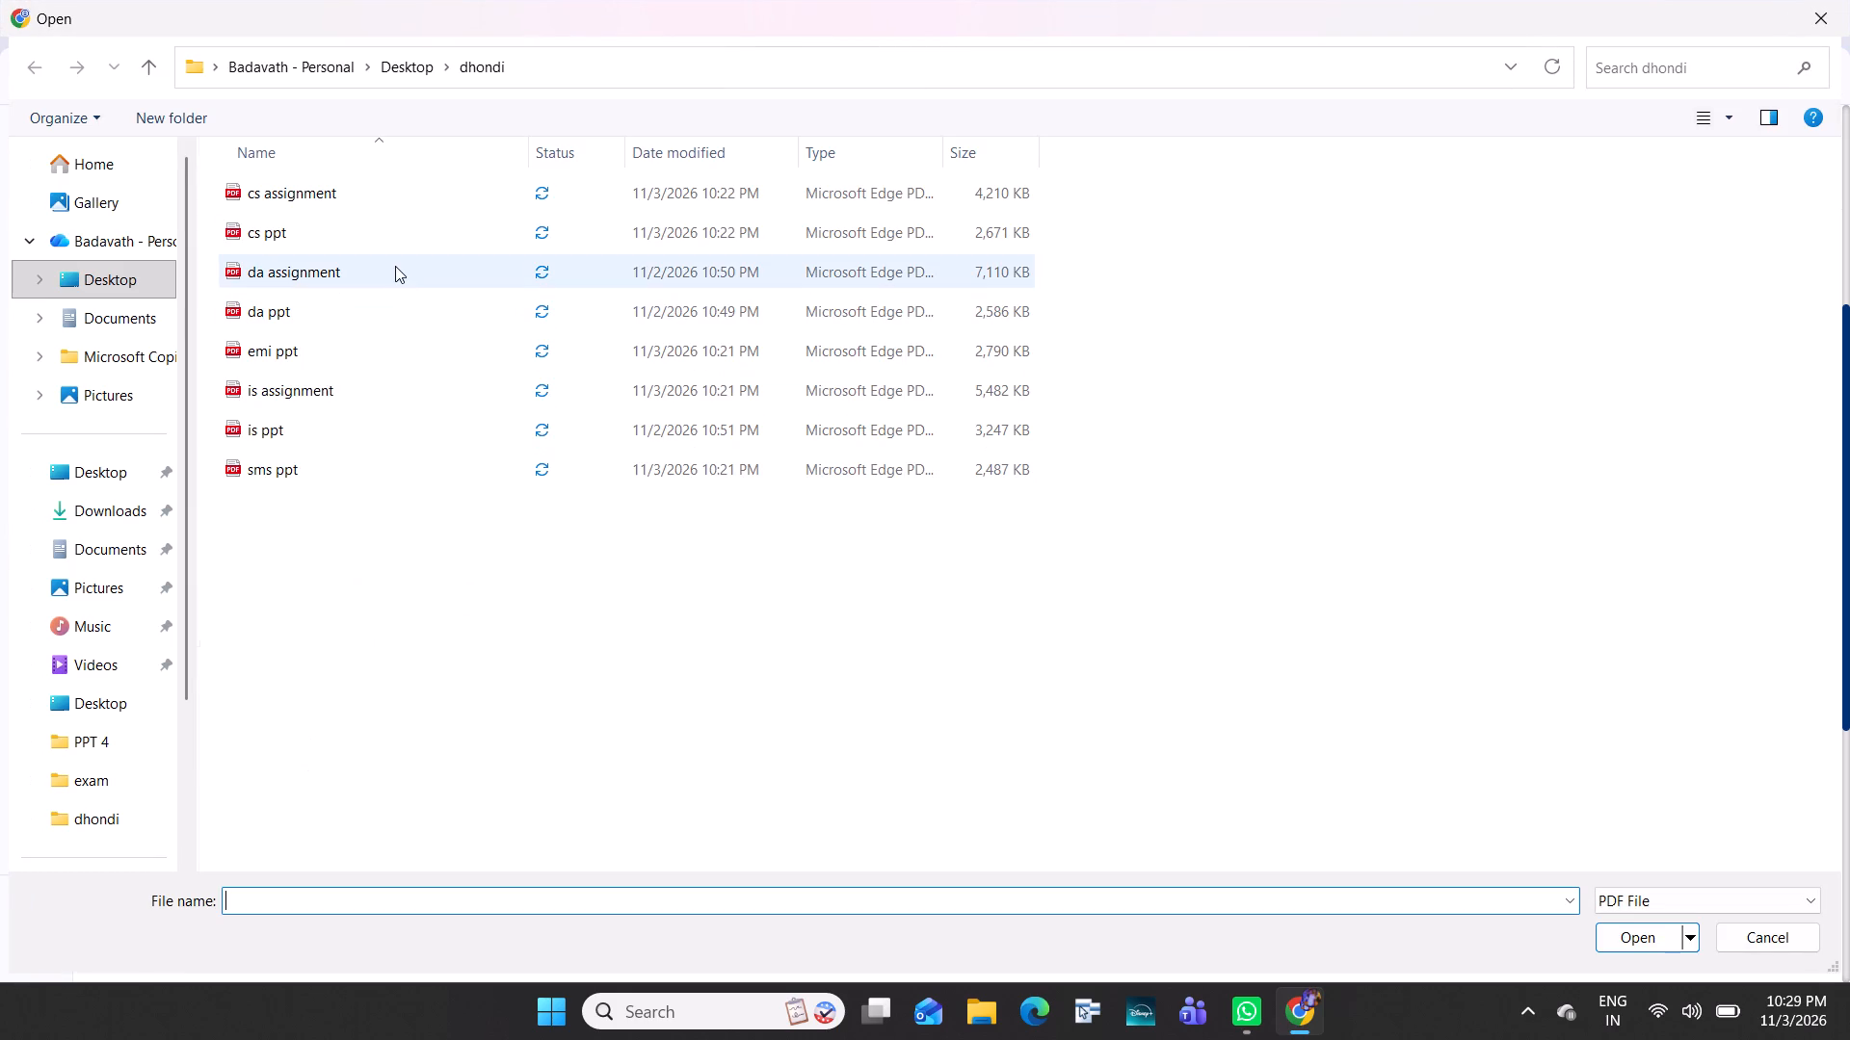
{"action": "left_click", "coordinate": [350, 394]}
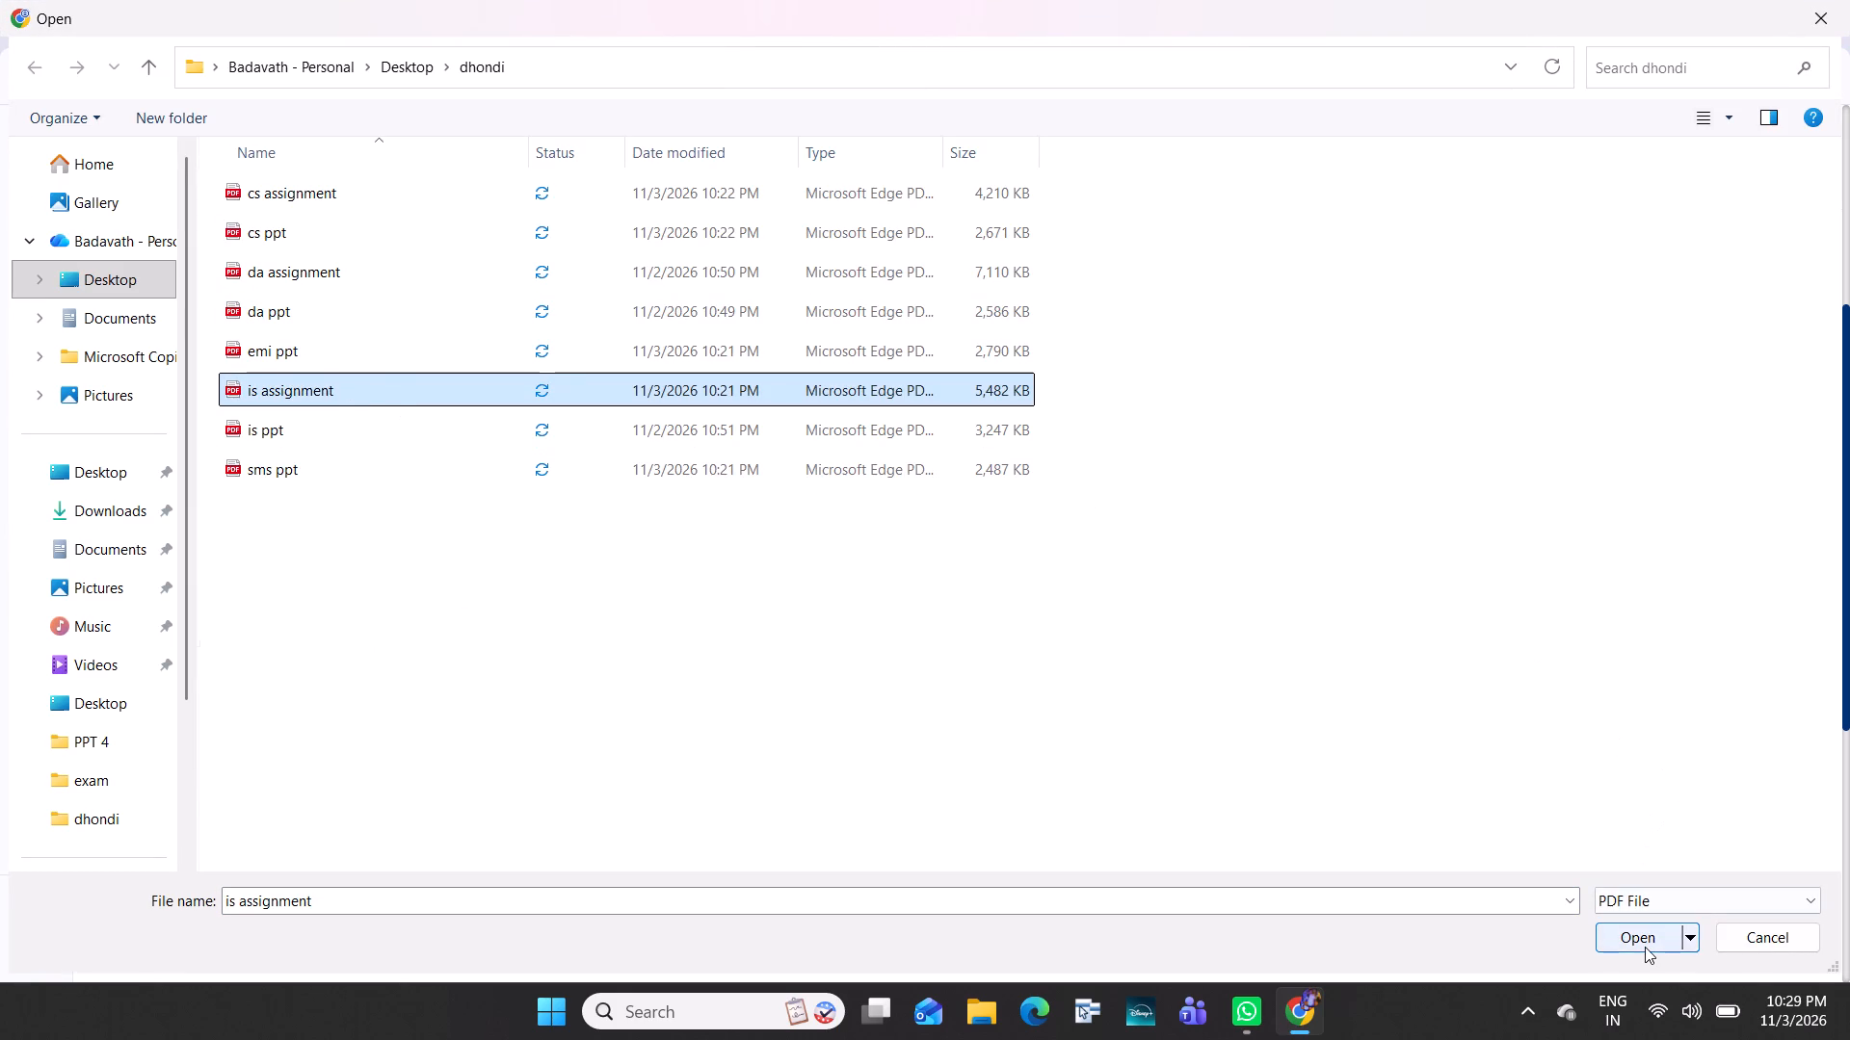
{"action": "left_click", "coordinate": [1645, 947]}
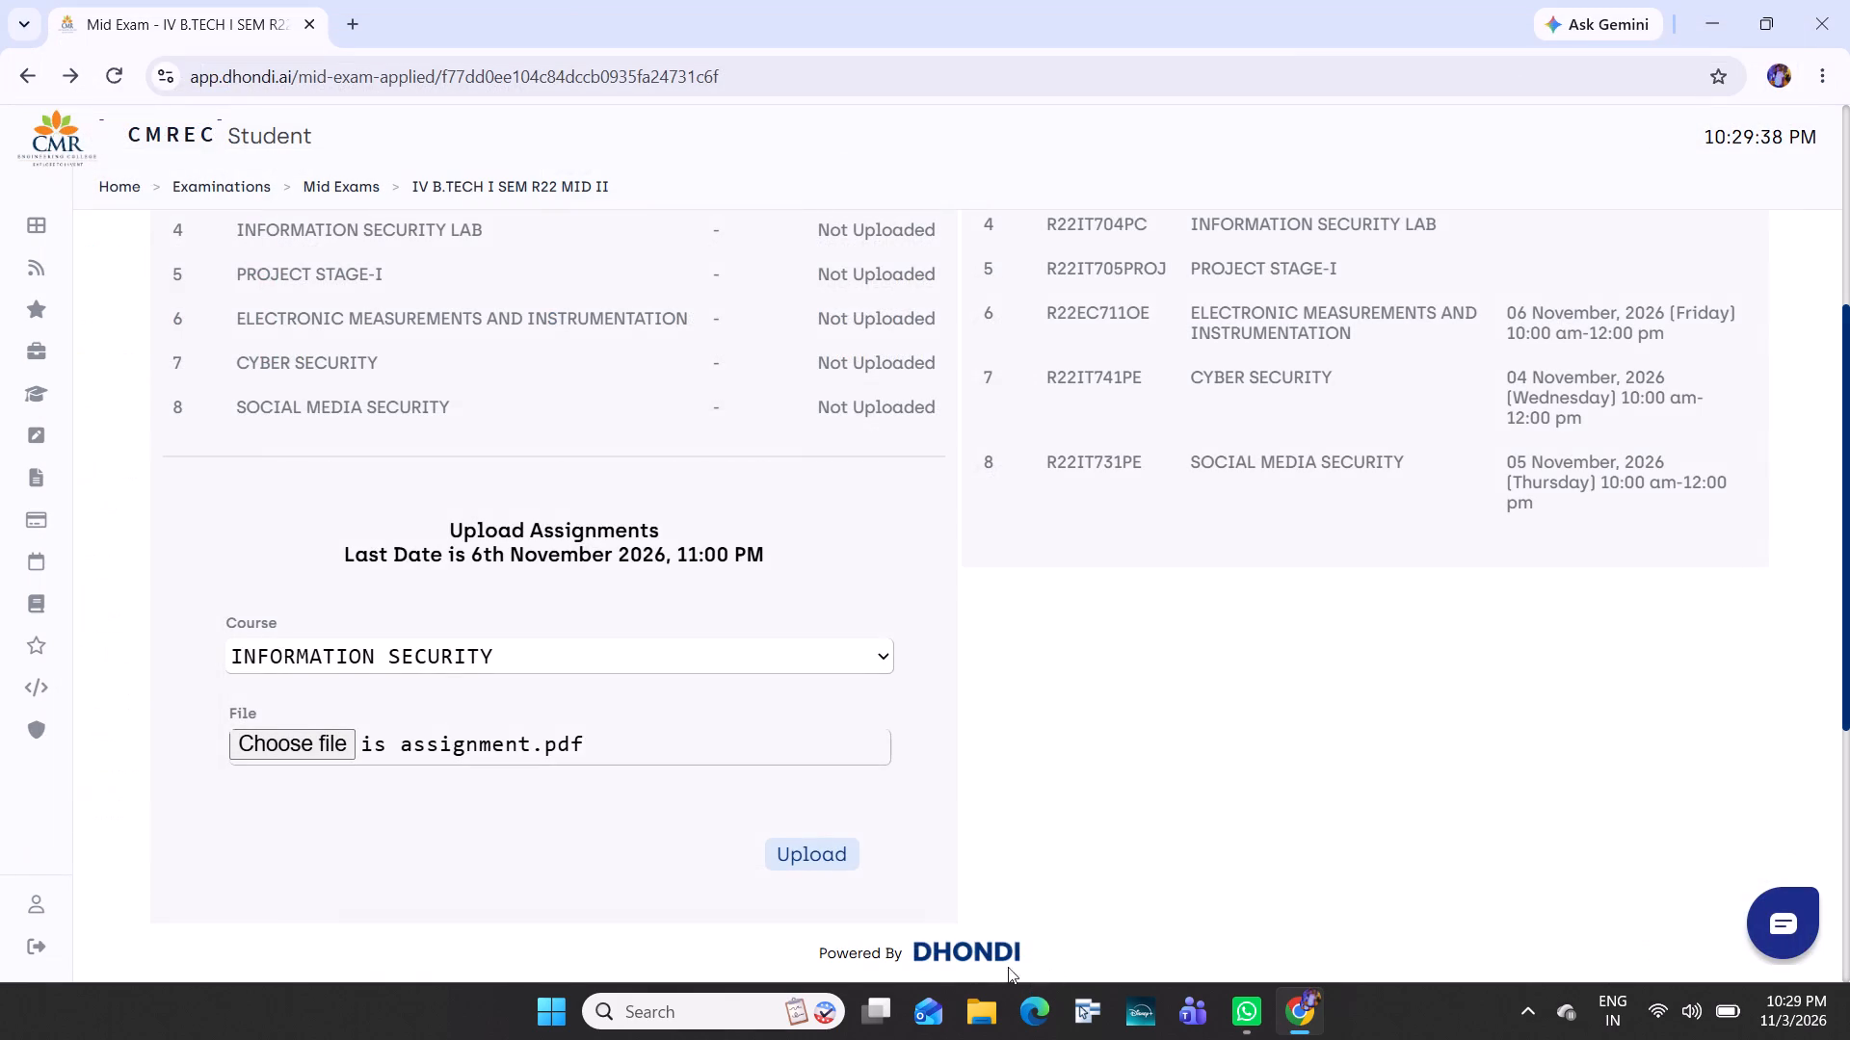
{"action": "left_click", "coordinate": [781, 848]}
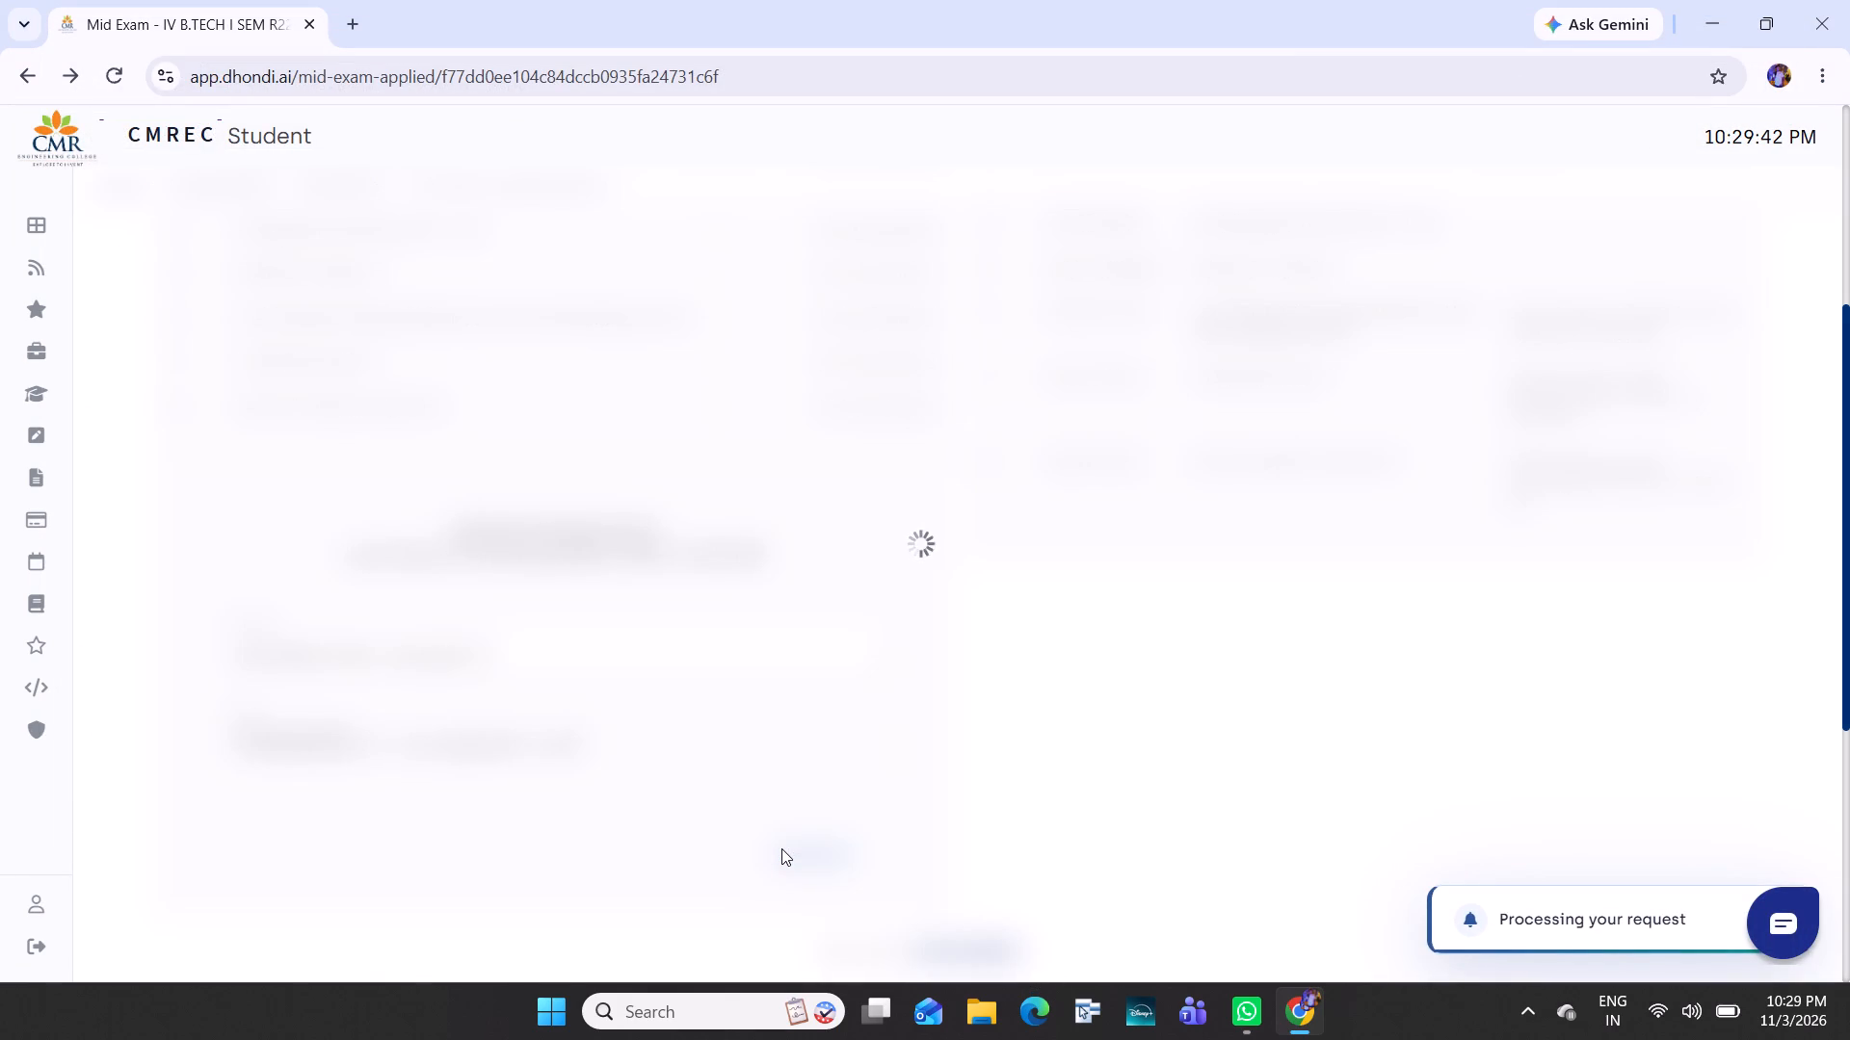
{"action": "scroll", "coordinate": [781, 848], "scroll_direction": "up", "scroll_amount": 1}
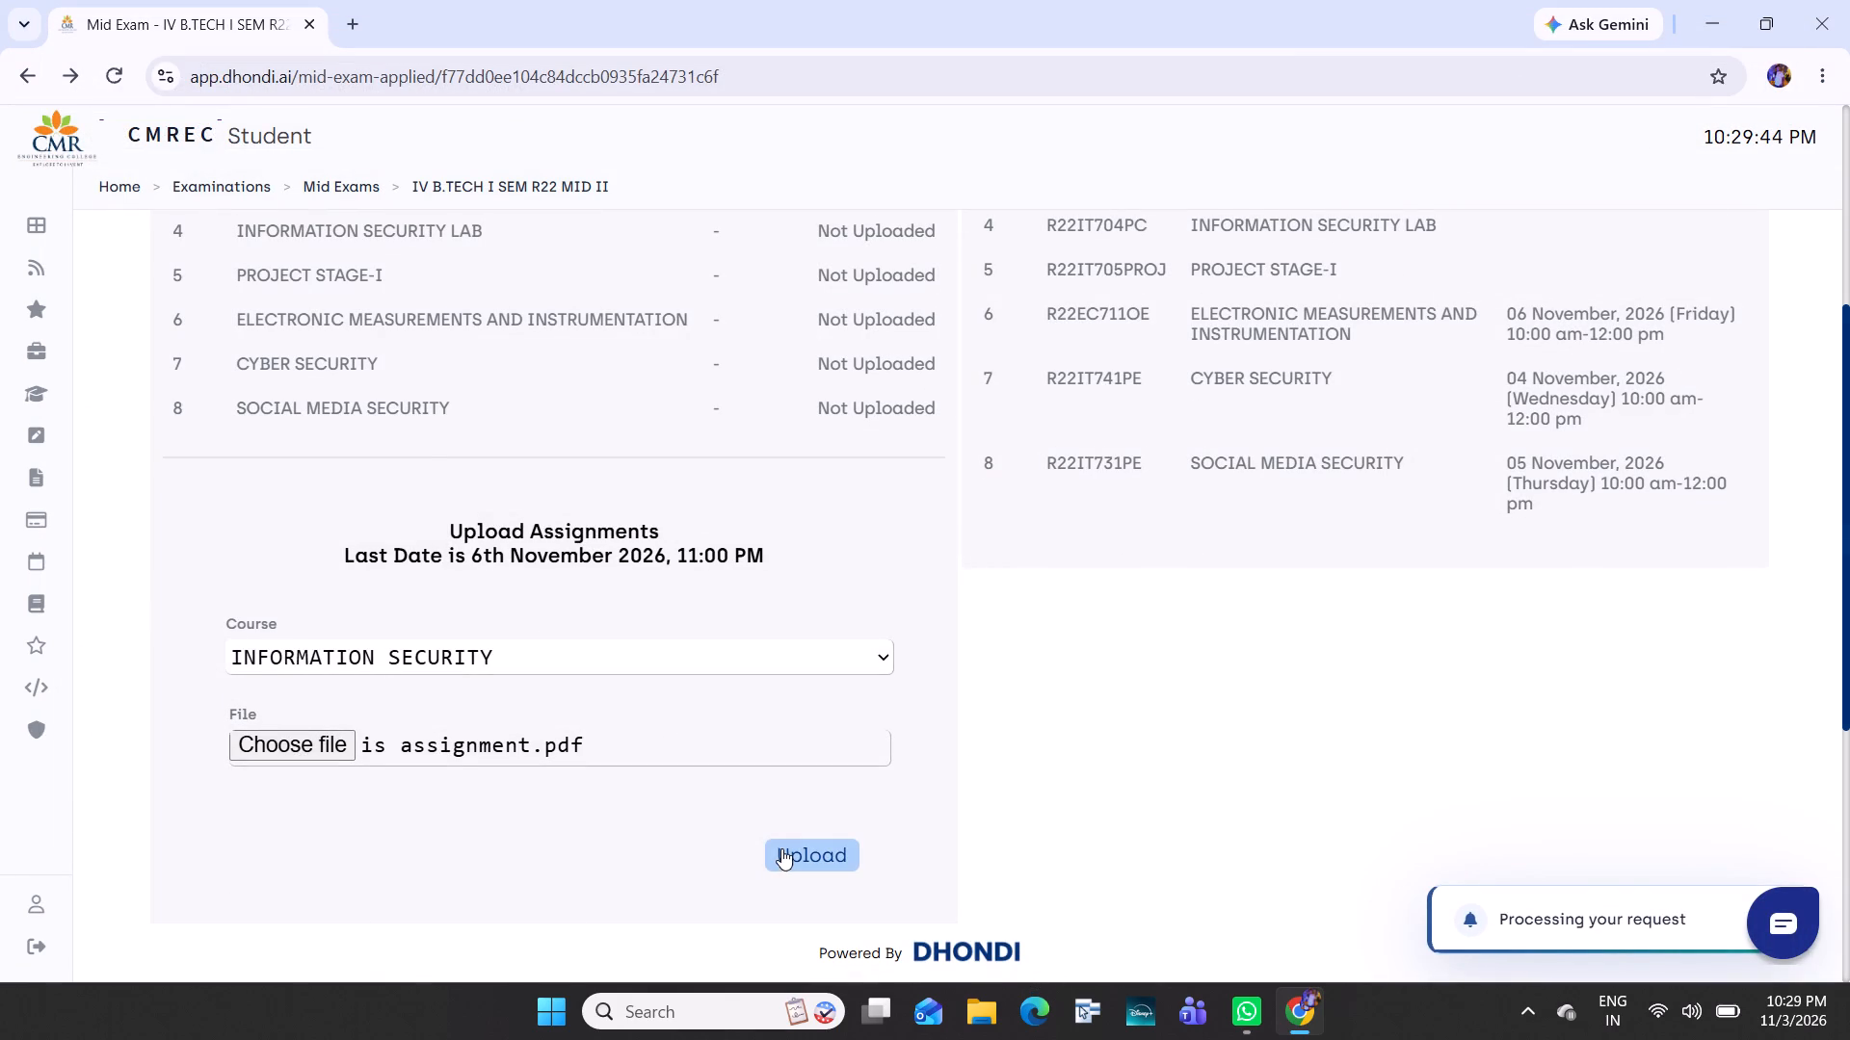
Check the result of the INFORMATION SECURITY assignment upload and open a new browser tab.
{"action": "scroll", "coordinate": [781, 848], "scroll_direction": "up", "scroll_amount": 2}
{"action": "scroll", "coordinate": [781, 848], "scroll_direction": "down", "scroll_amount": 4}
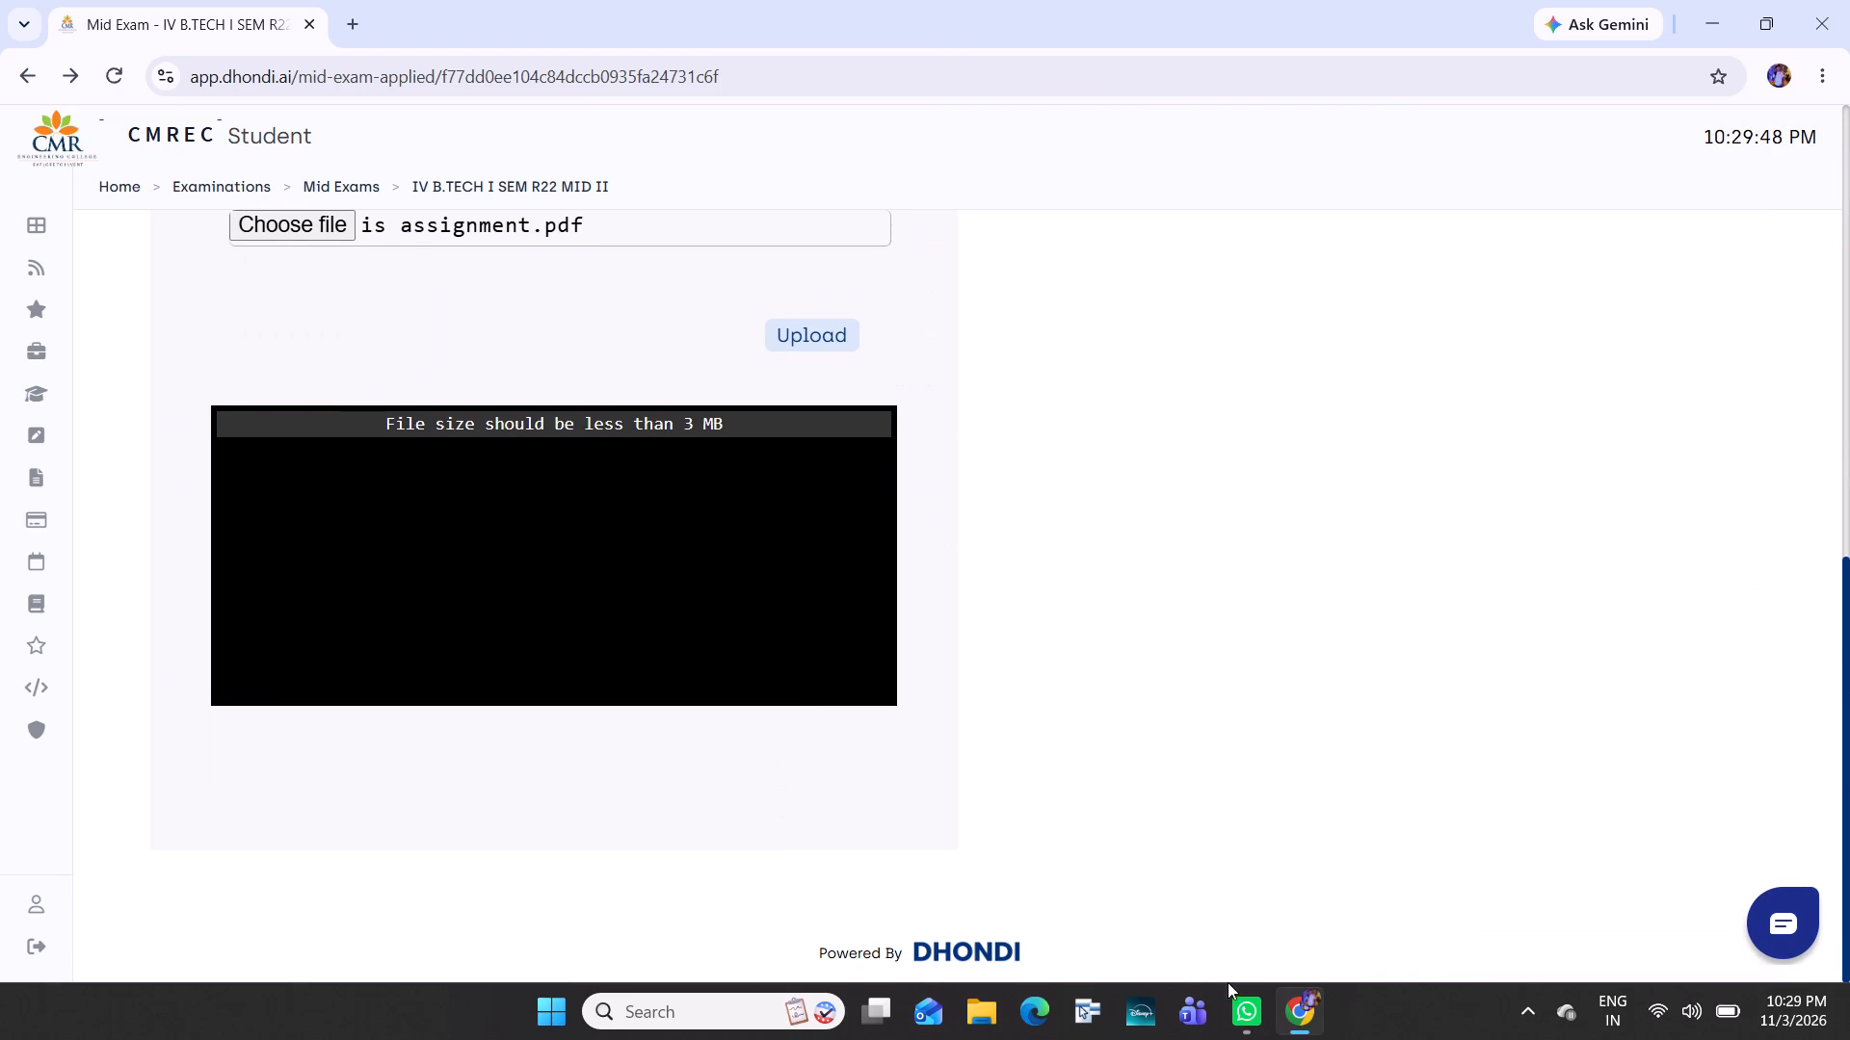
{"action": "left_click", "coordinate": [1302, 1010]}
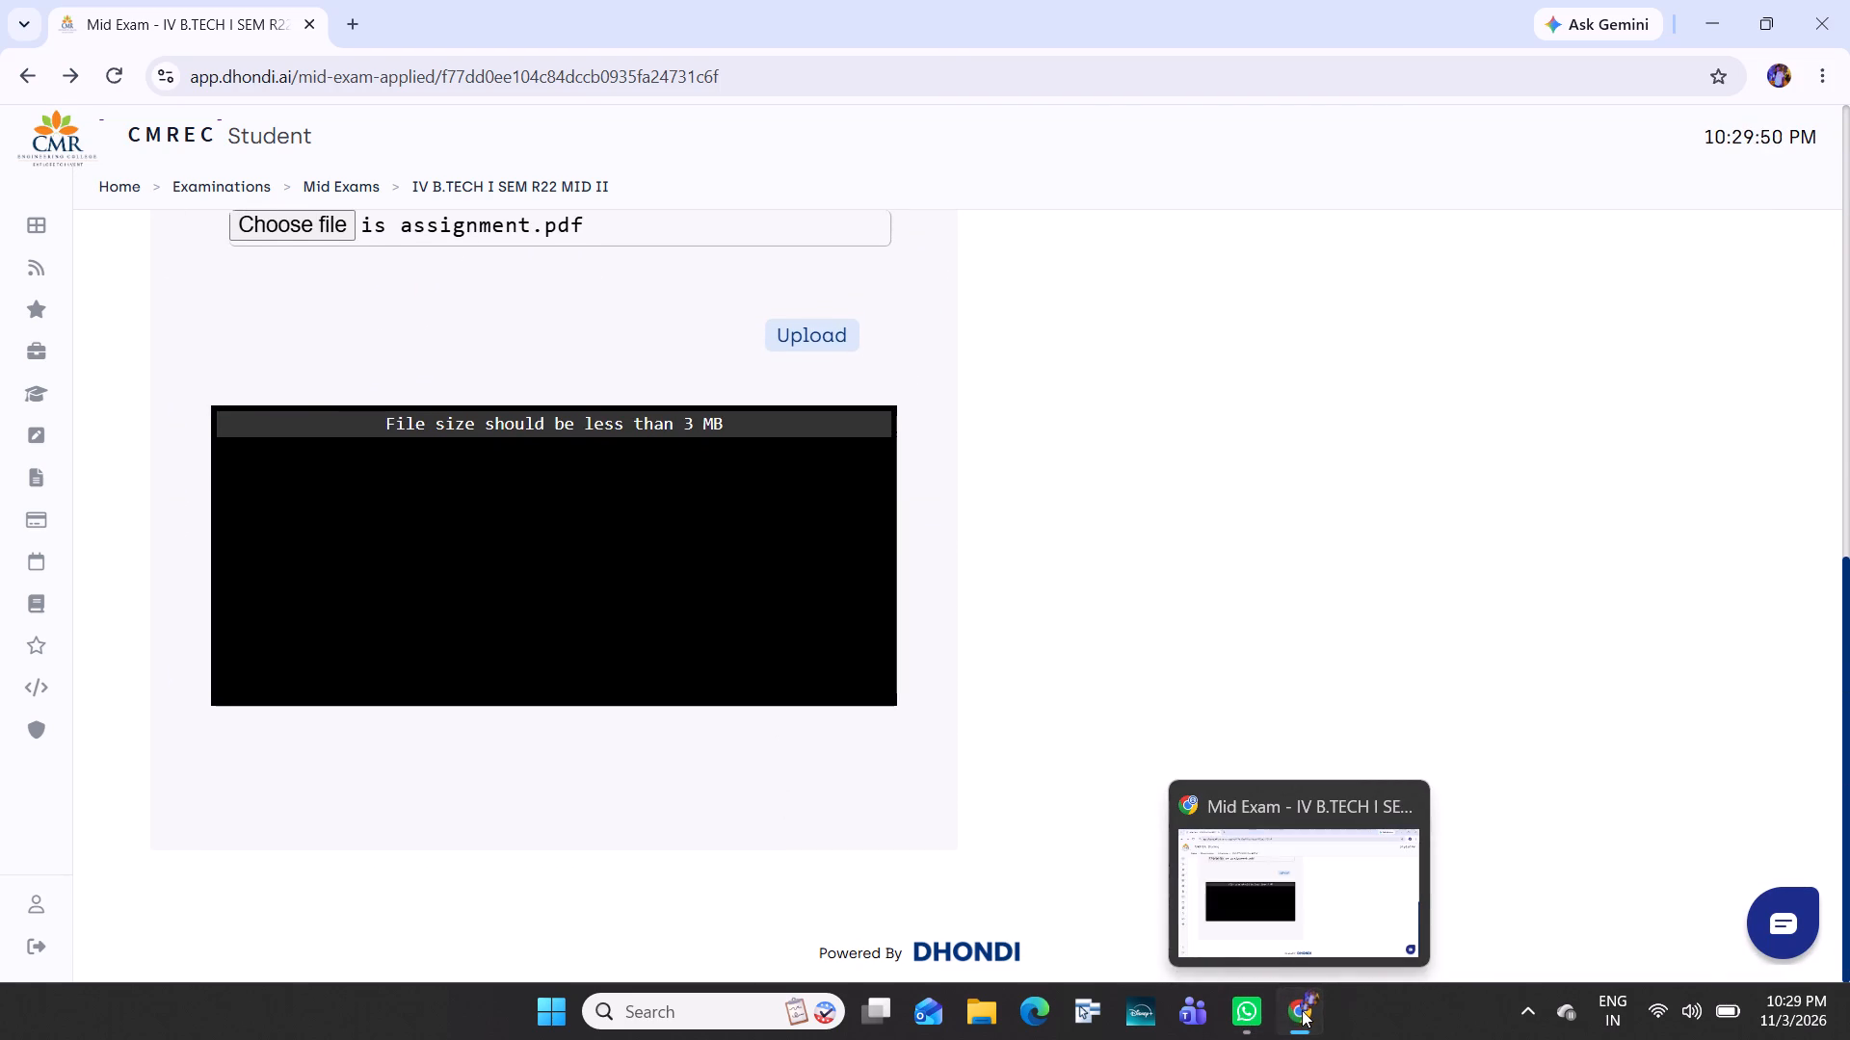
{"action": "left_click", "coordinate": [1296, 996]}
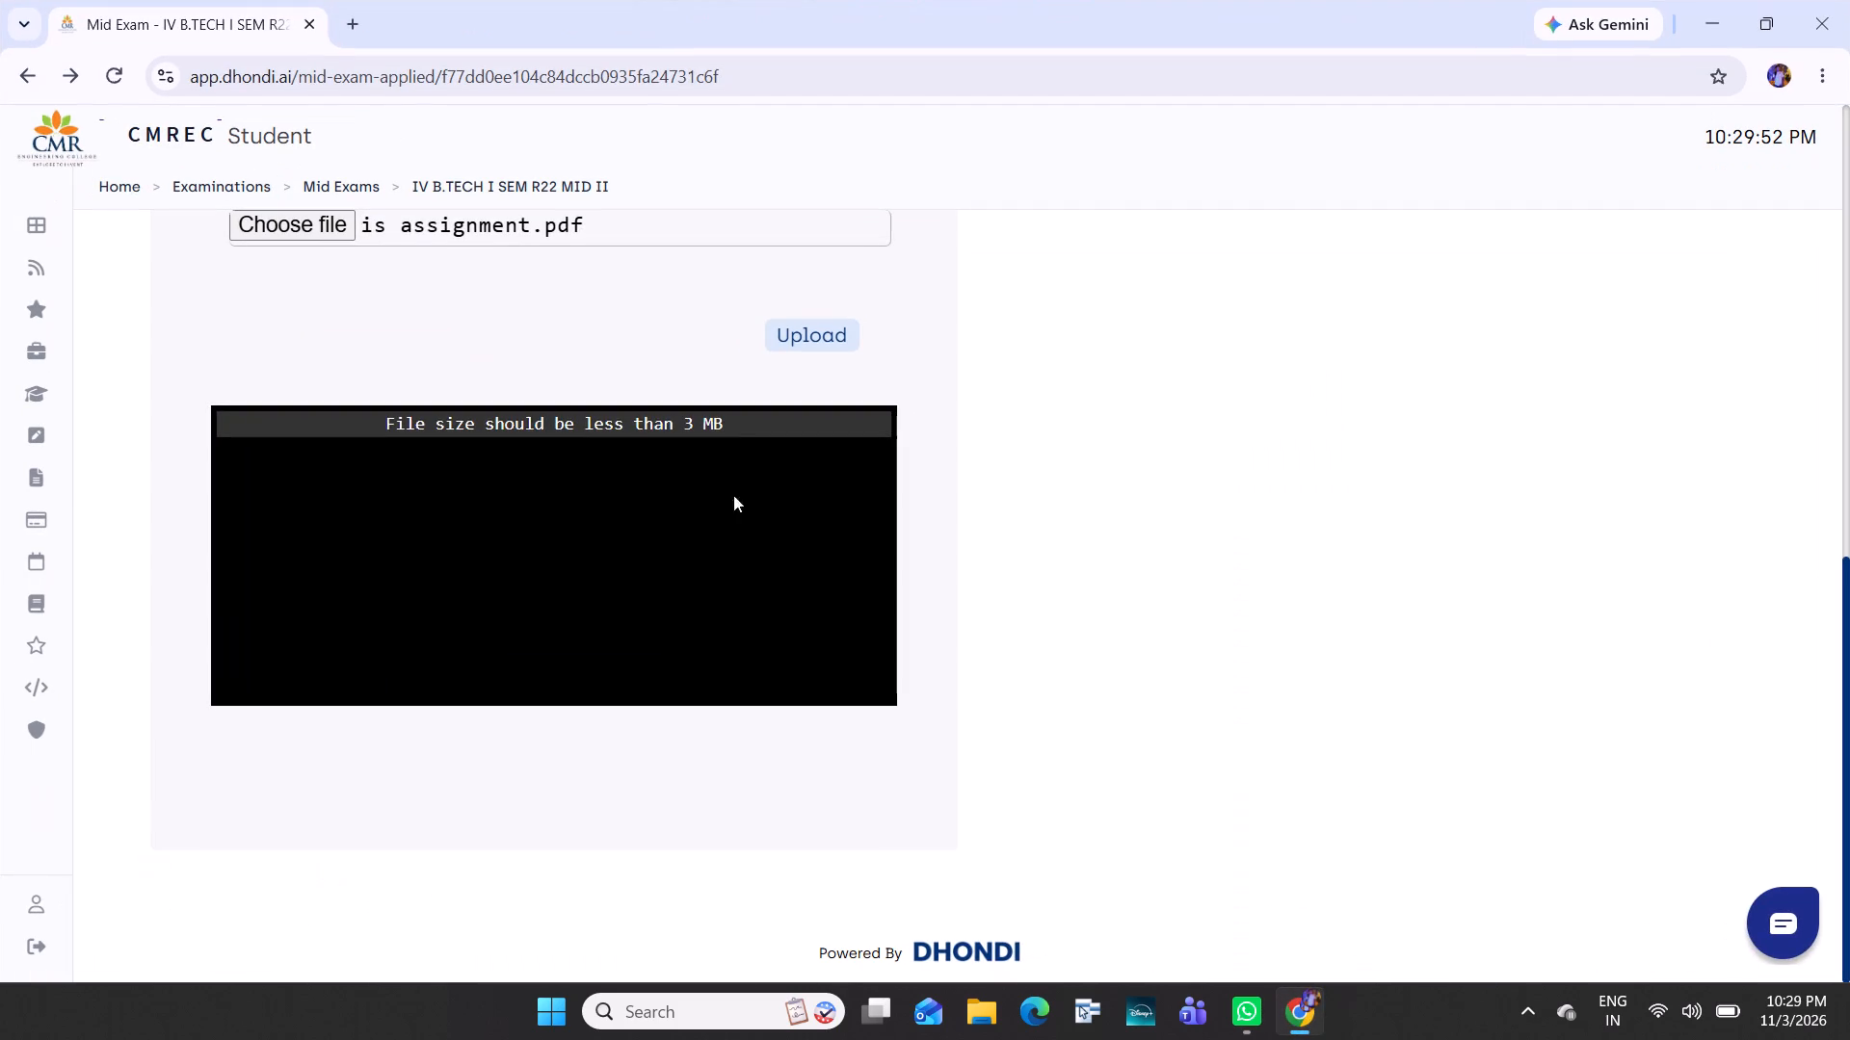
{"action": "left_click", "coordinate": [342, 24]}
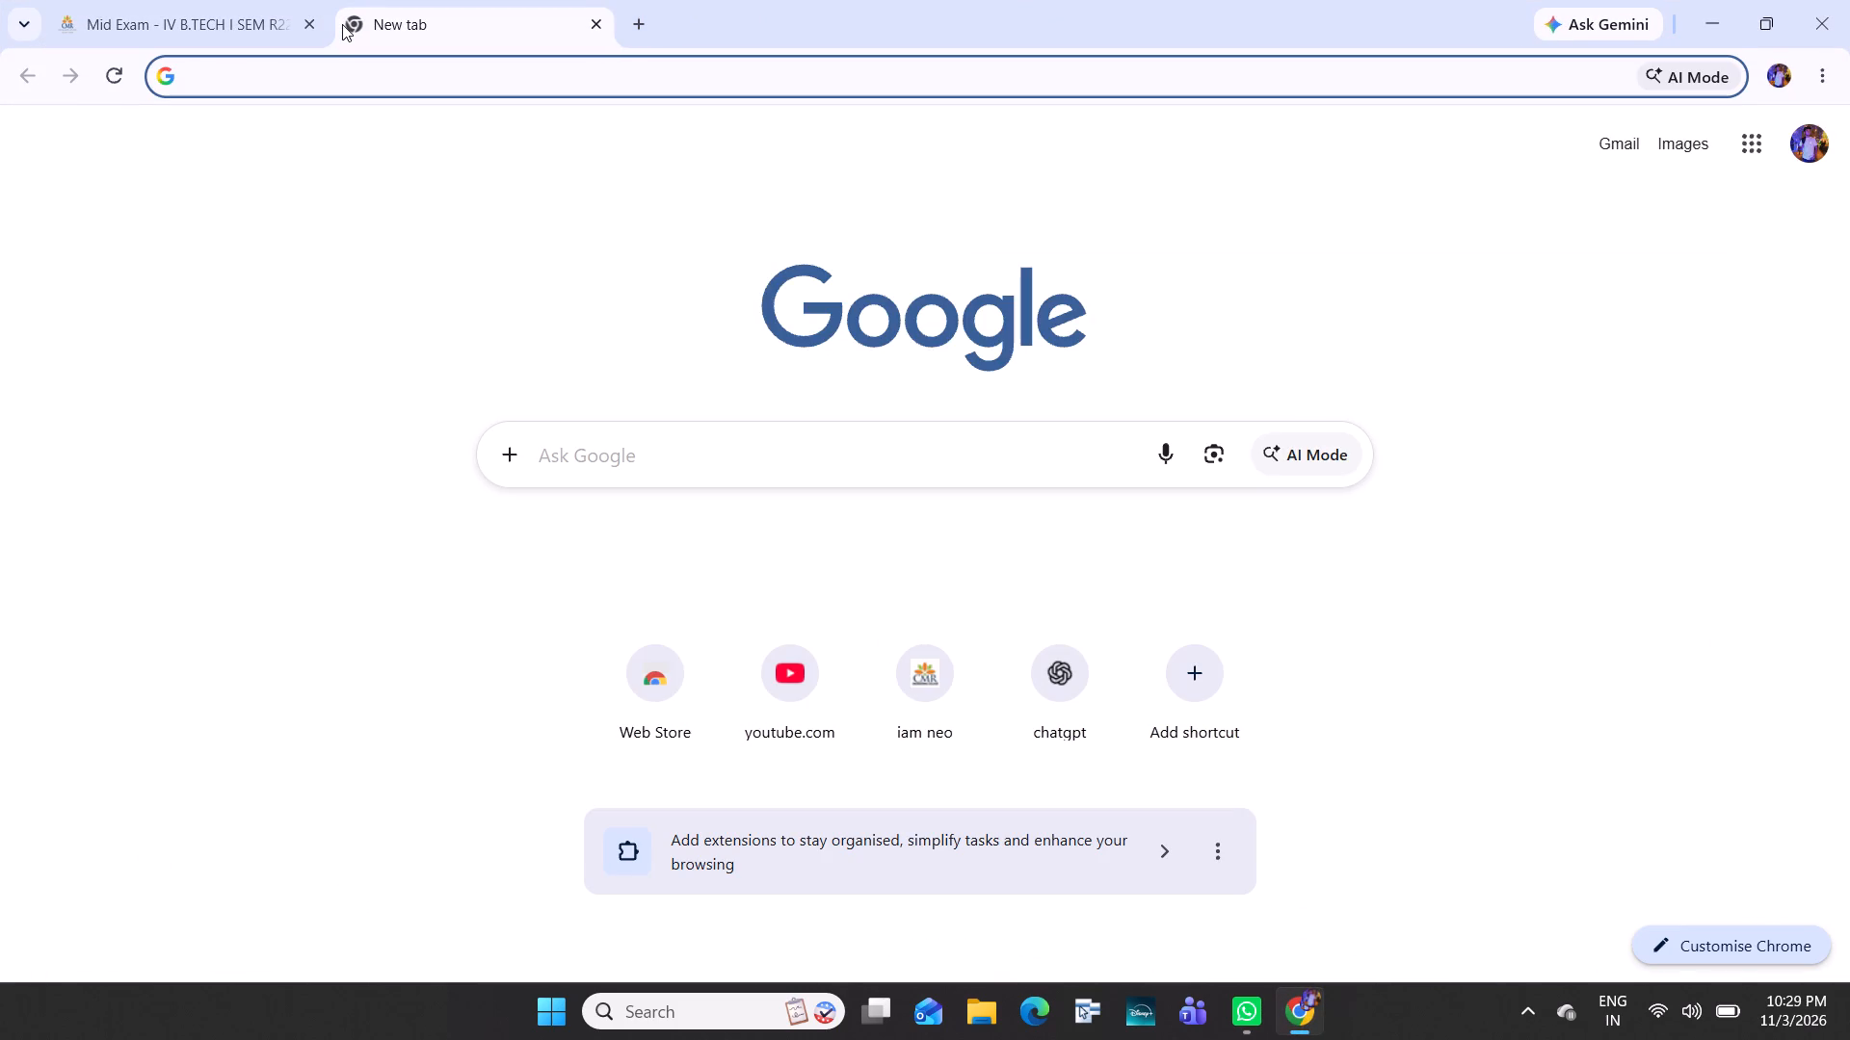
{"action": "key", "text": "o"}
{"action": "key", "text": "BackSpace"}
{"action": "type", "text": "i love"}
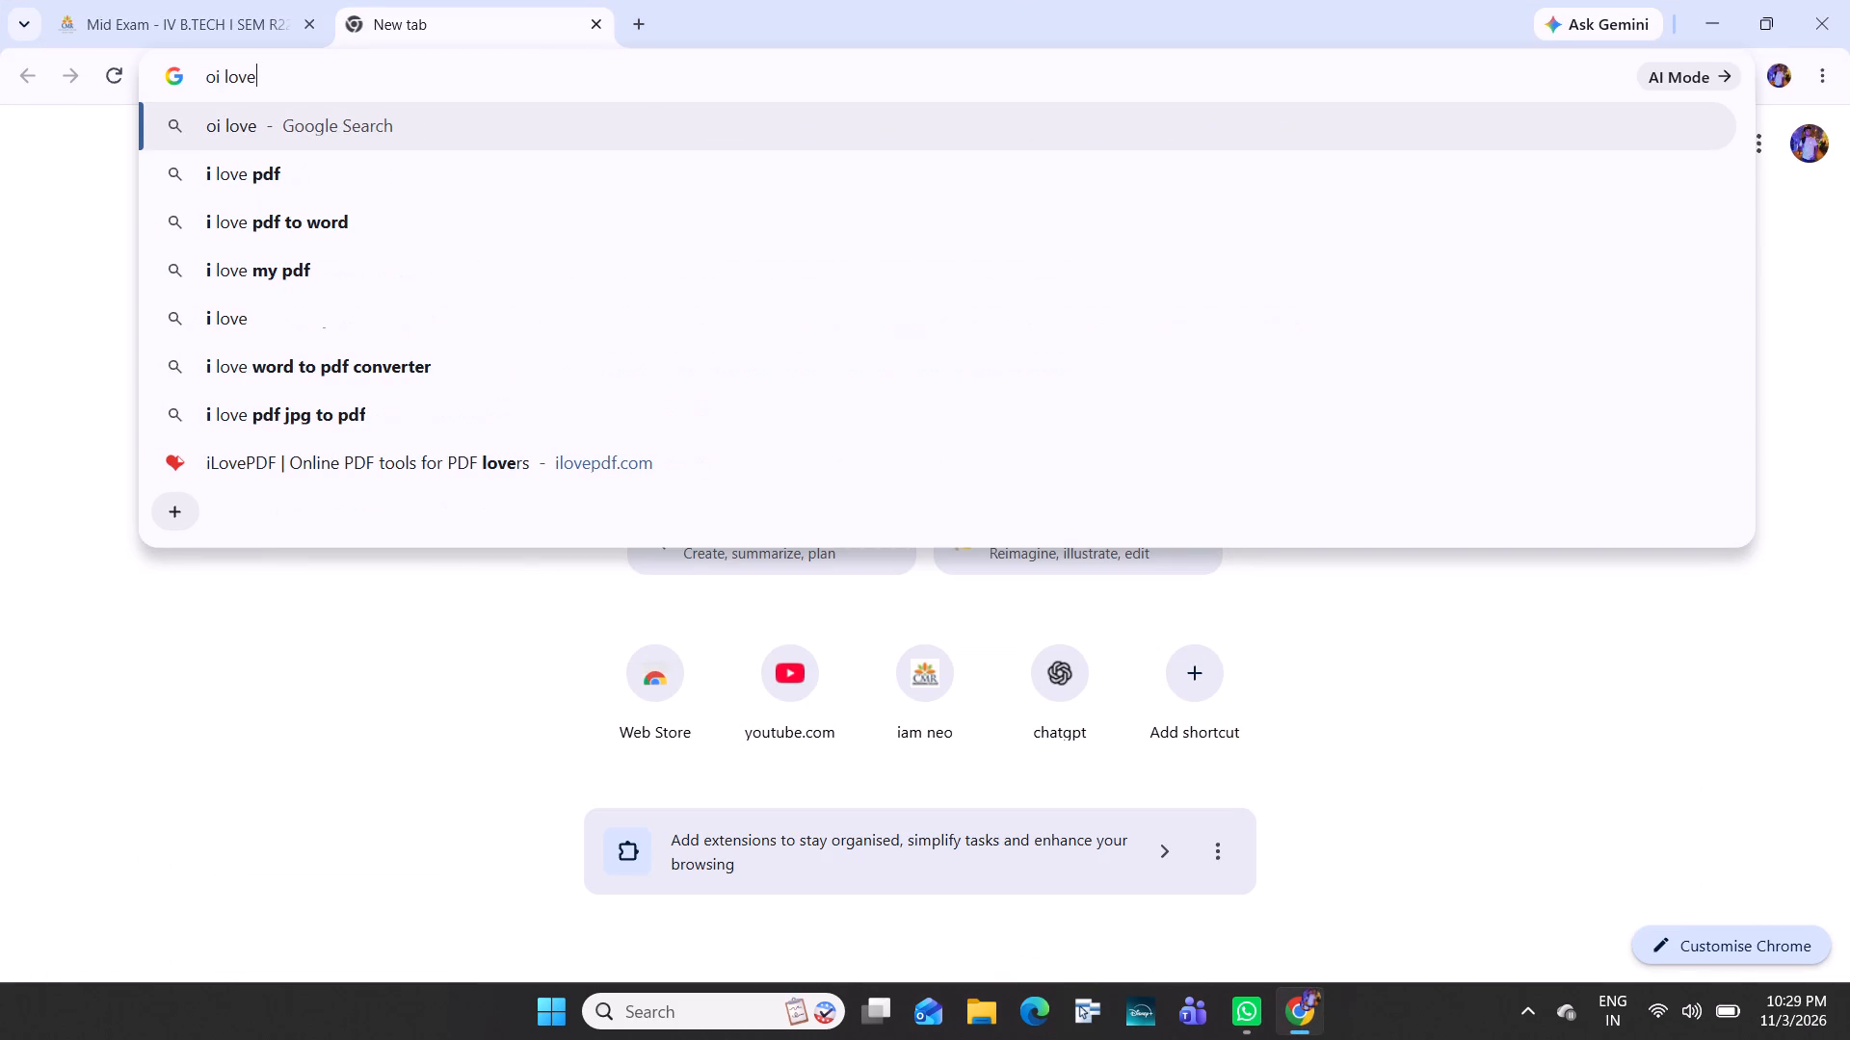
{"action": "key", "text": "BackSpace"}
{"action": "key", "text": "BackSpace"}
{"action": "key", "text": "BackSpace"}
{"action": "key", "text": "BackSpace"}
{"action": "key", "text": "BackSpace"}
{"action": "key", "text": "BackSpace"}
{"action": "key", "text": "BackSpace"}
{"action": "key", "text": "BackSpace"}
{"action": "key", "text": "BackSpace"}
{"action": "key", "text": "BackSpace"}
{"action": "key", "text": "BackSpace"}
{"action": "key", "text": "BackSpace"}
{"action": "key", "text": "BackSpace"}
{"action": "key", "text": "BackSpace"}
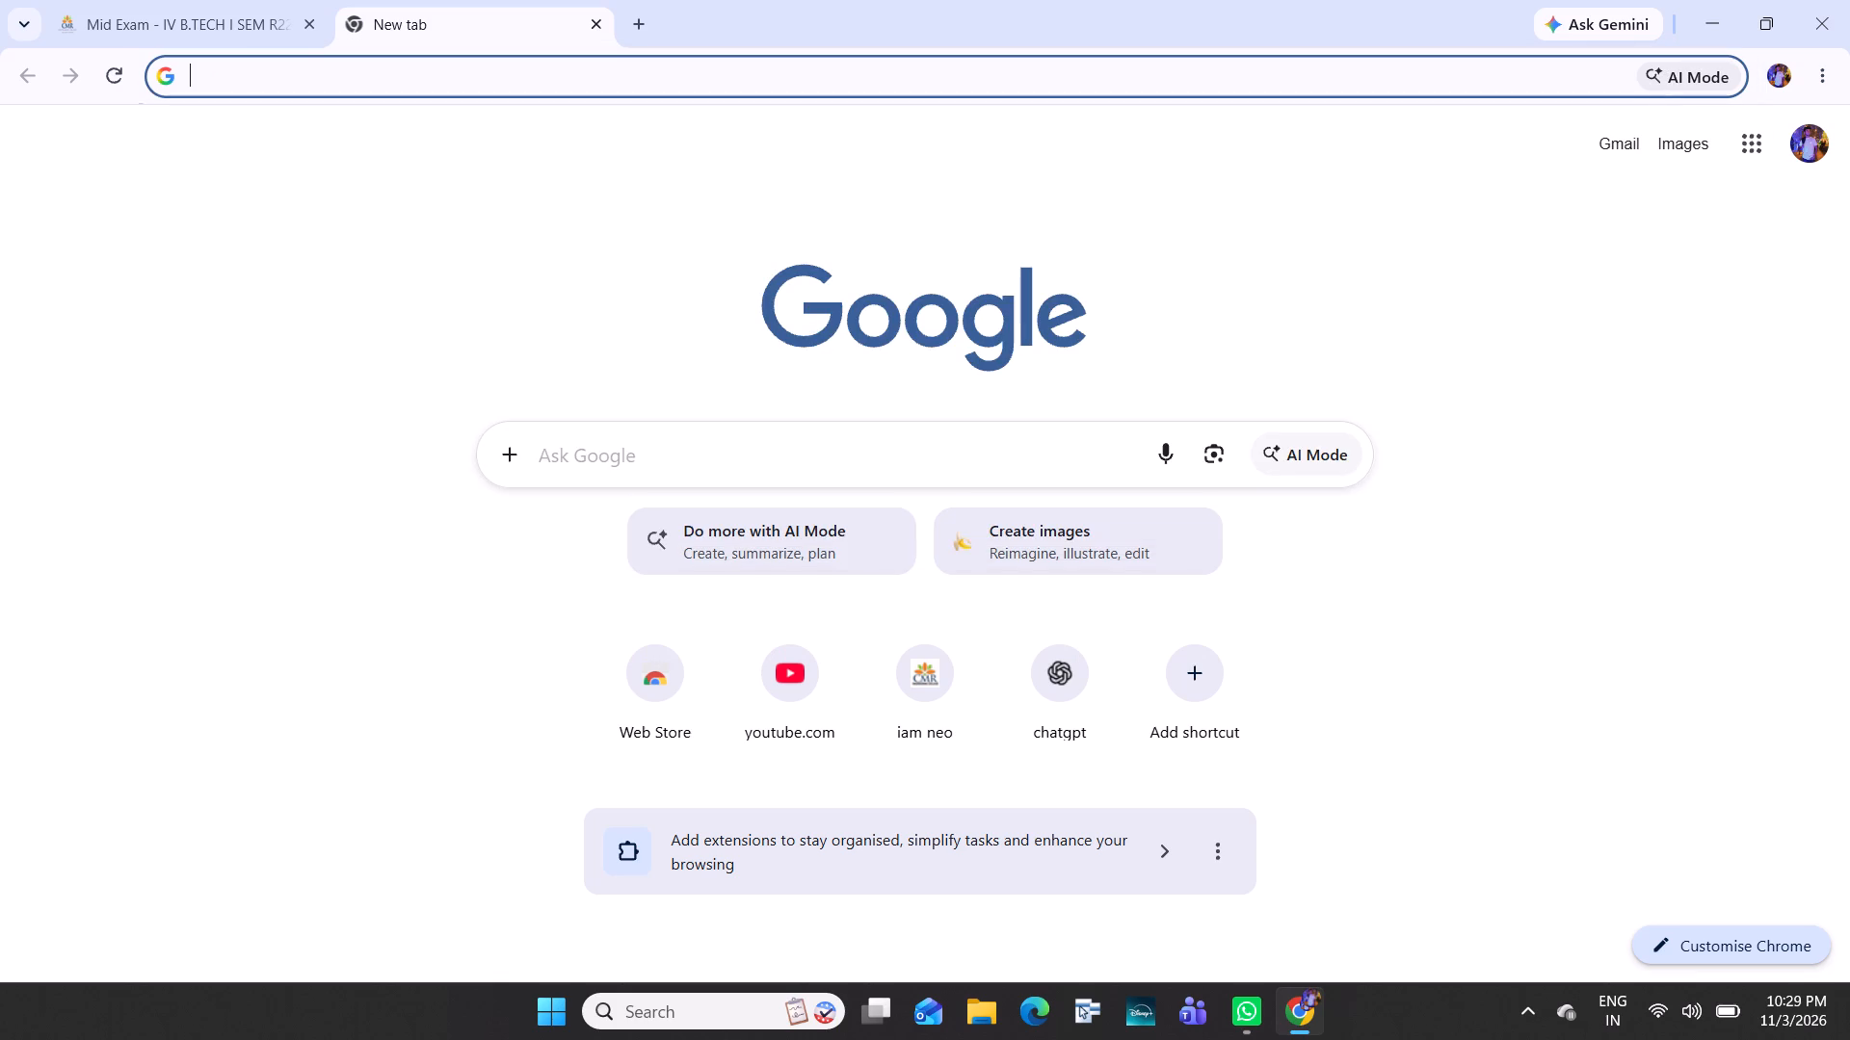
Search the web for pdf compressor and open iLovePDF's Compress PDF page.
{"action": "type", "text": "pdf com"}
{"action": "key", "text": "Return"}
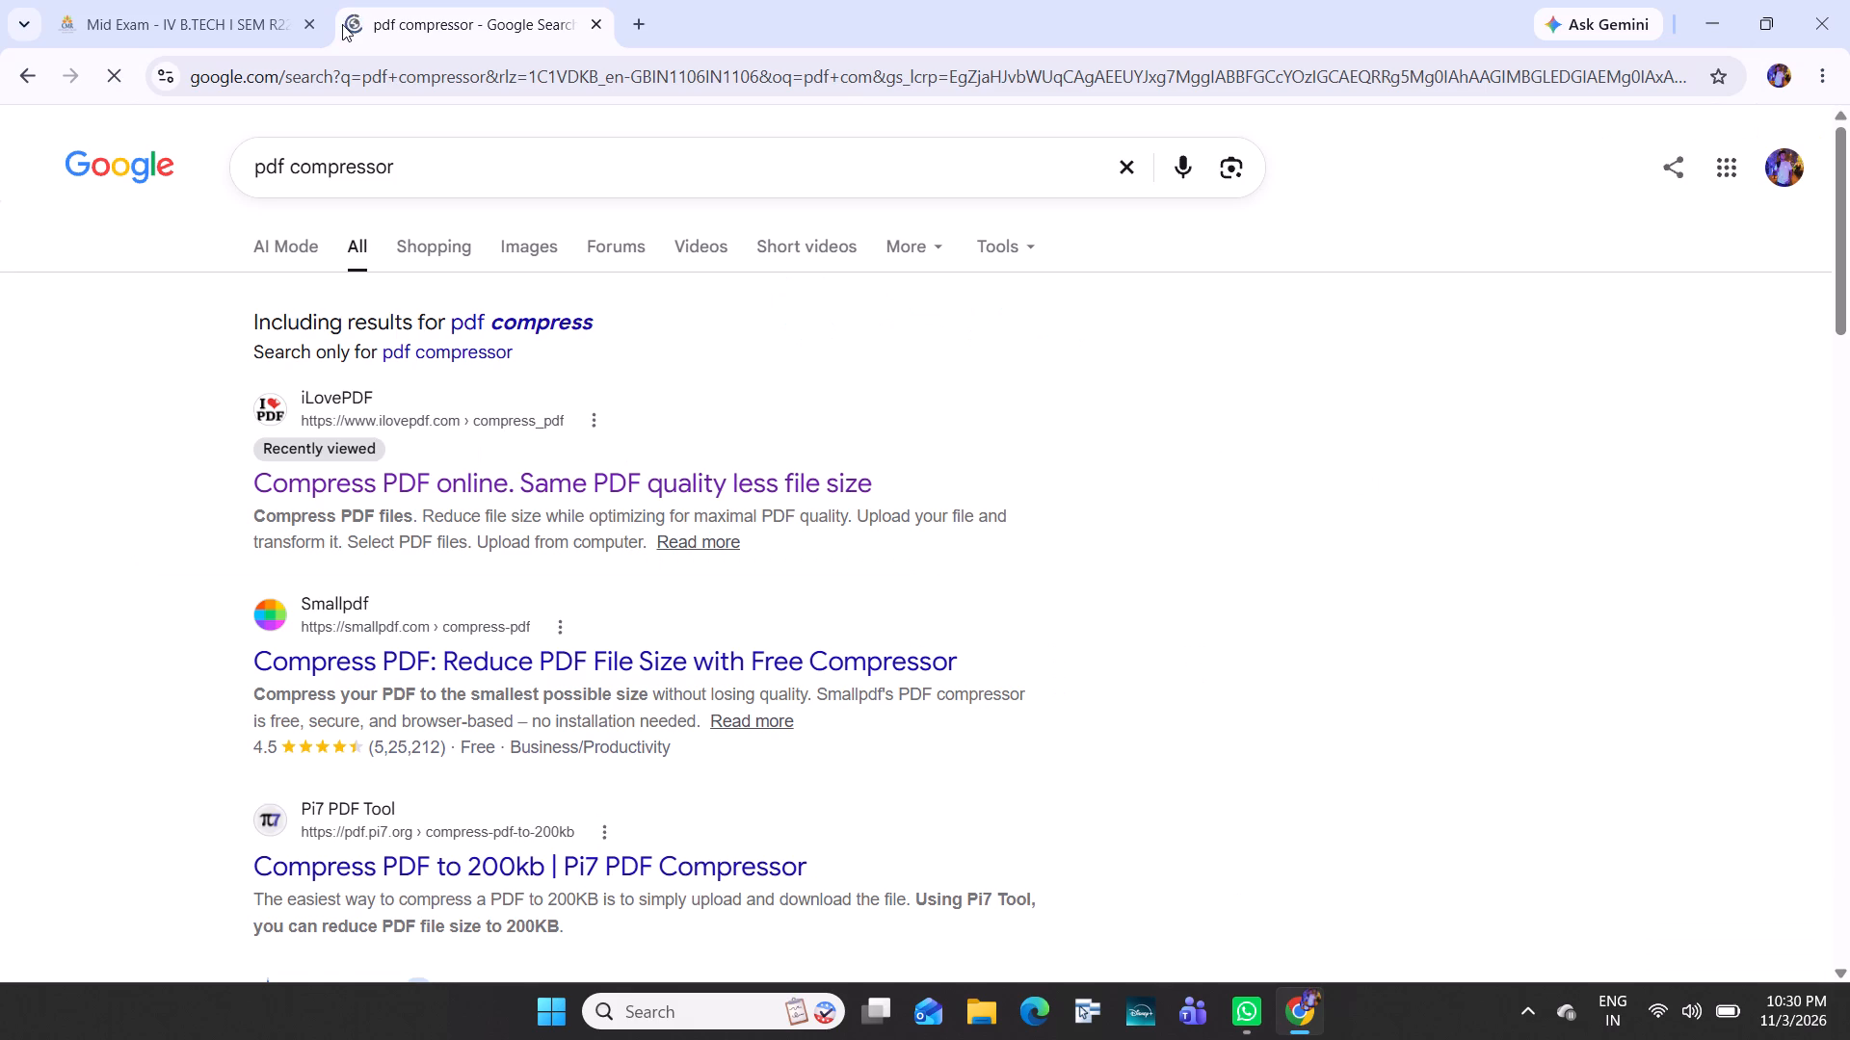
{"action": "left_click", "coordinate": [425, 502]}
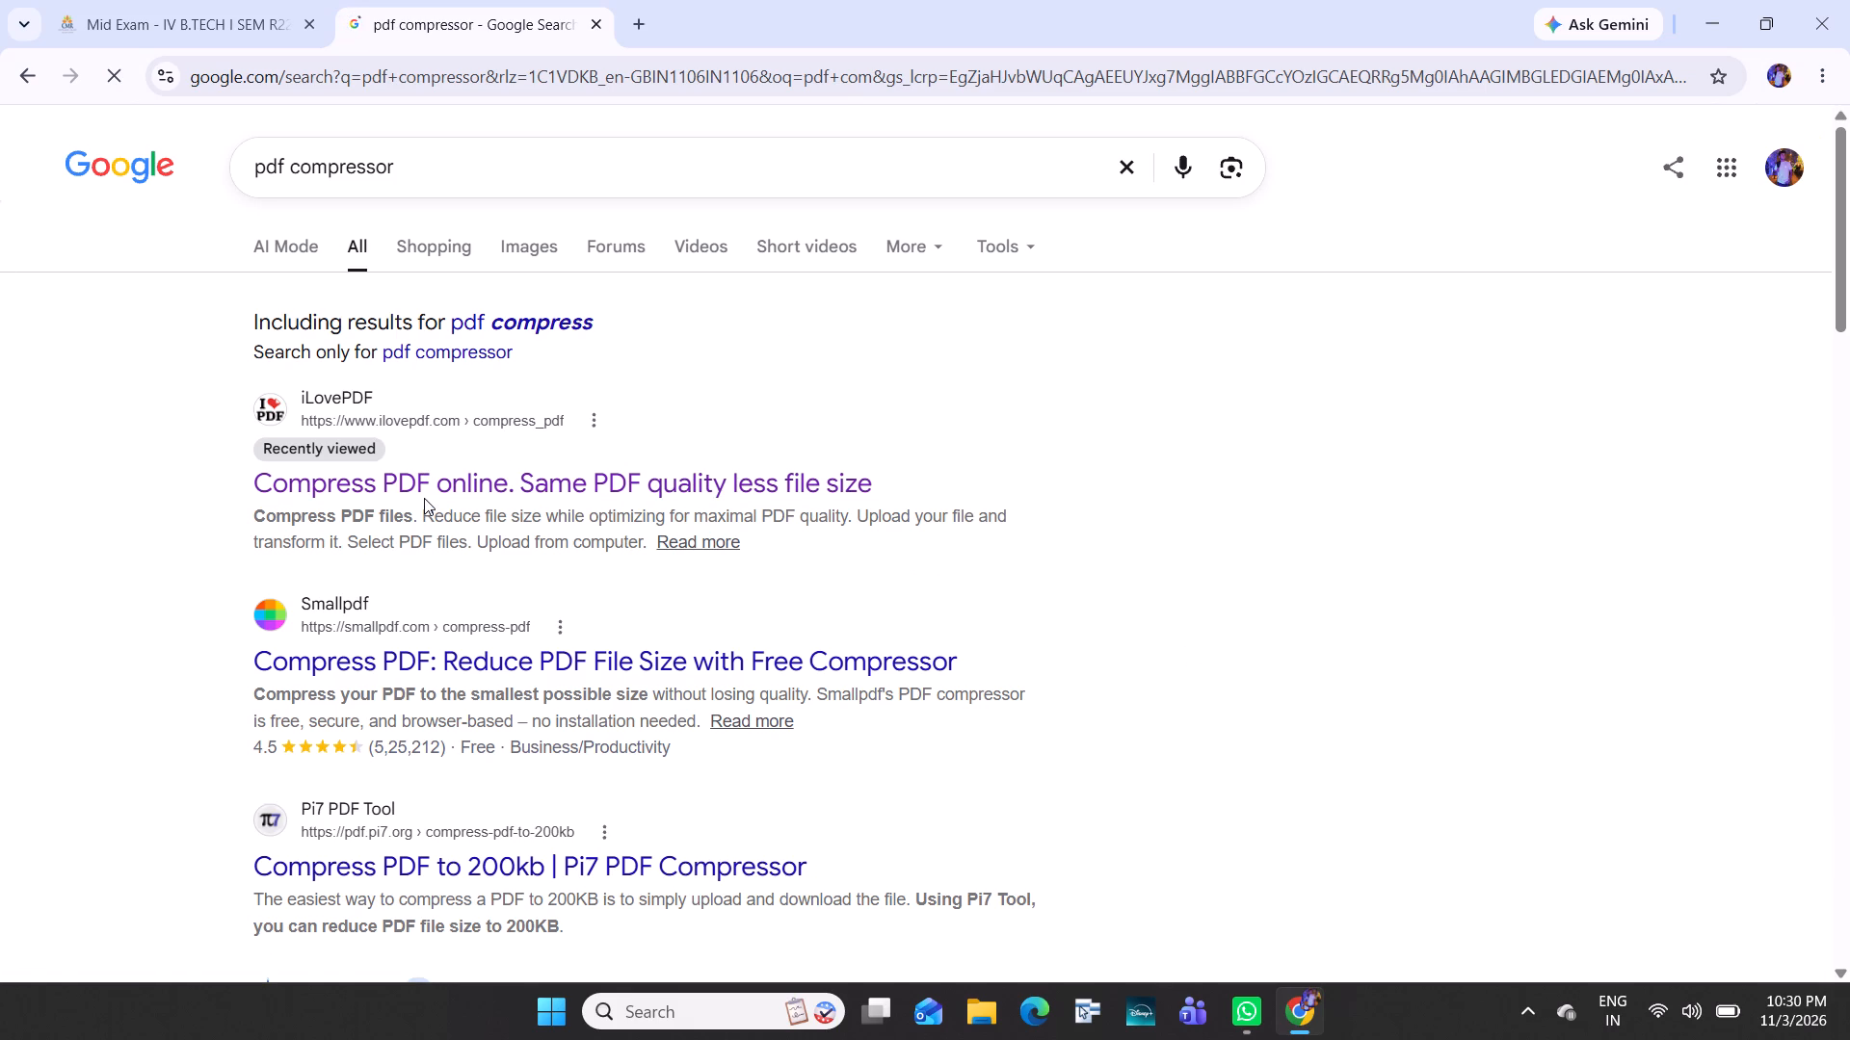
{"action": "left_click", "coordinate": [422, 489]}
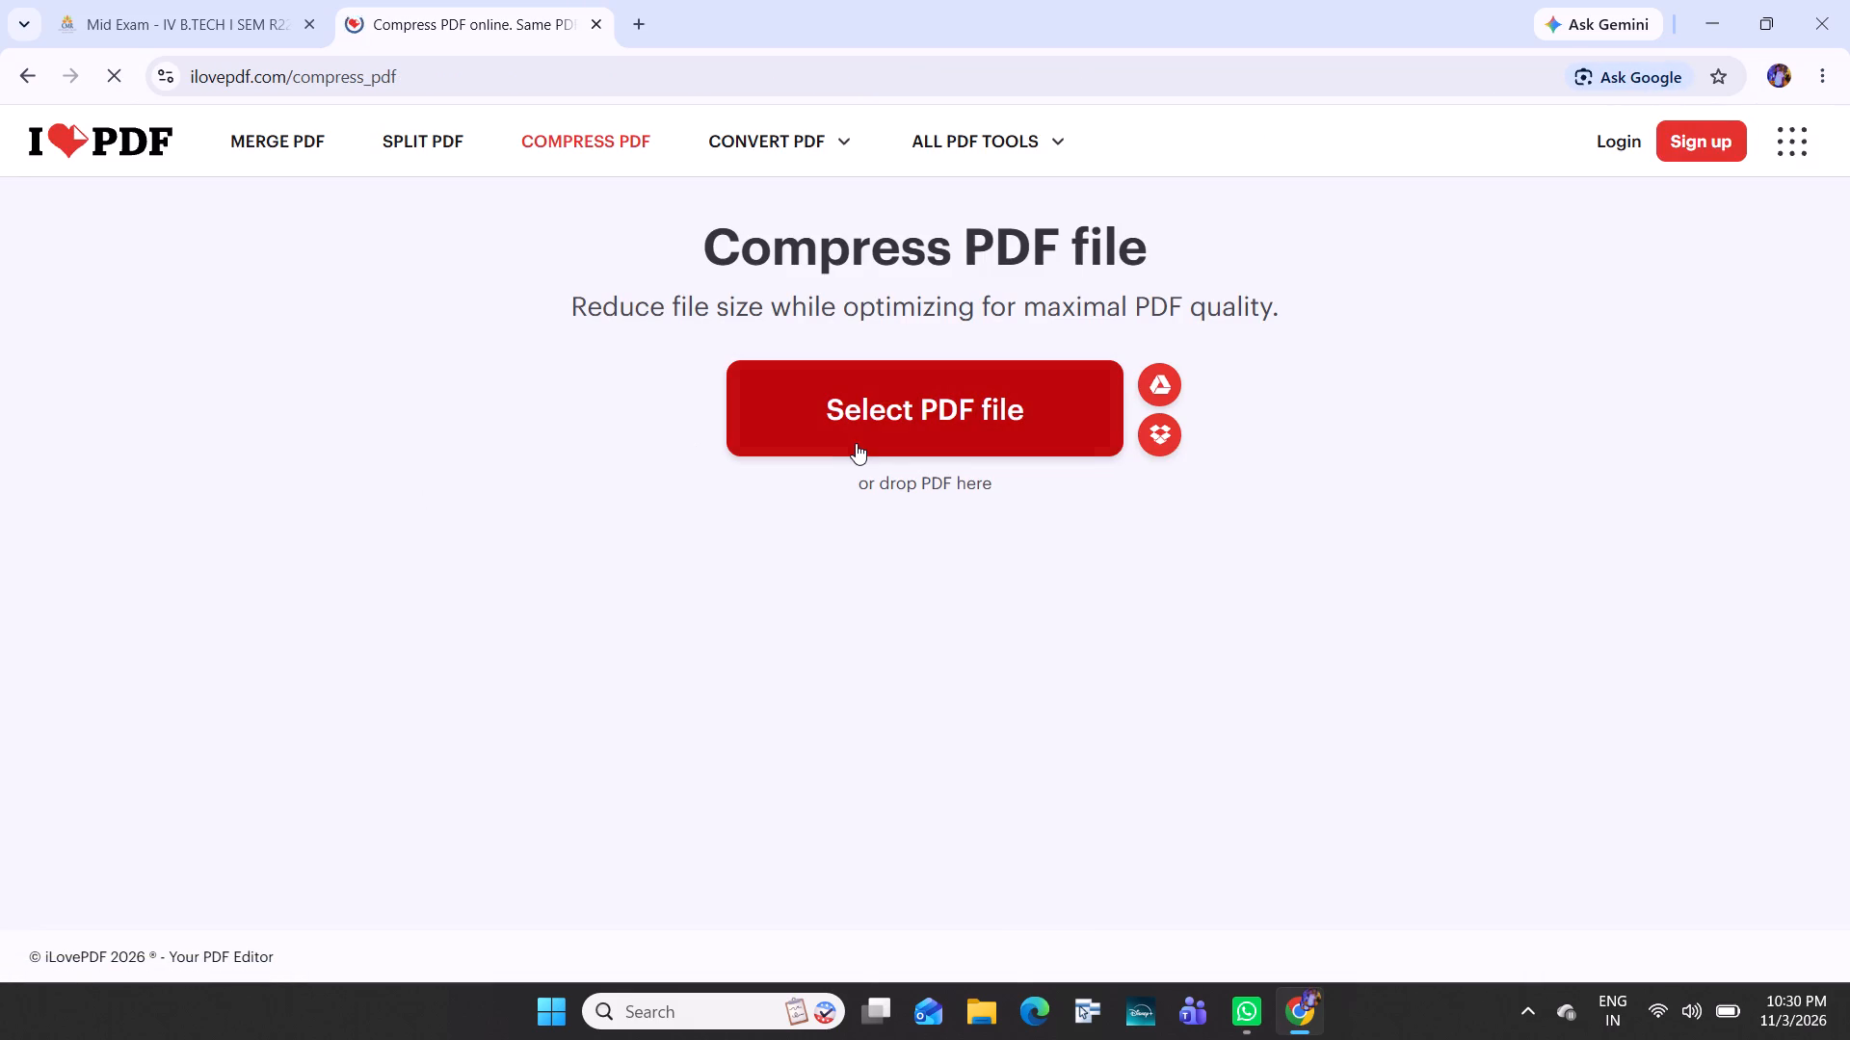
{"action": "left_click", "coordinate": [856, 443]}
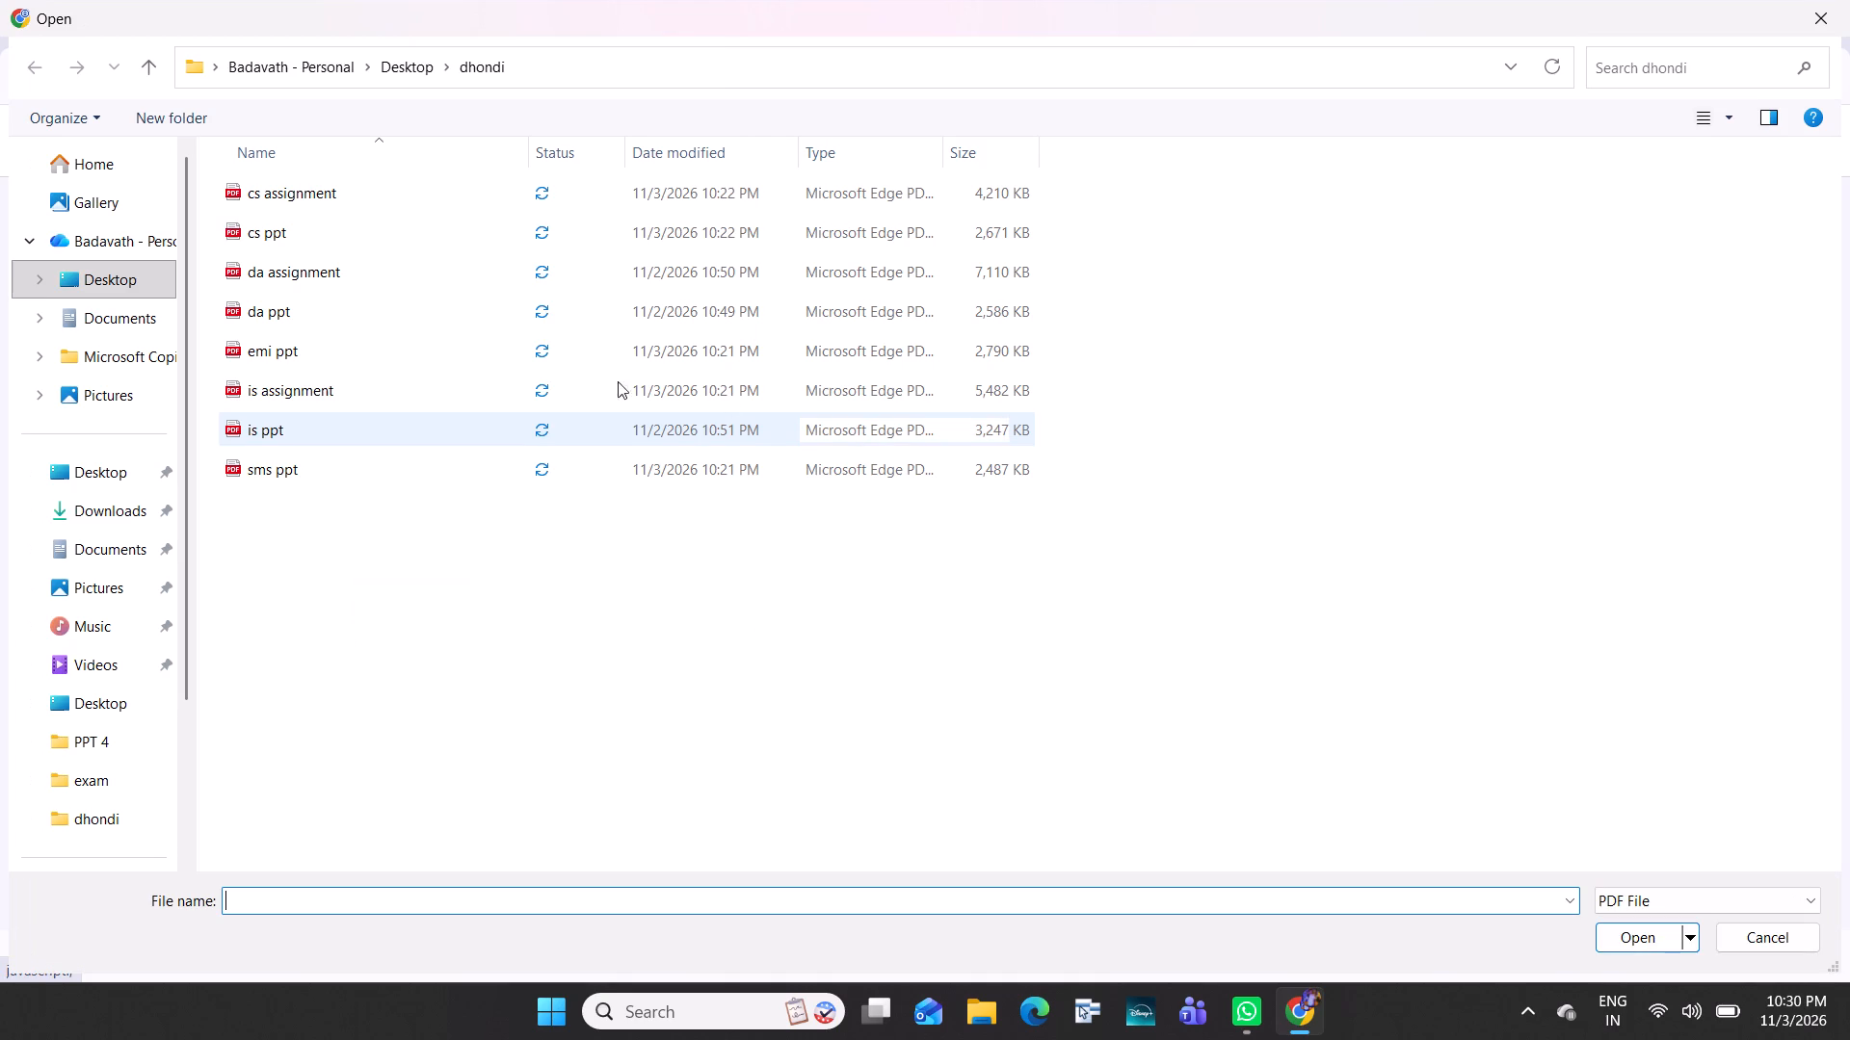
{"action": "left_click", "coordinate": [336, 392]}
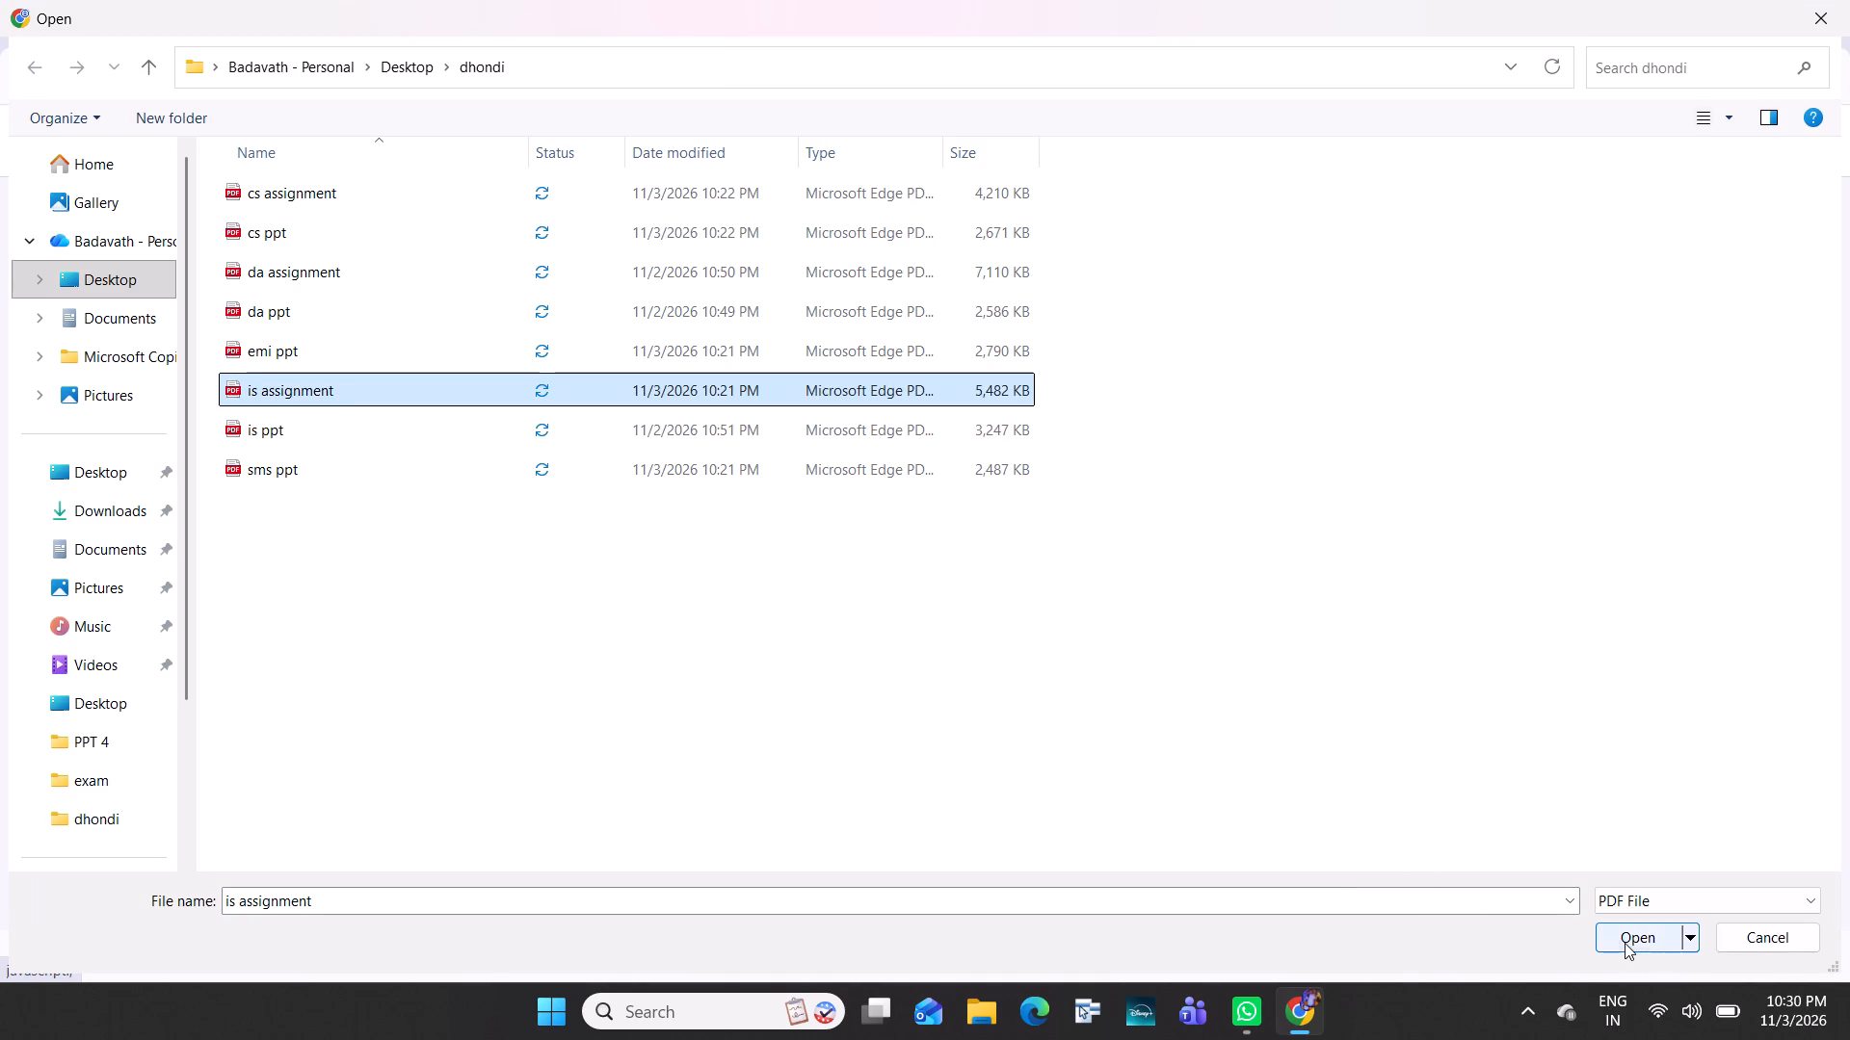
{"action": "left_click", "coordinate": [1625, 943]}
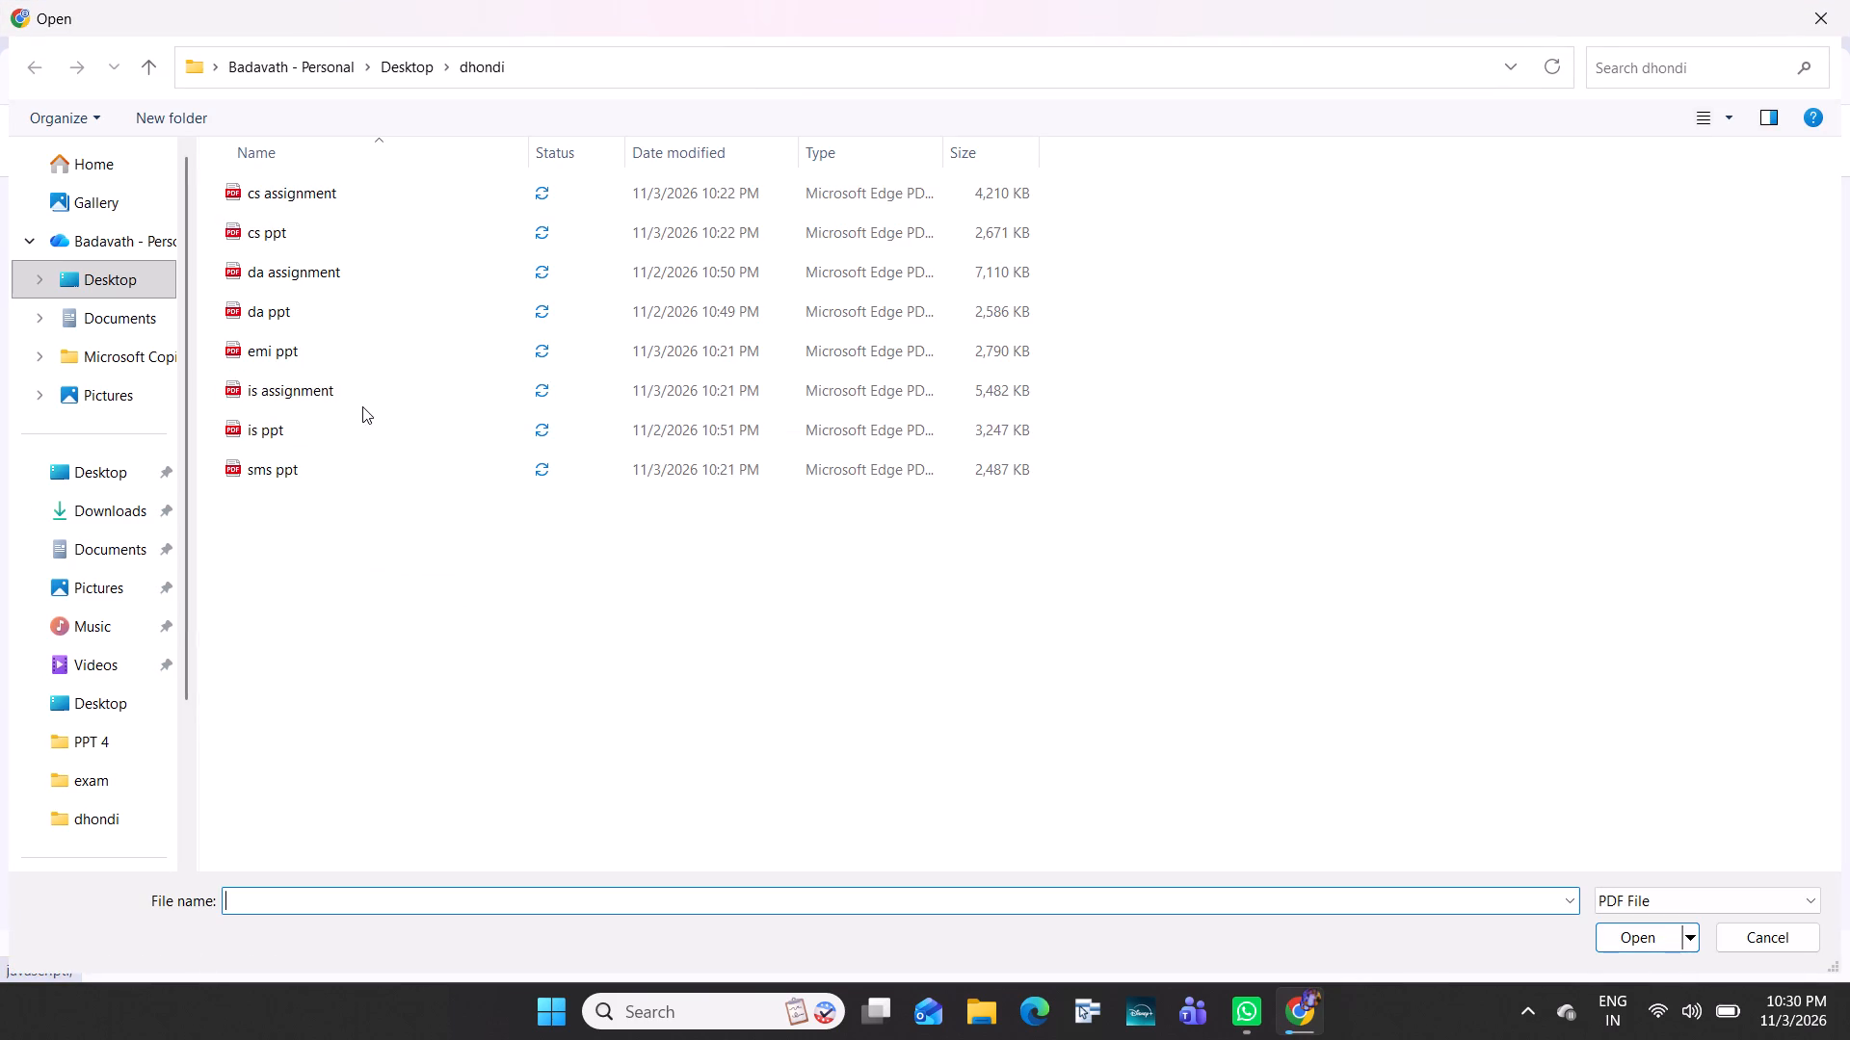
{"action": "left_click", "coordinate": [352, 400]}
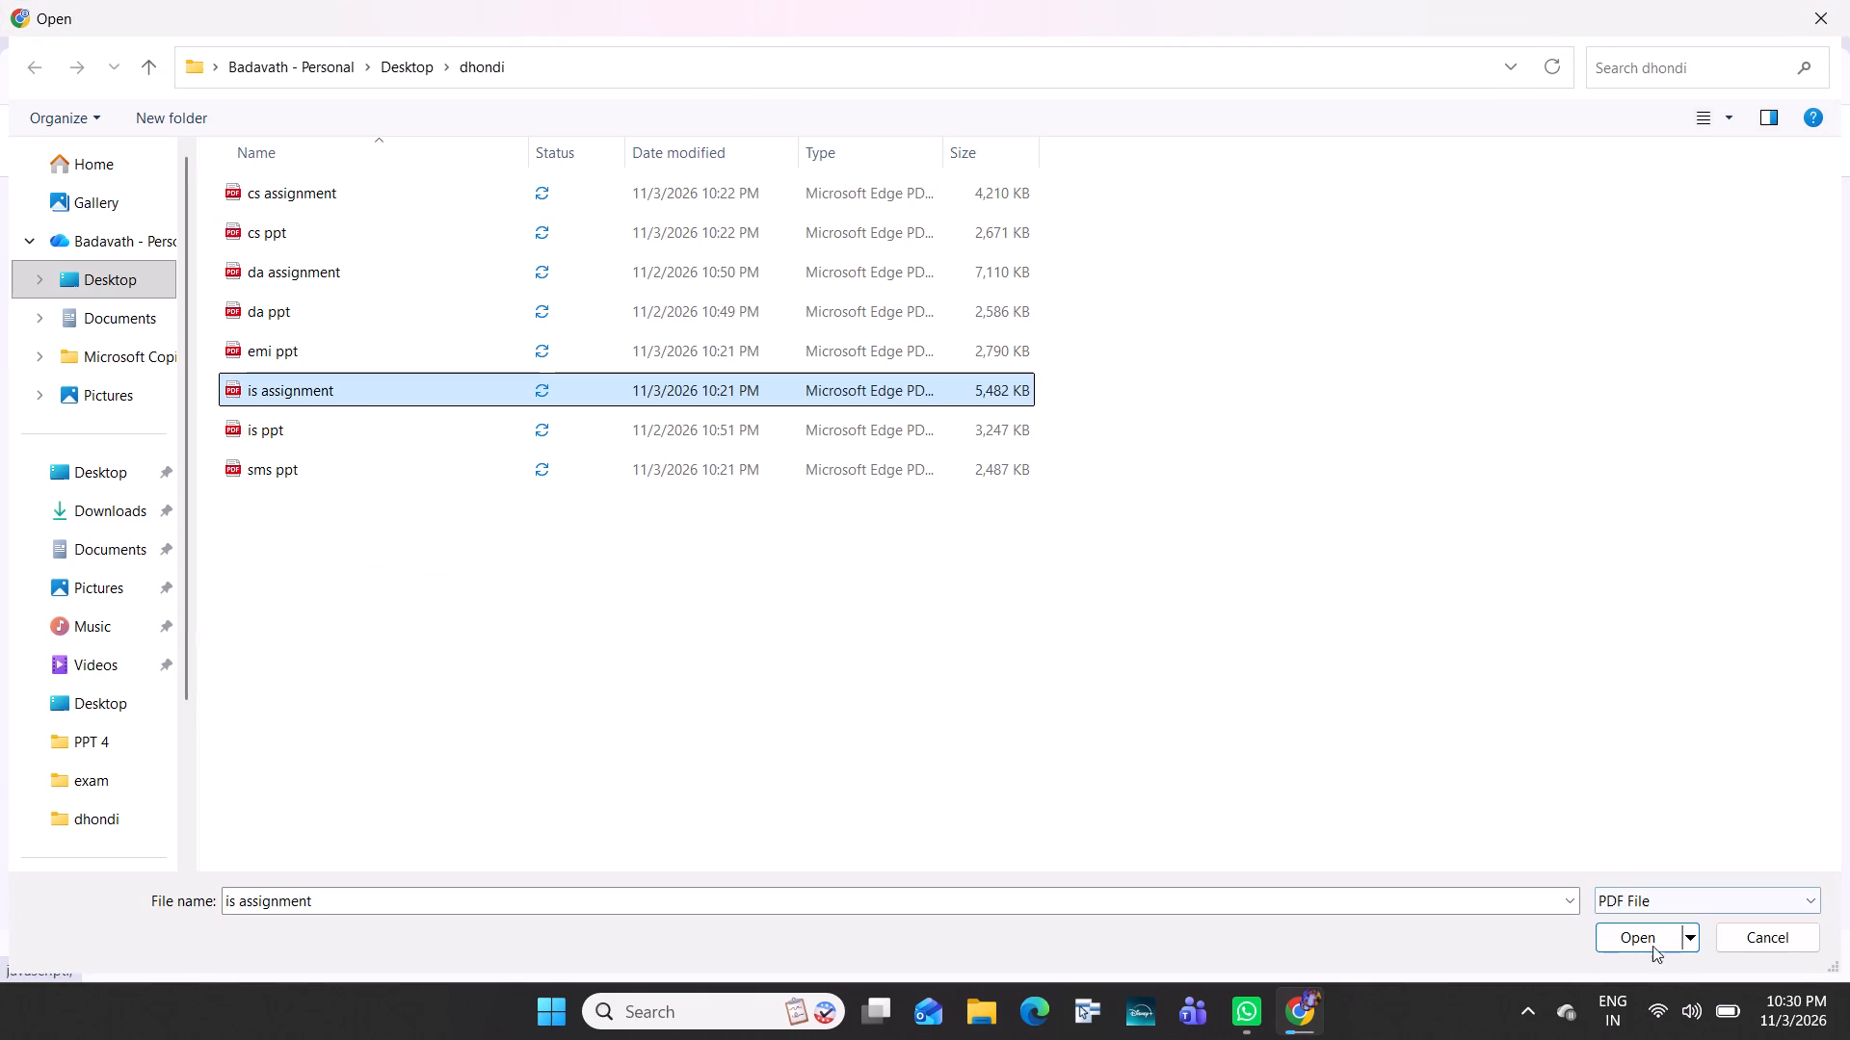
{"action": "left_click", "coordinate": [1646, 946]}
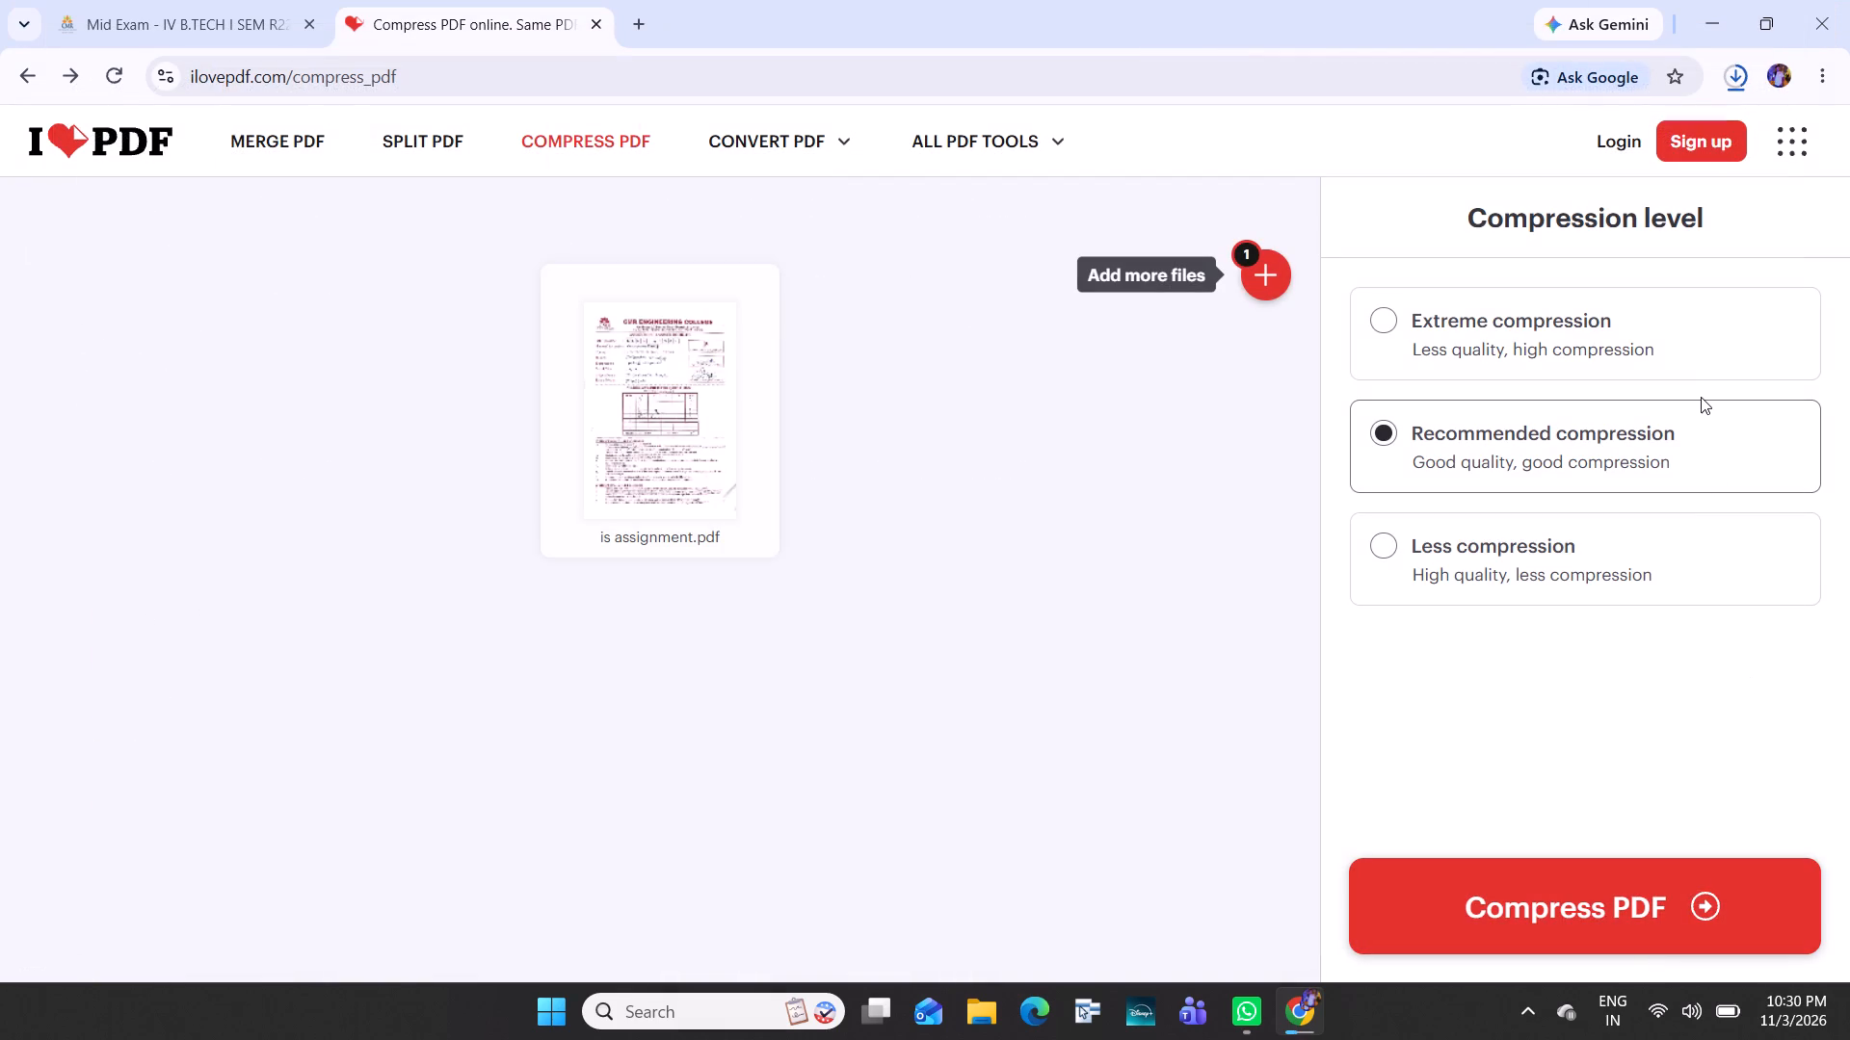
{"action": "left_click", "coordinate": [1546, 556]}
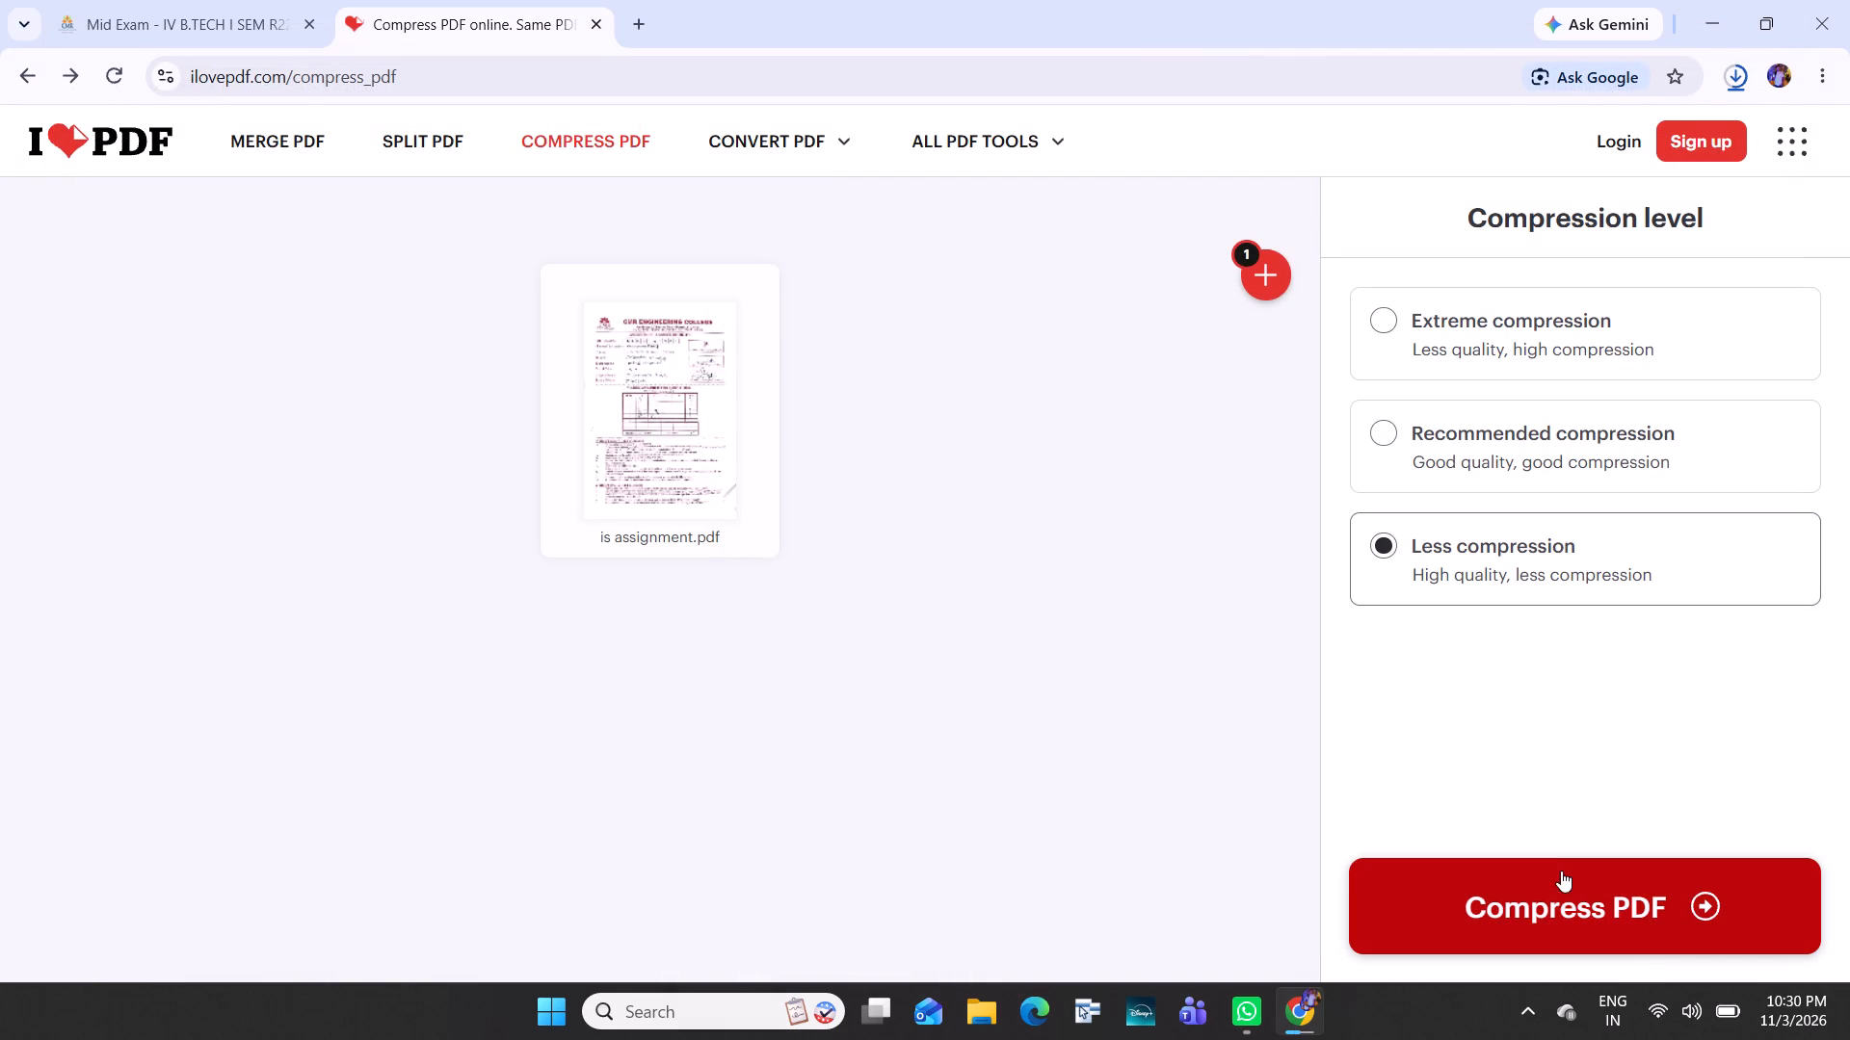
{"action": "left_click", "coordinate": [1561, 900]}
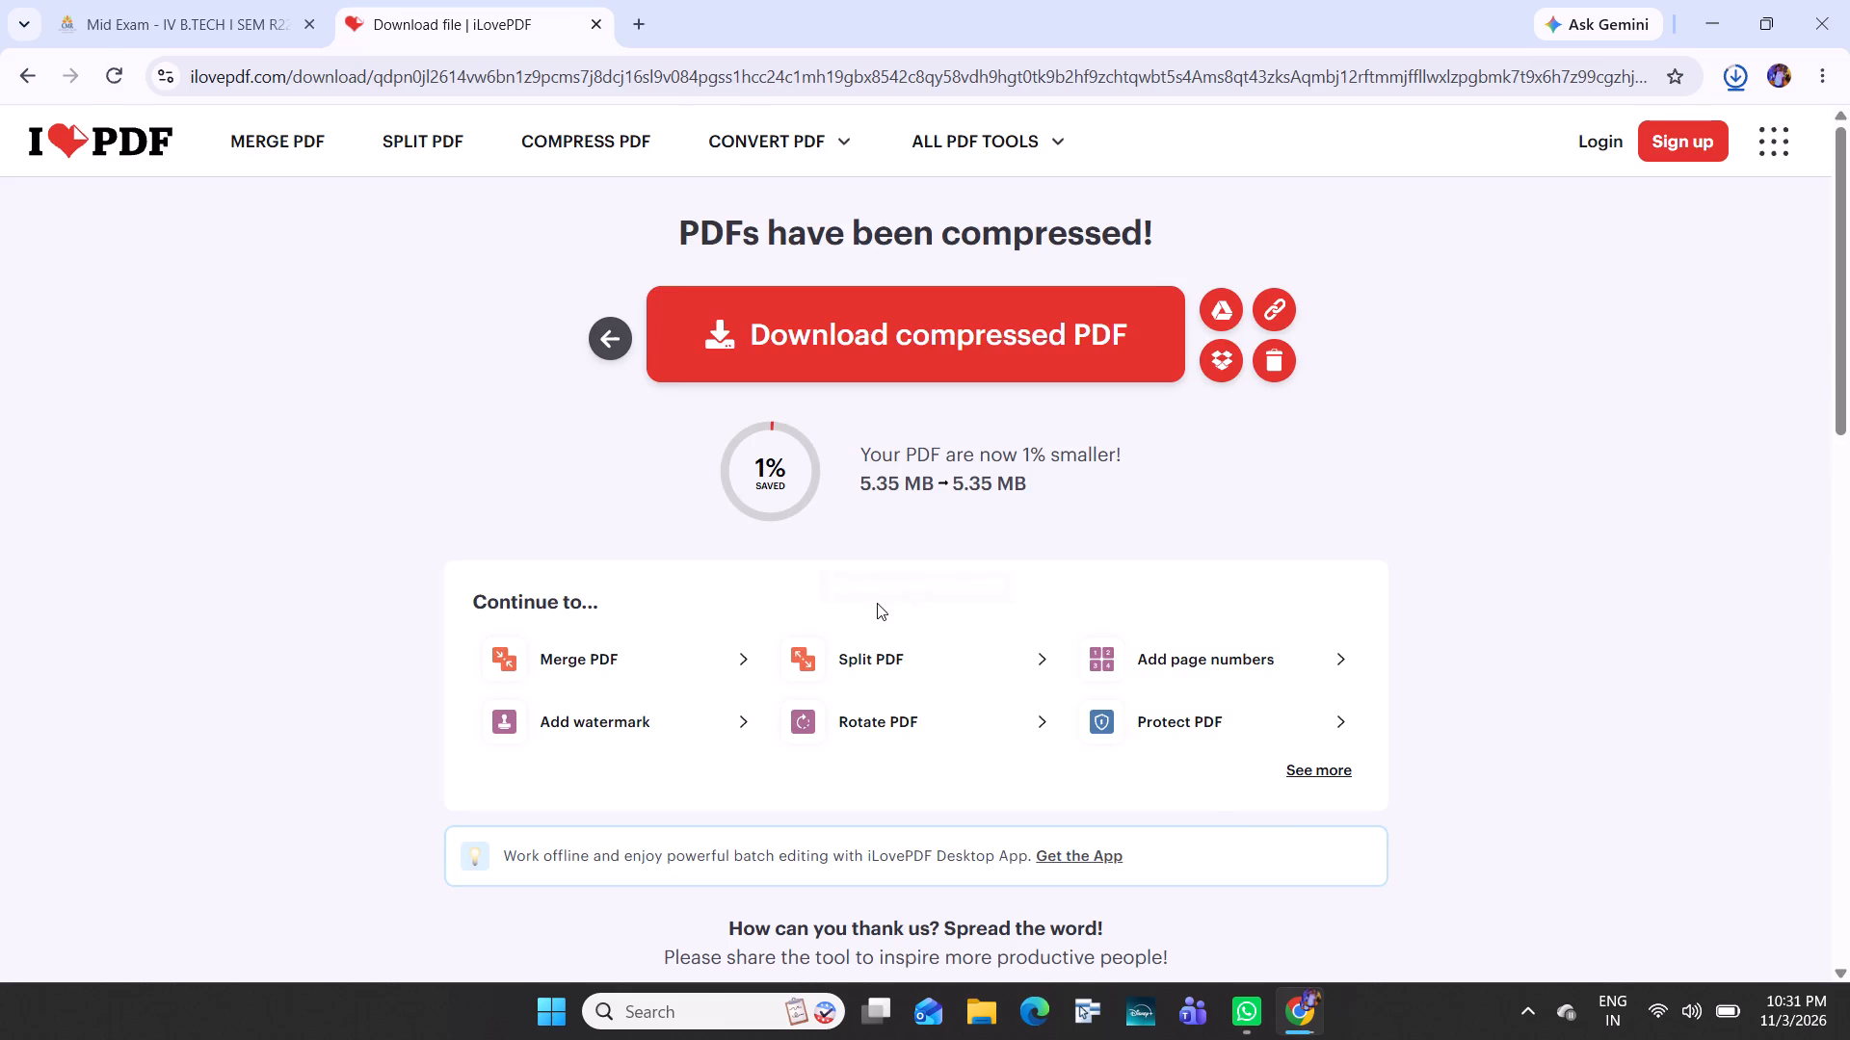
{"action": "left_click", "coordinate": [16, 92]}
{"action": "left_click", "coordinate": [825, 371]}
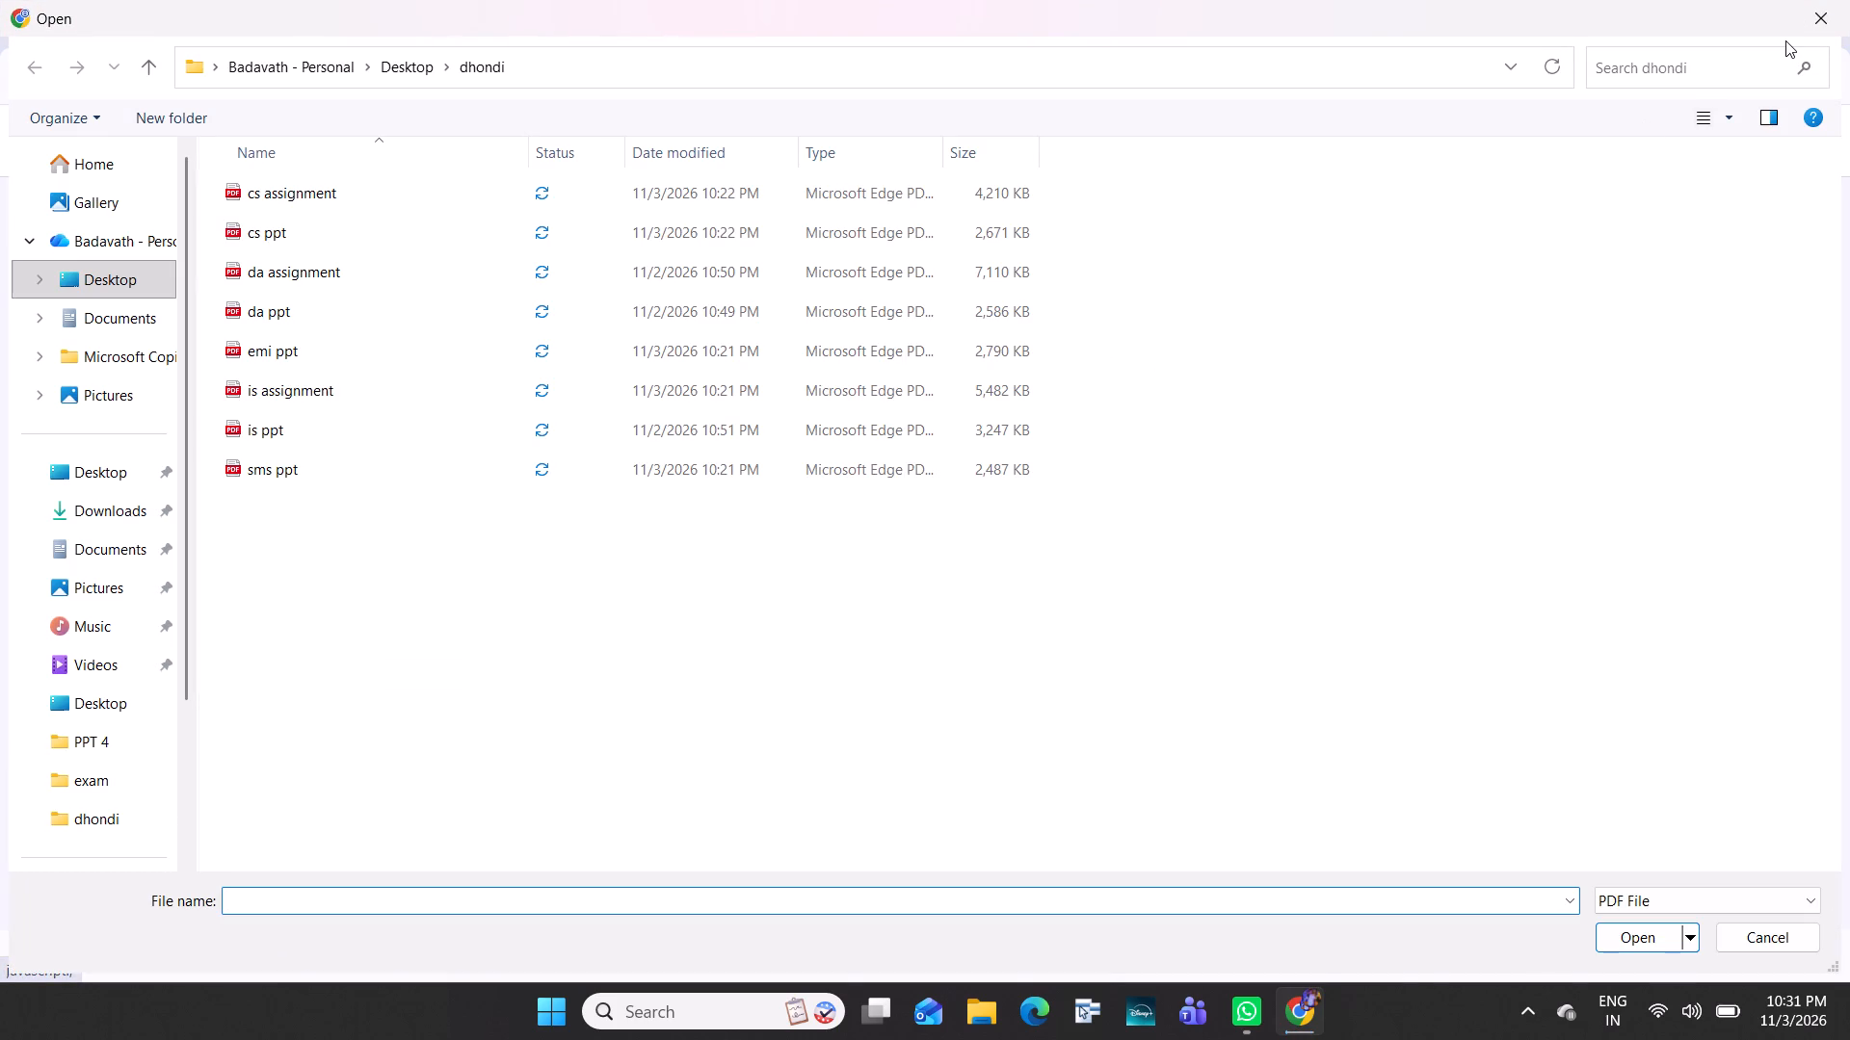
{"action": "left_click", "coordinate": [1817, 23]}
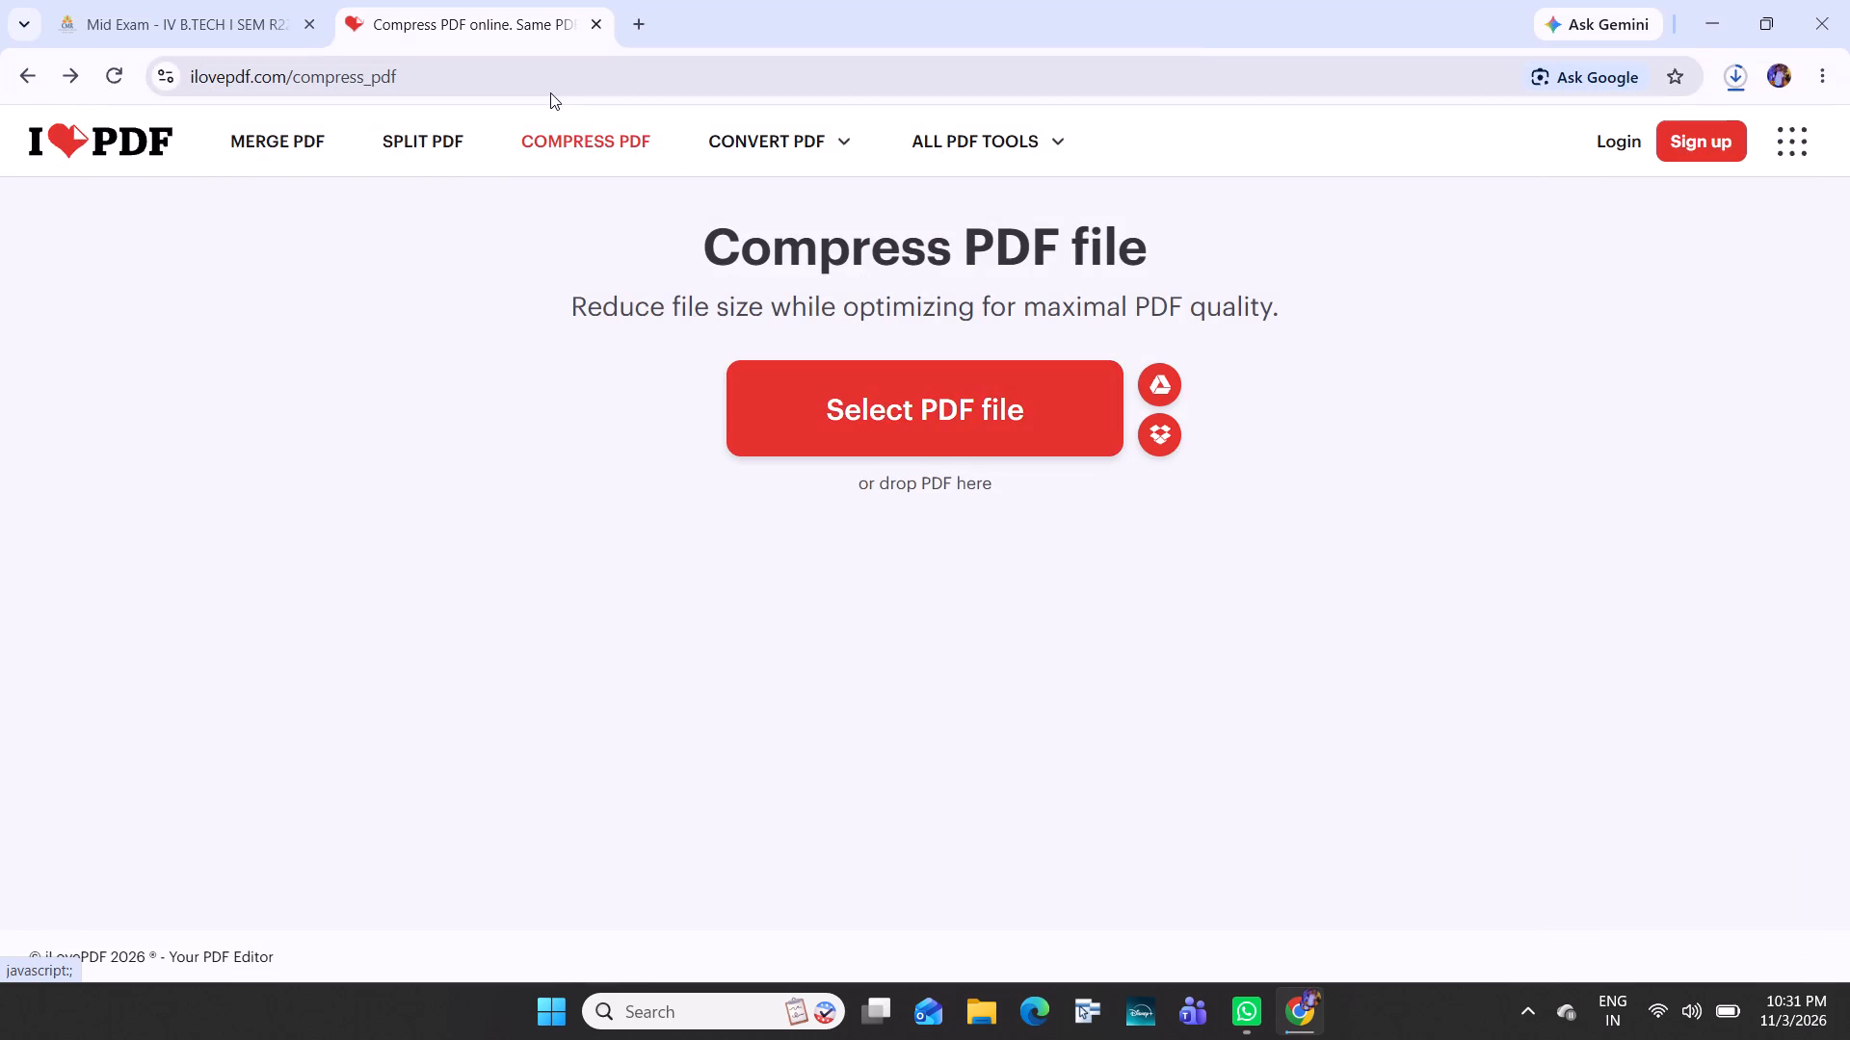
On the mid exam page, upload is assignment_compressed from Downloads for INFORMATION SECURITY and check the assignment statuses.
{"action": "left_click", "coordinate": [175, 8]}
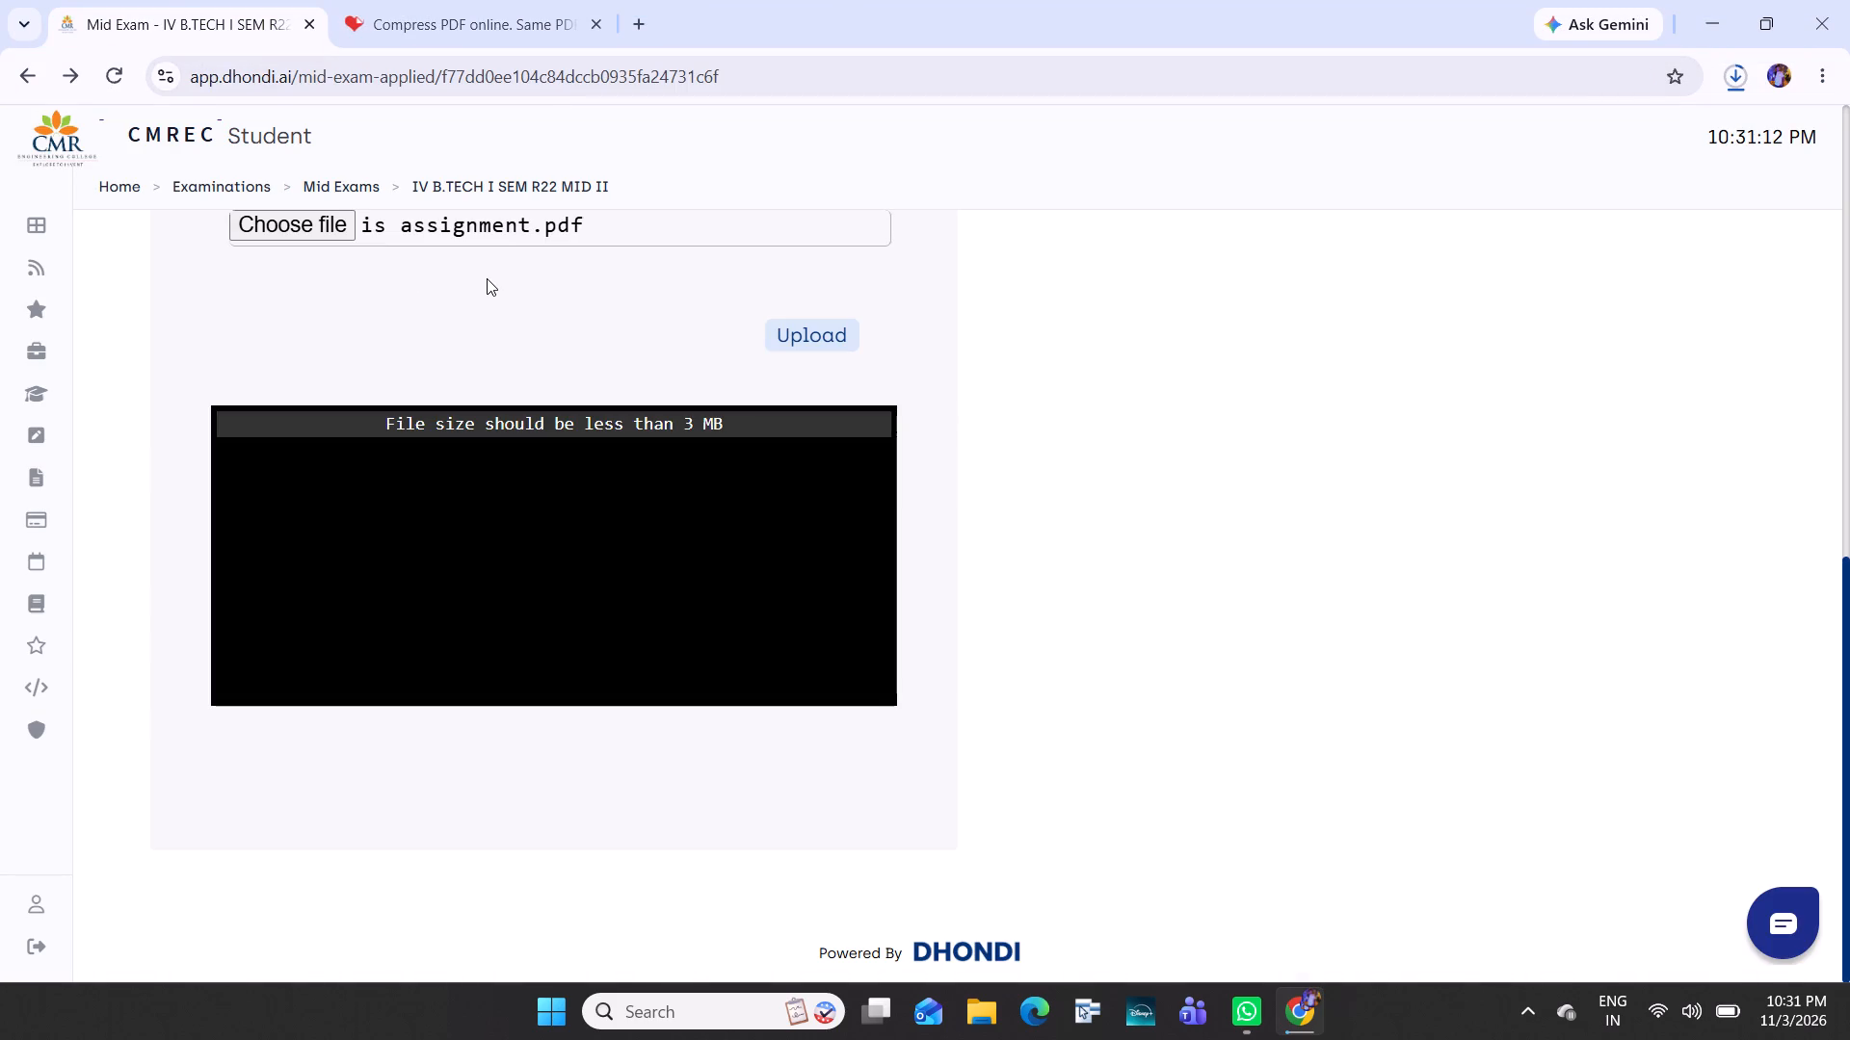
{"action": "scroll", "coordinate": [484, 278], "scroll_direction": "up", "scroll_amount": 3}
{"action": "left_click", "coordinate": [319, 428]}
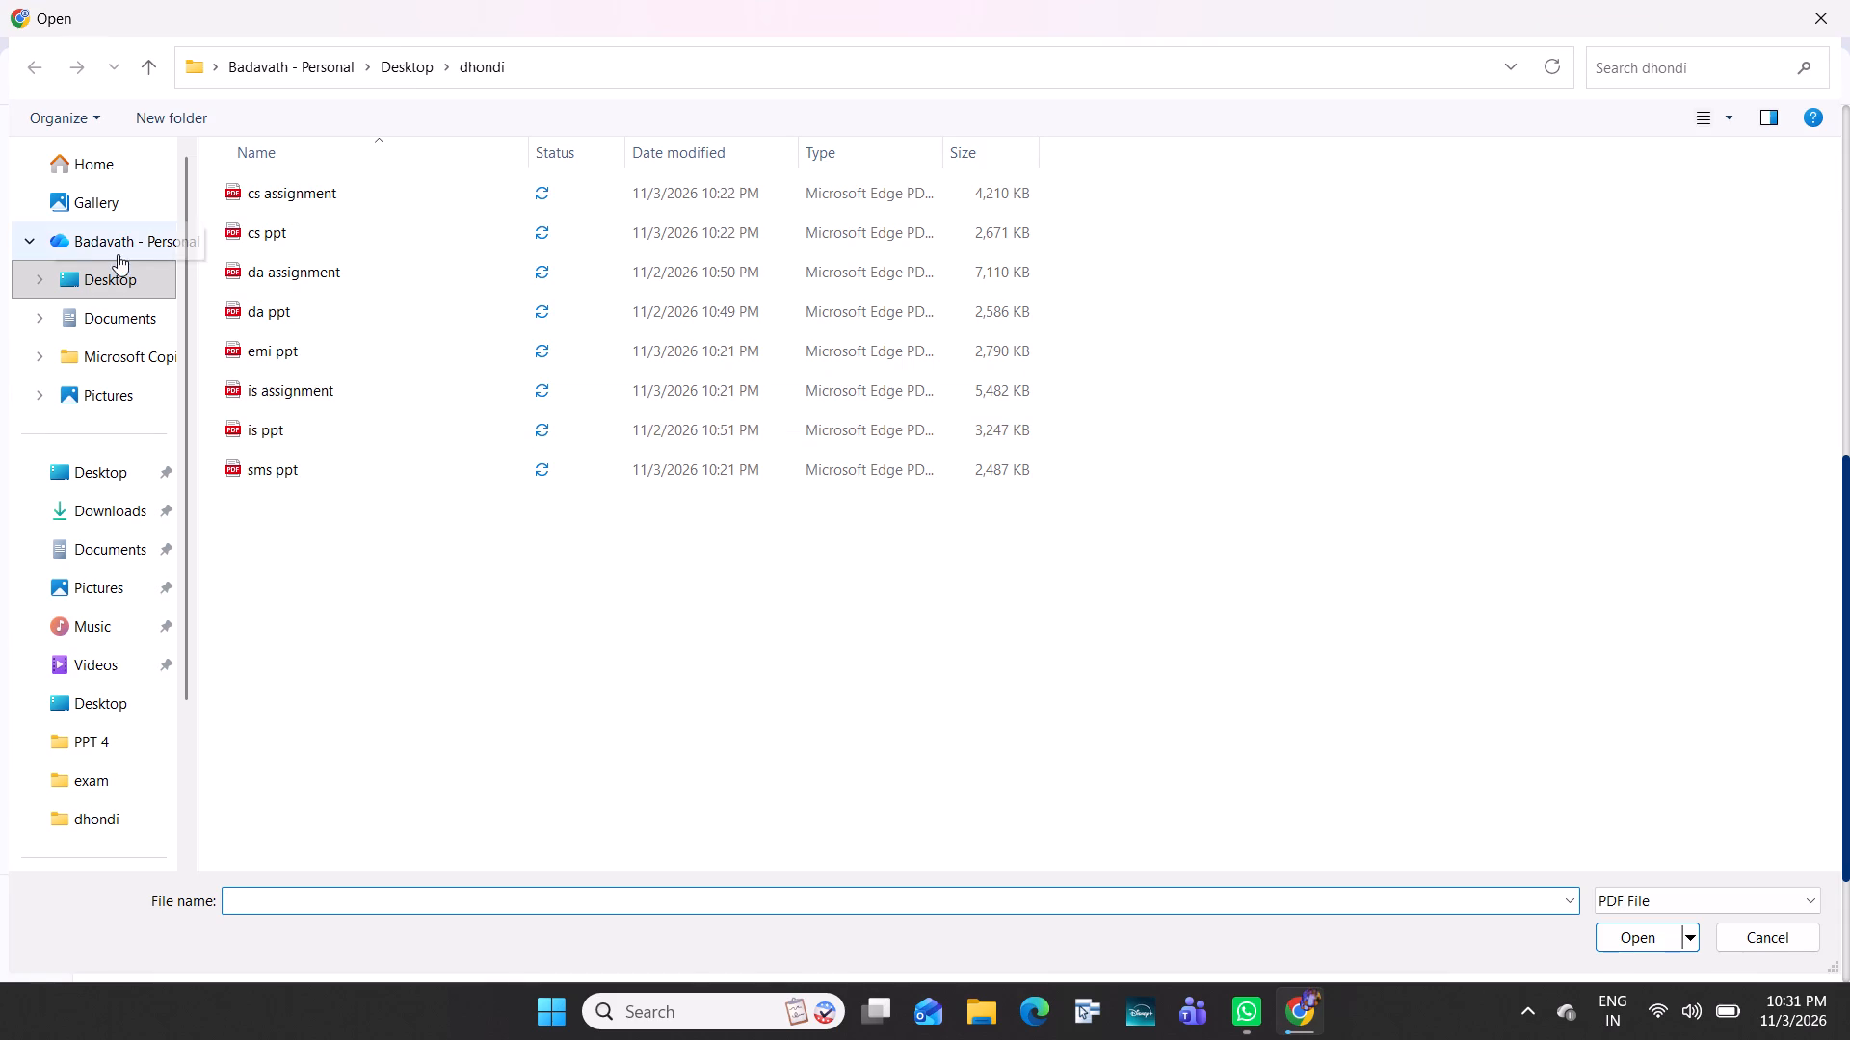
{"action": "left_click", "coordinate": [98, 519]}
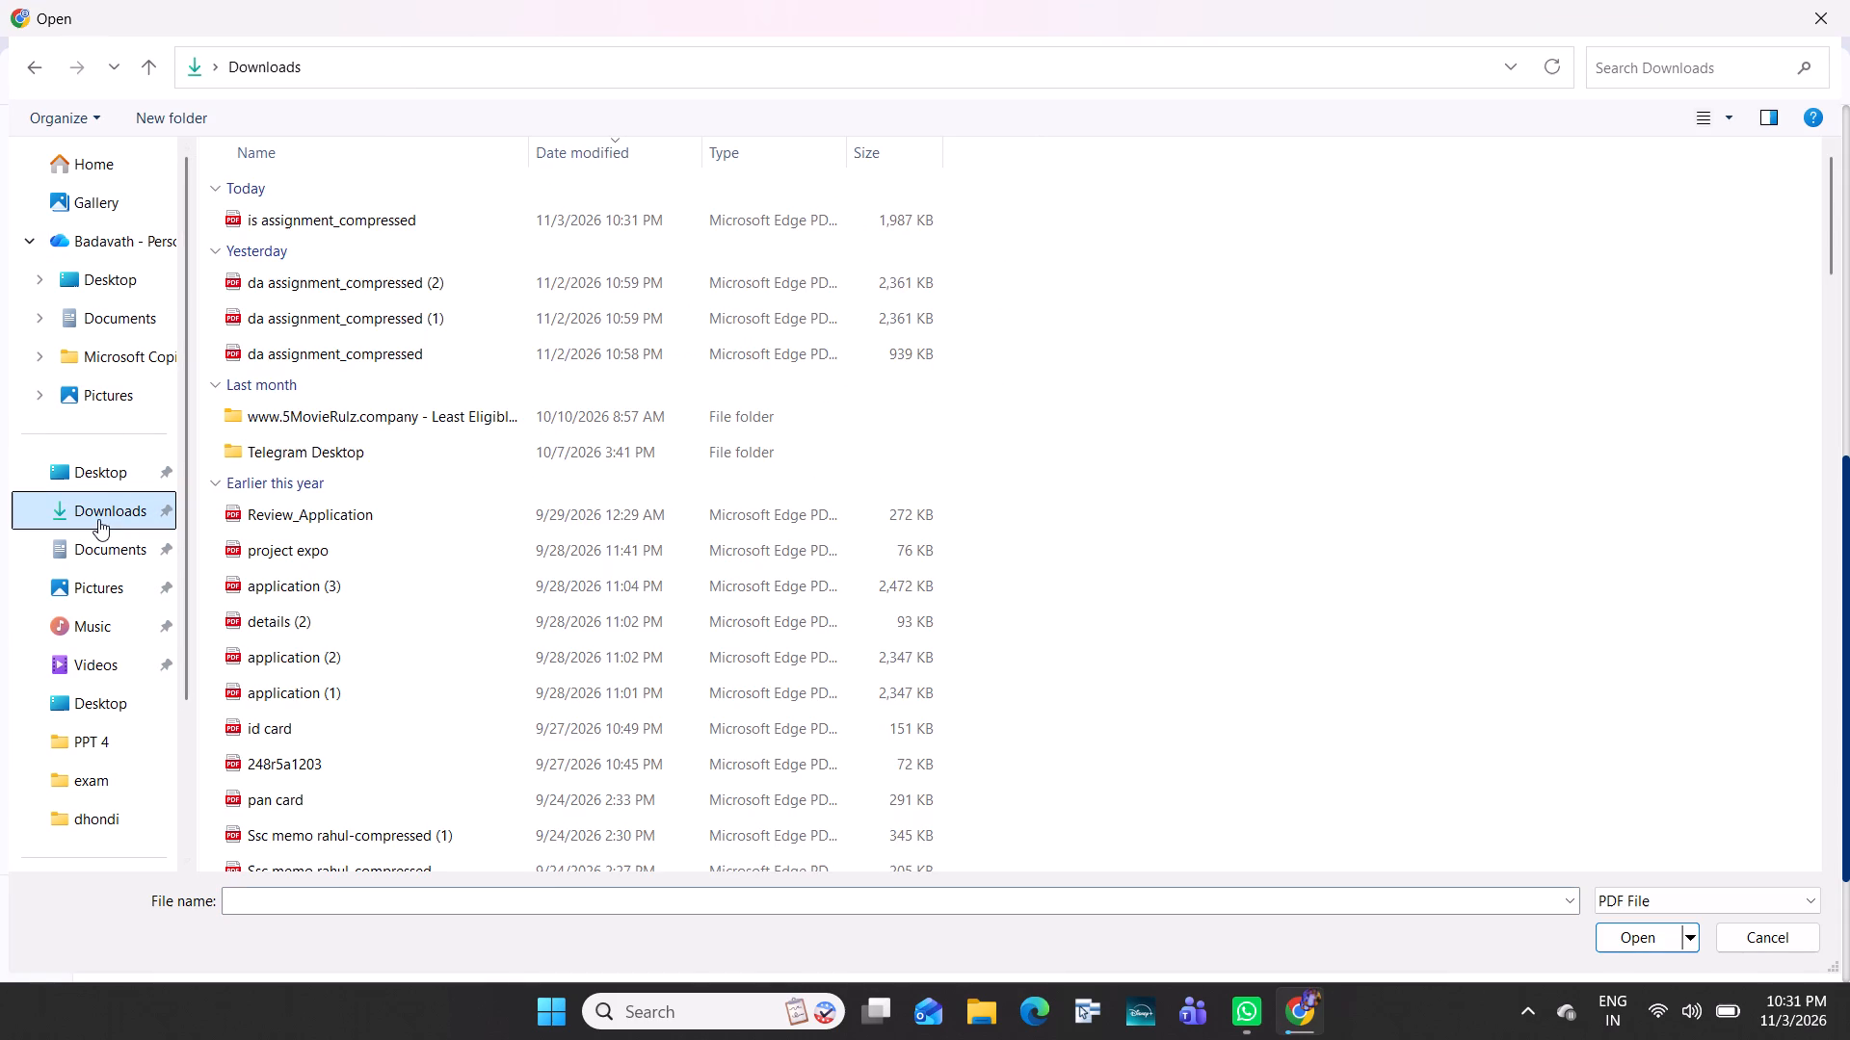
{"action": "left_click", "coordinate": [552, 224]}
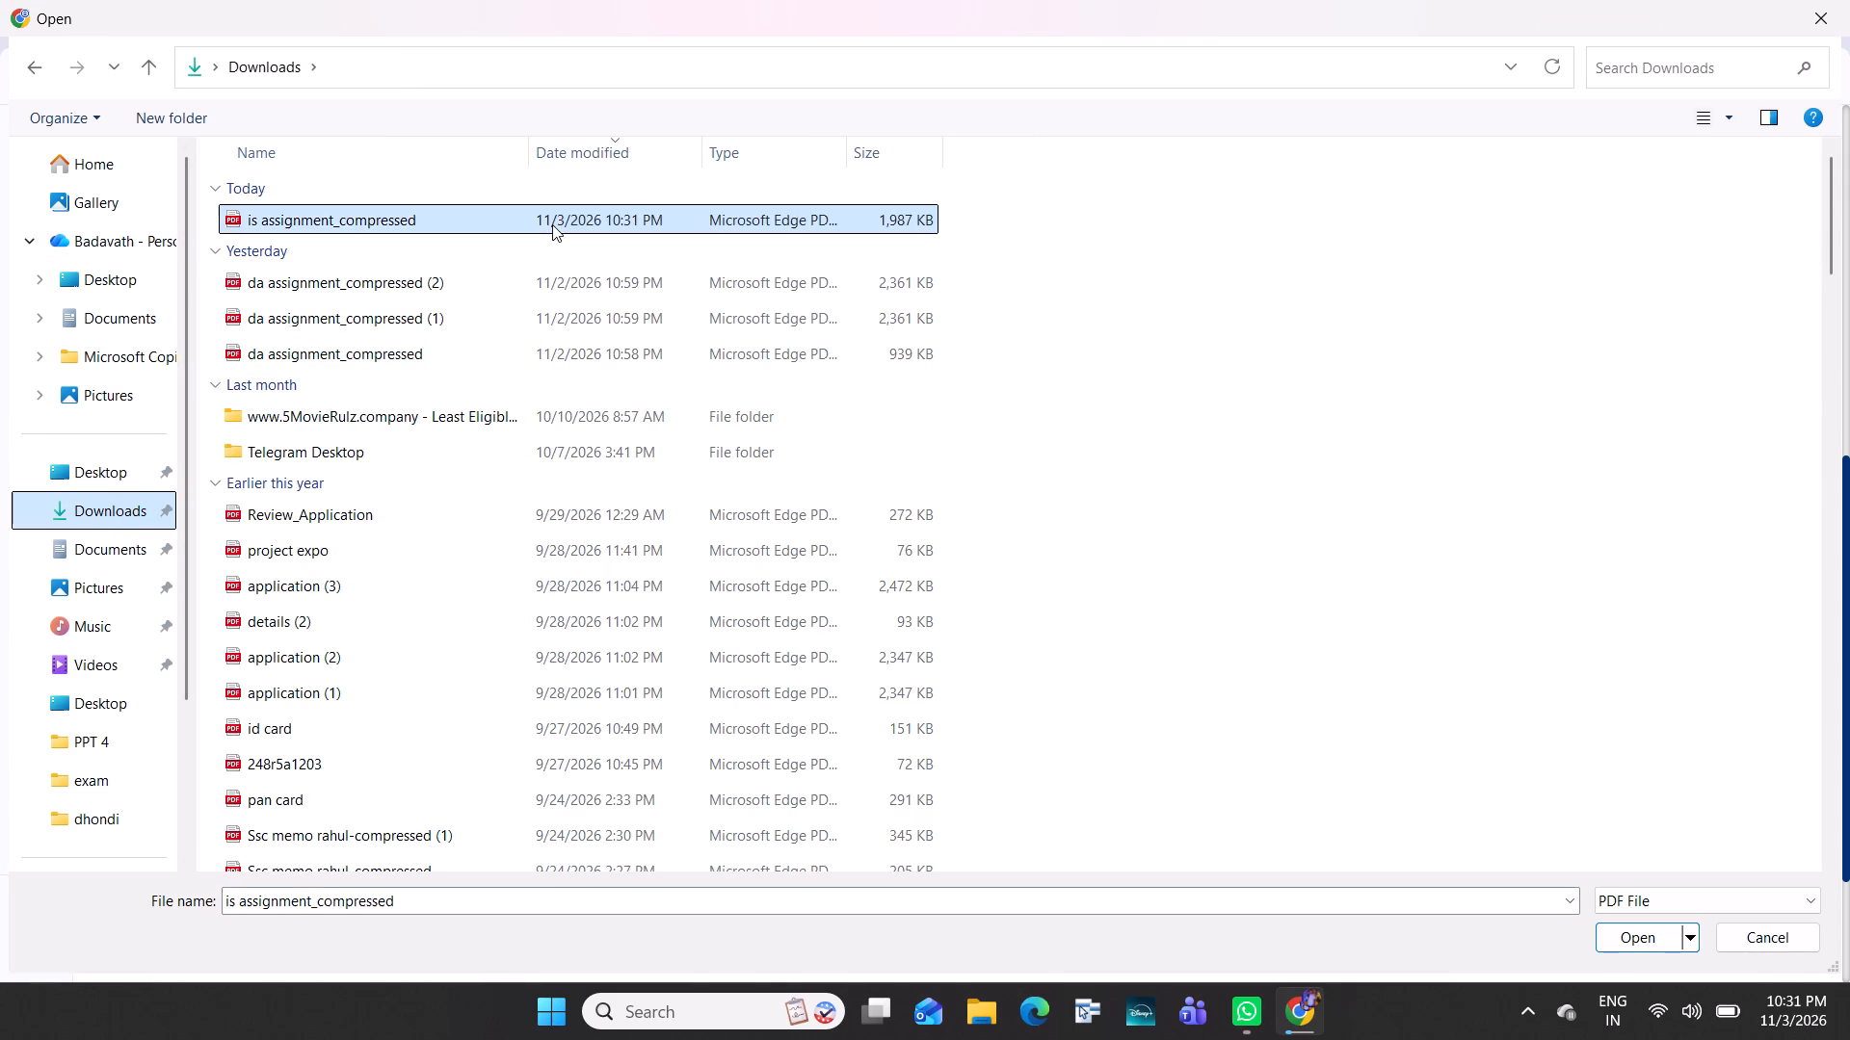
{"action": "left_click", "coordinate": [1633, 938]}
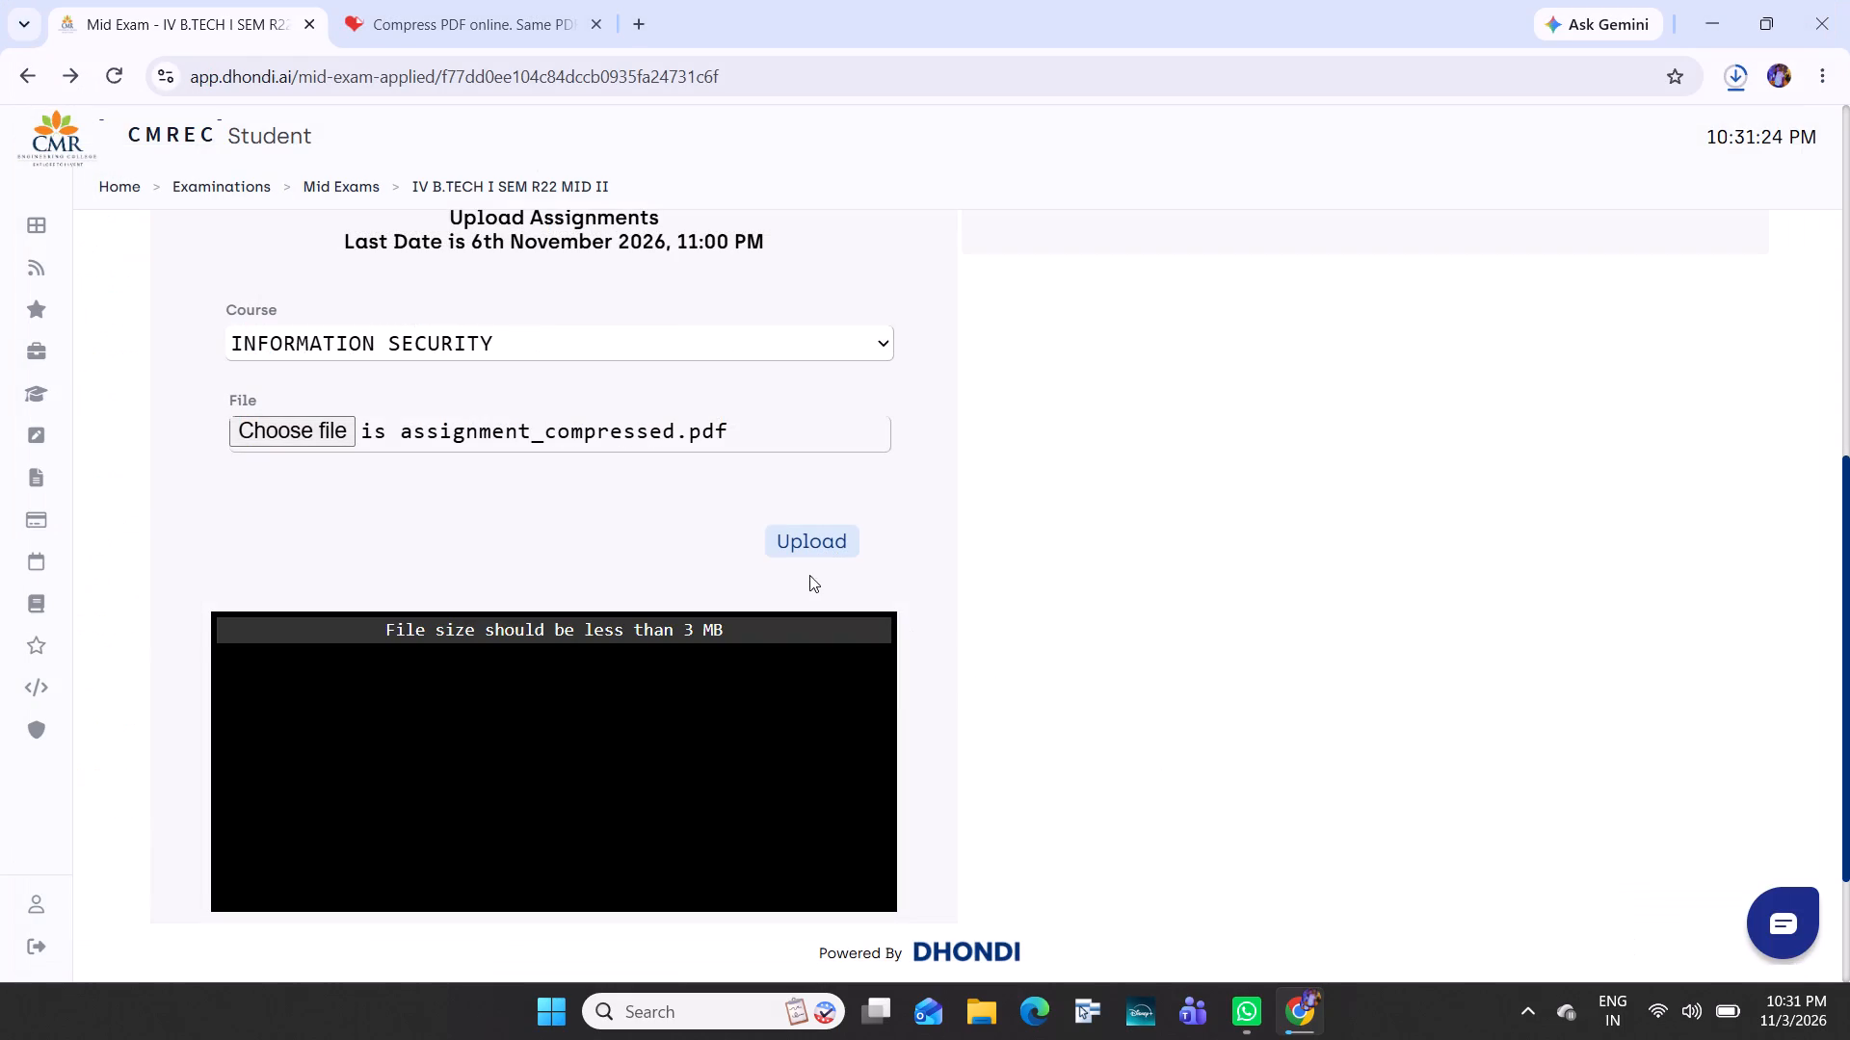
{"action": "left_click", "coordinate": [804, 539]}
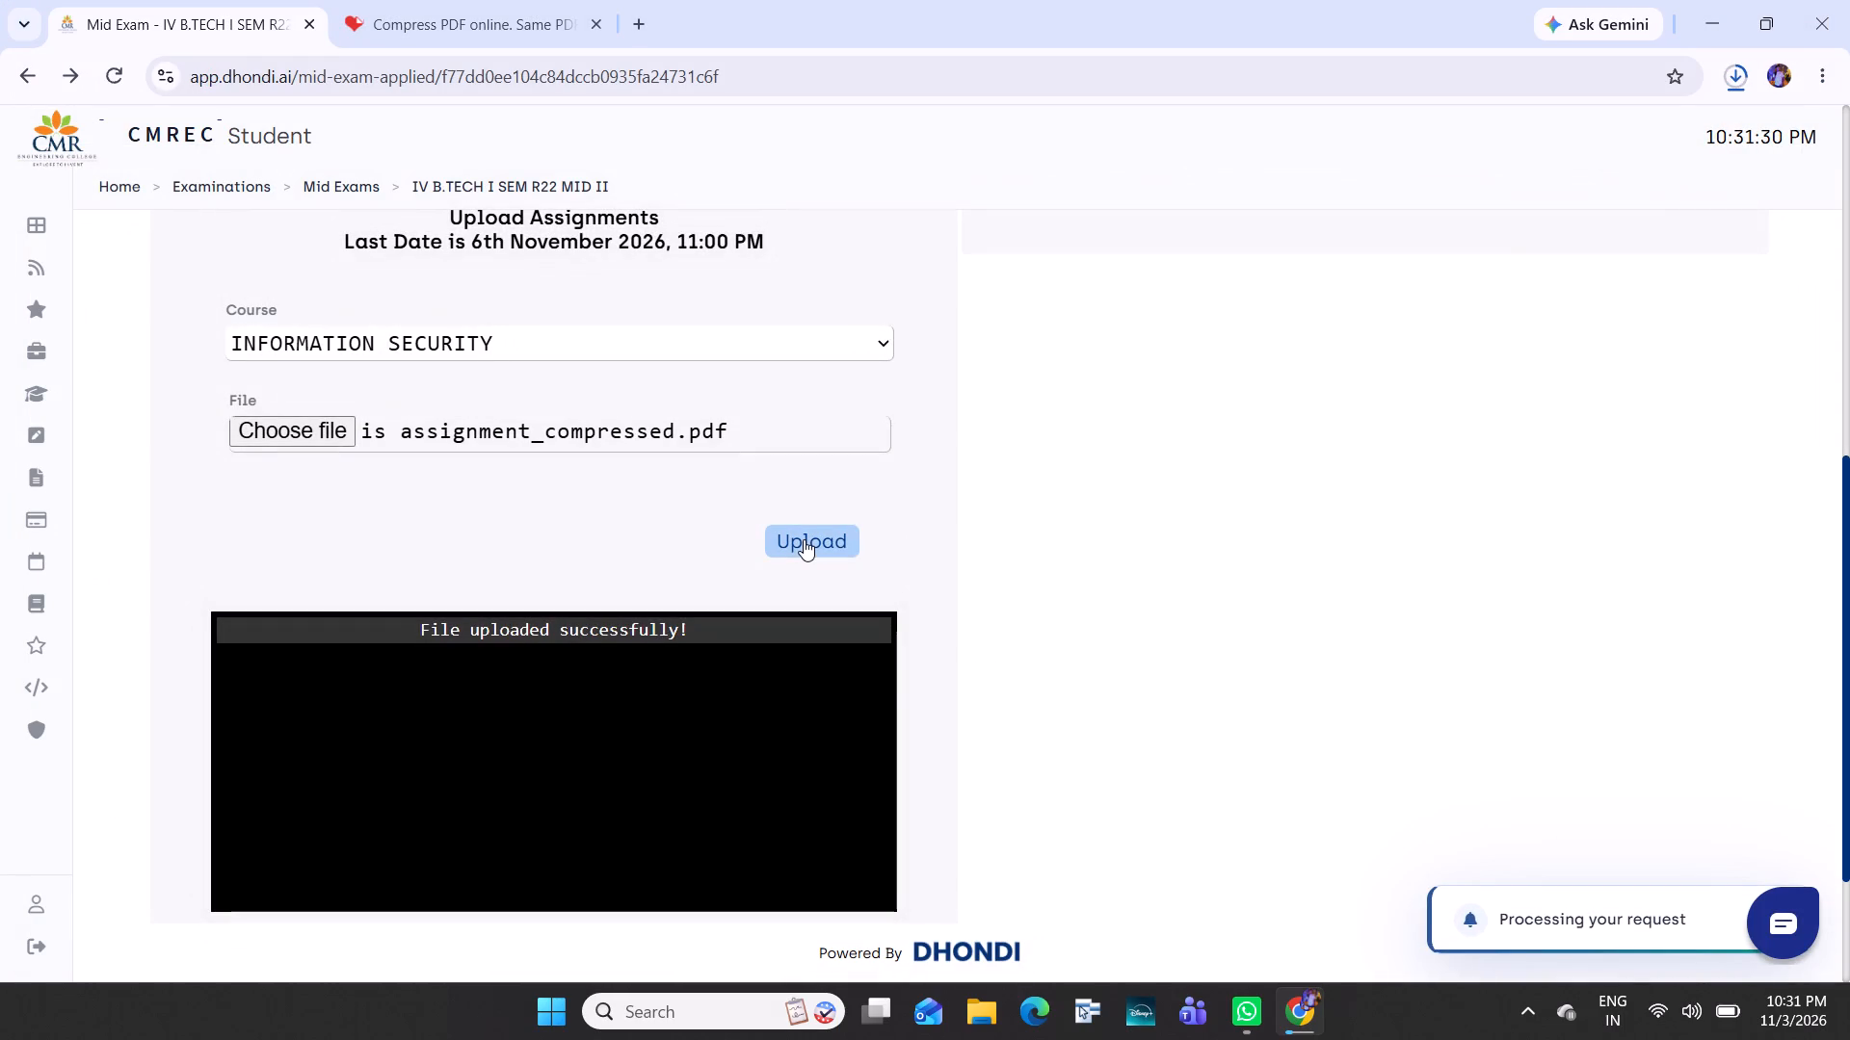
{"action": "scroll", "coordinate": [804, 539], "scroll_direction": "up", "scroll_amount": 2}
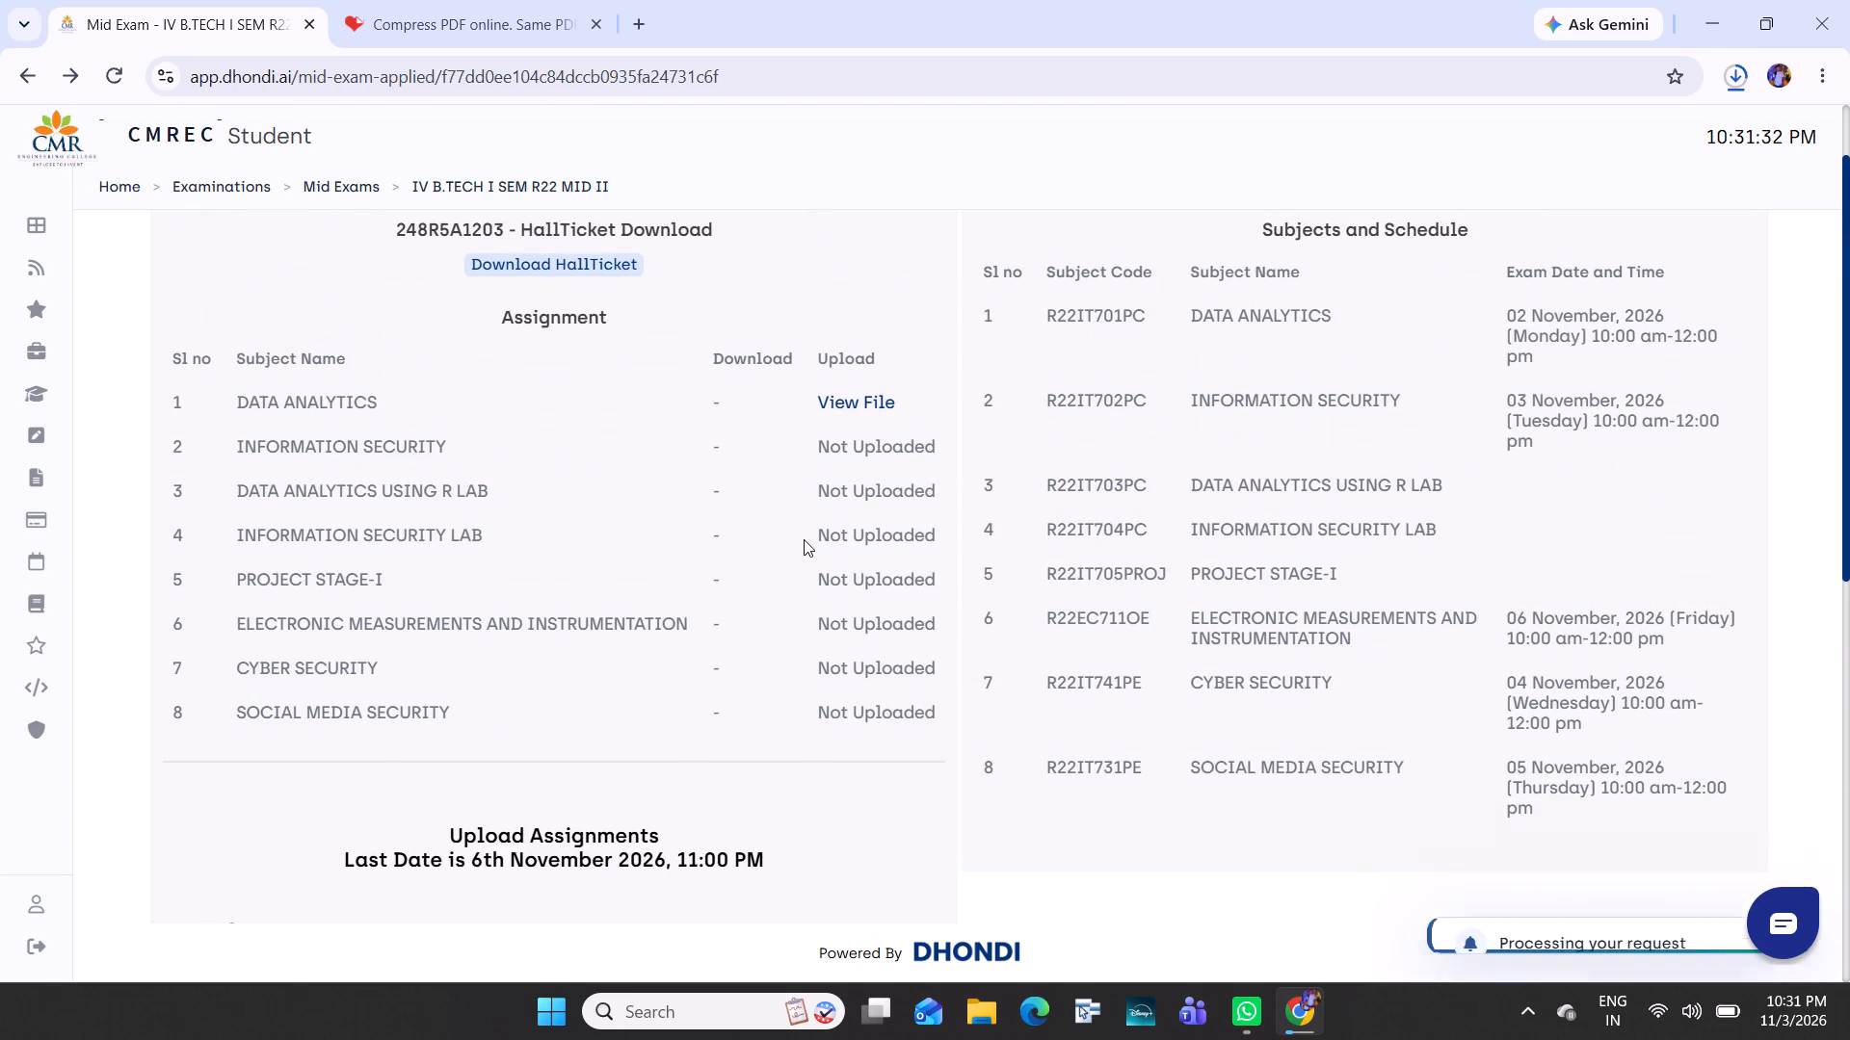
{"action": "scroll", "coordinate": [804, 539], "scroll_direction": "up", "scroll_amount": 4}
{"action": "scroll", "coordinate": [804, 539], "scroll_direction": "down", "scroll_amount": 7}
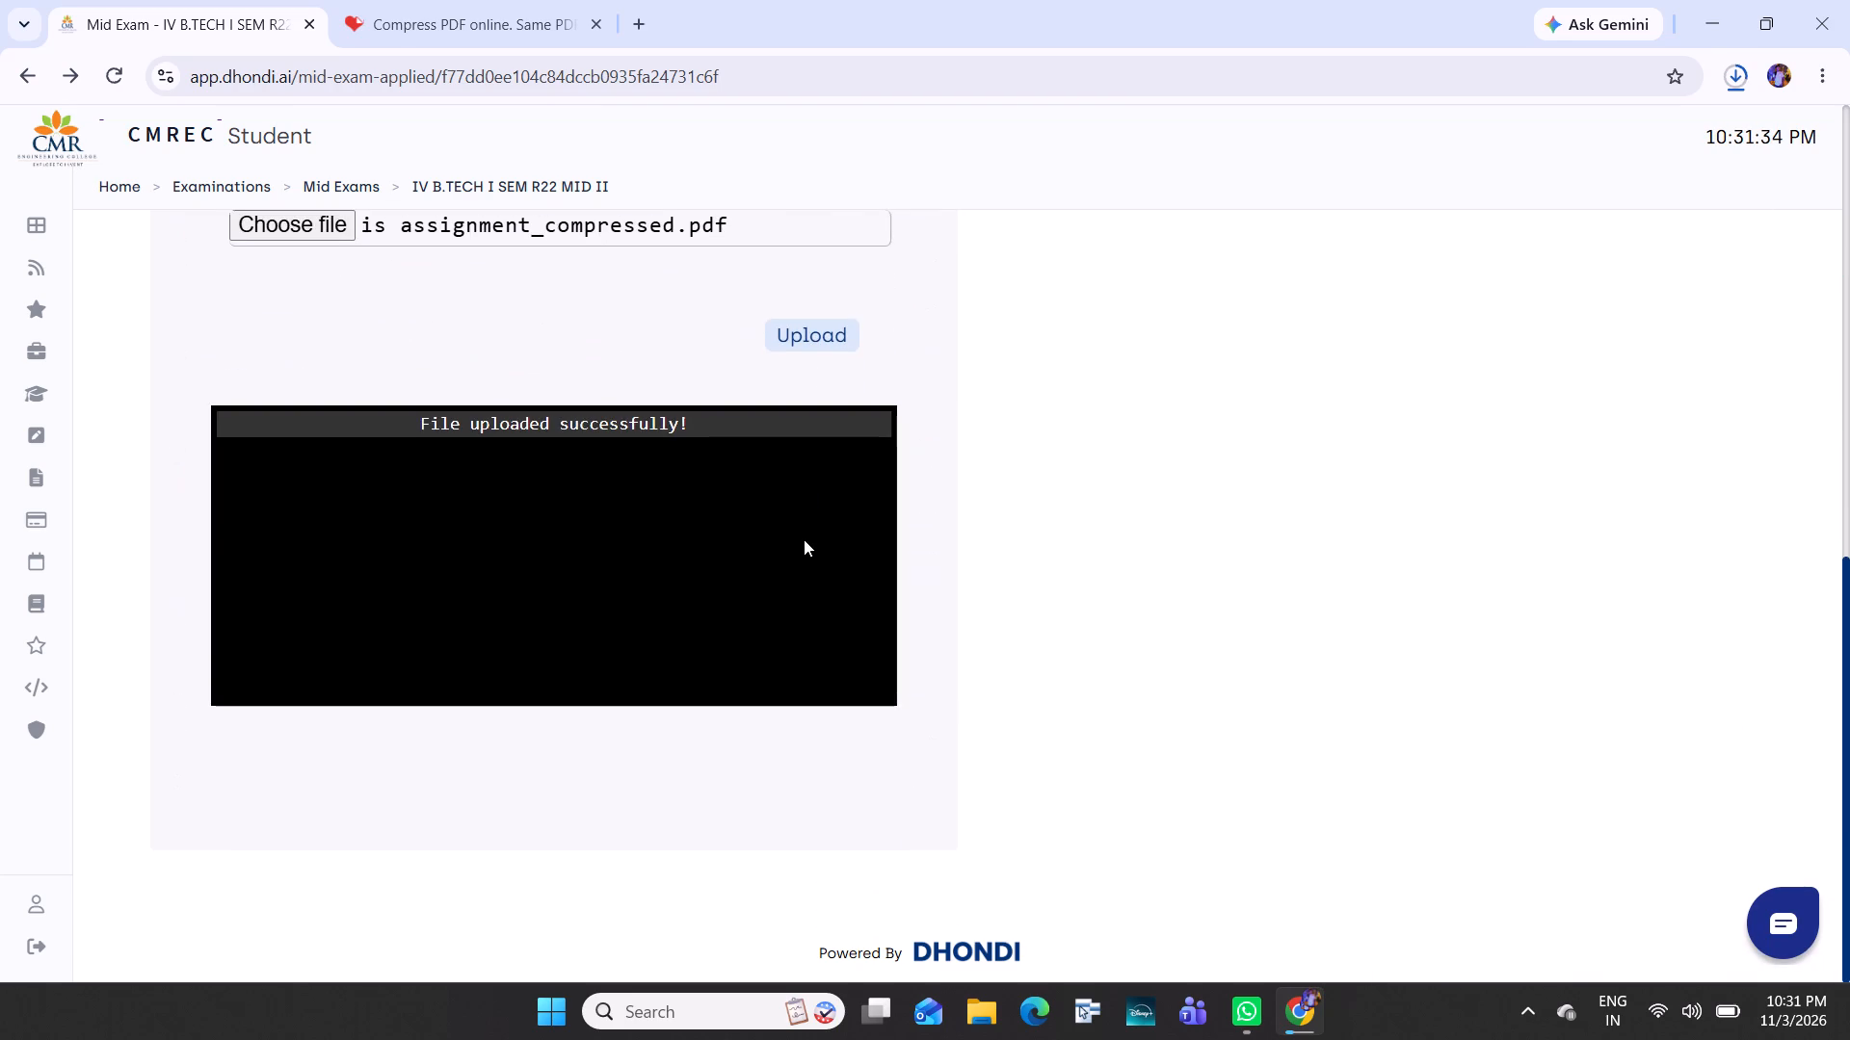
{"action": "scroll", "coordinate": [804, 539], "scroll_direction": "up", "scroll_amount": 6}
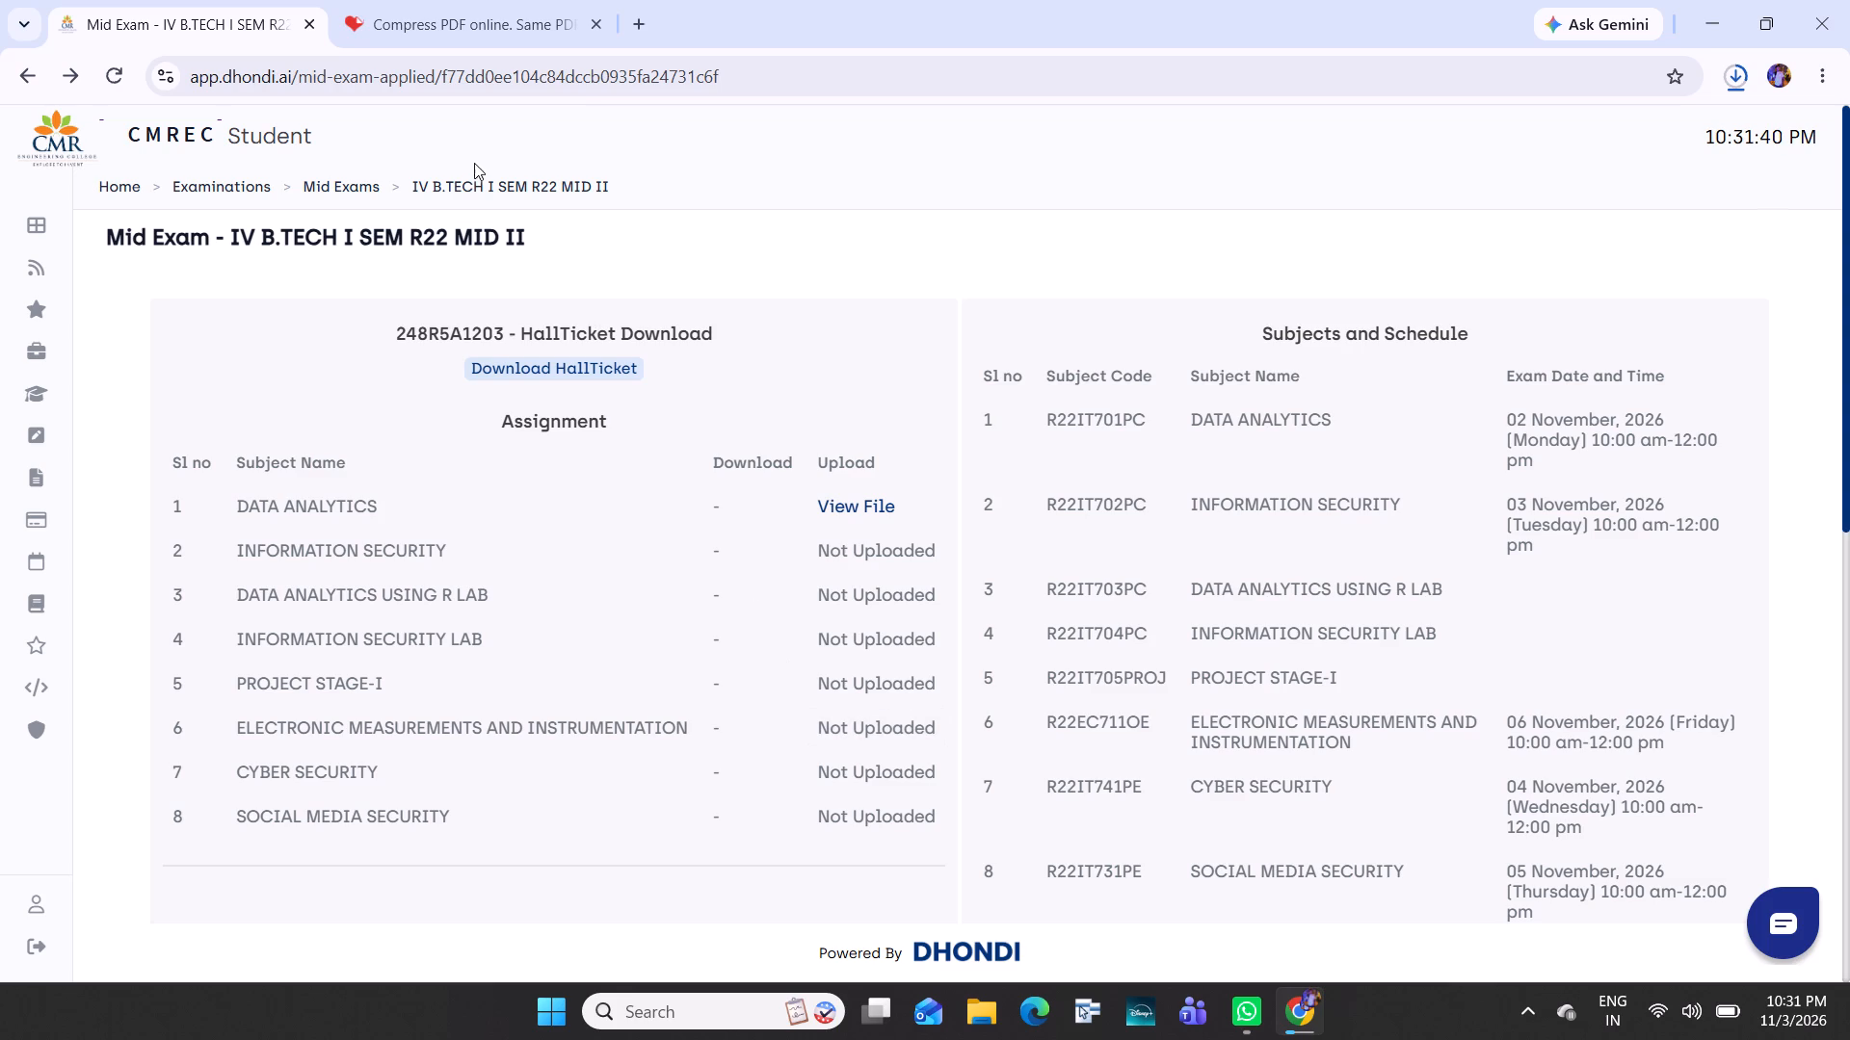
{"action": "left_click", "coordinate": [476, 17]}
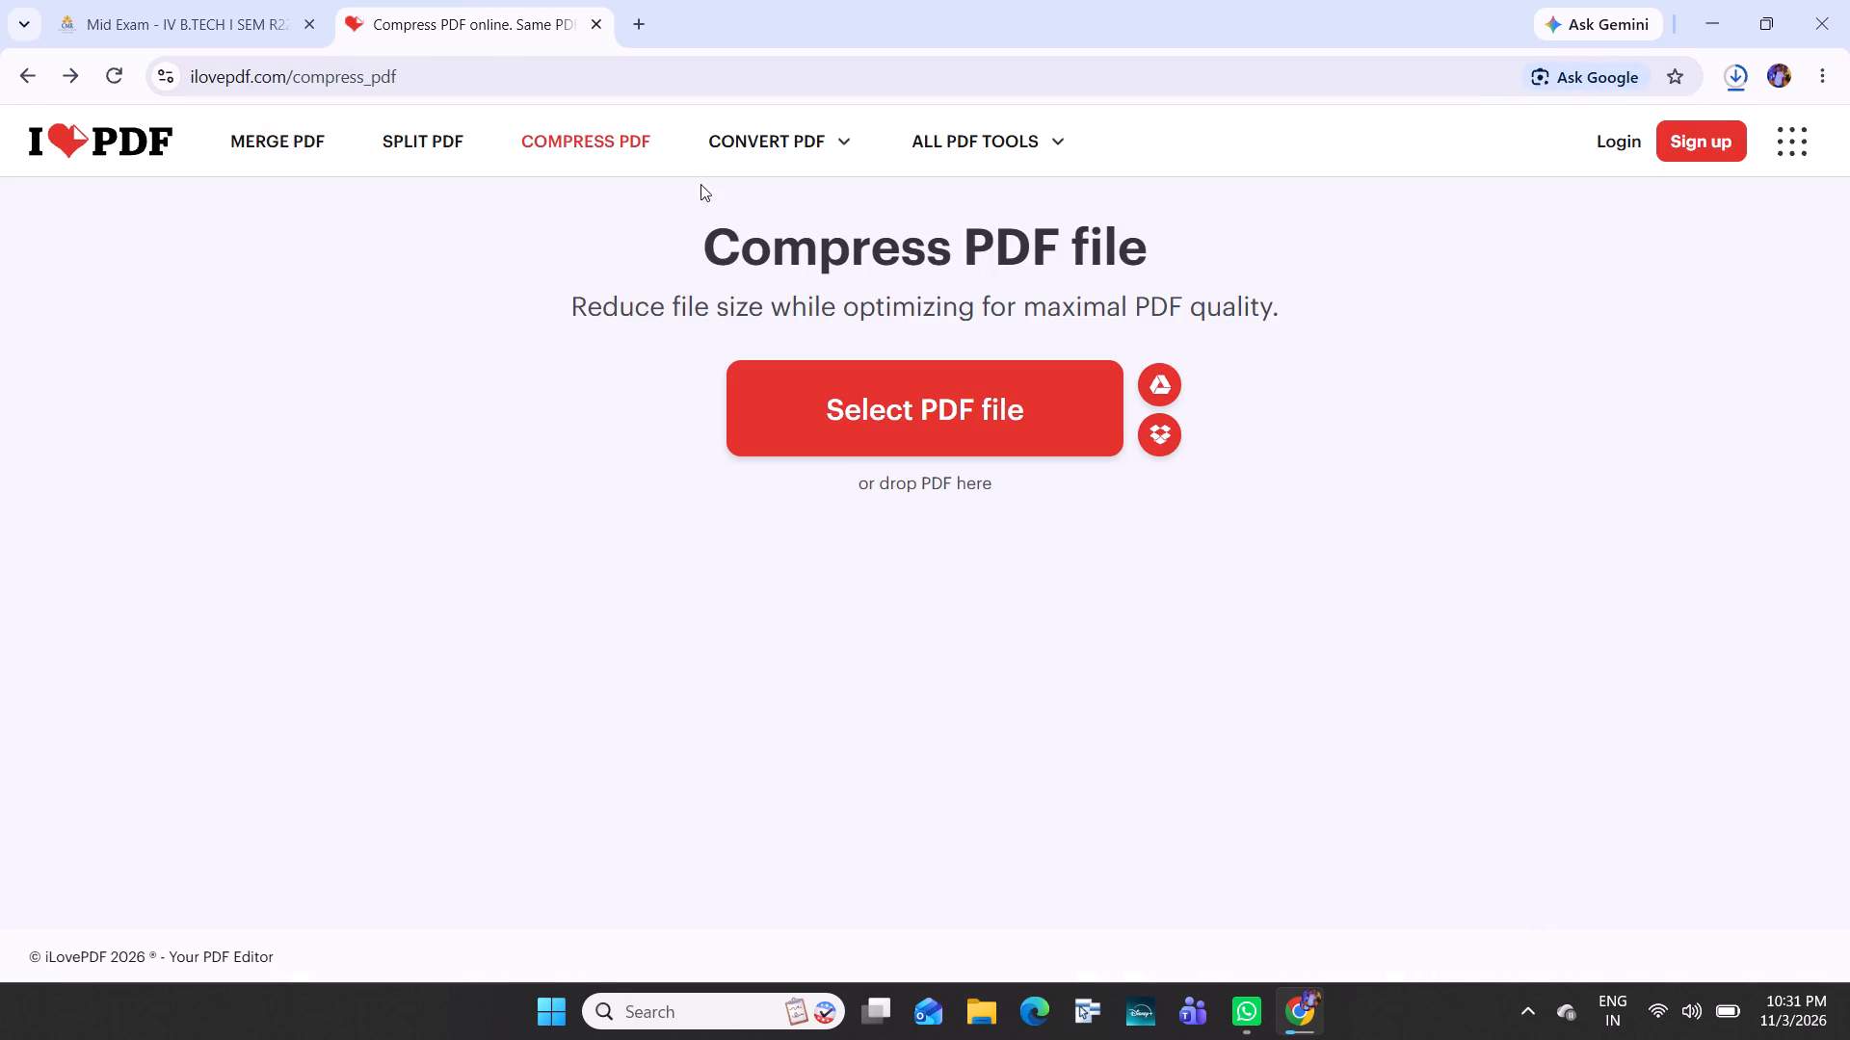
{"action": "left_click", "coordinate": [900, 421]}
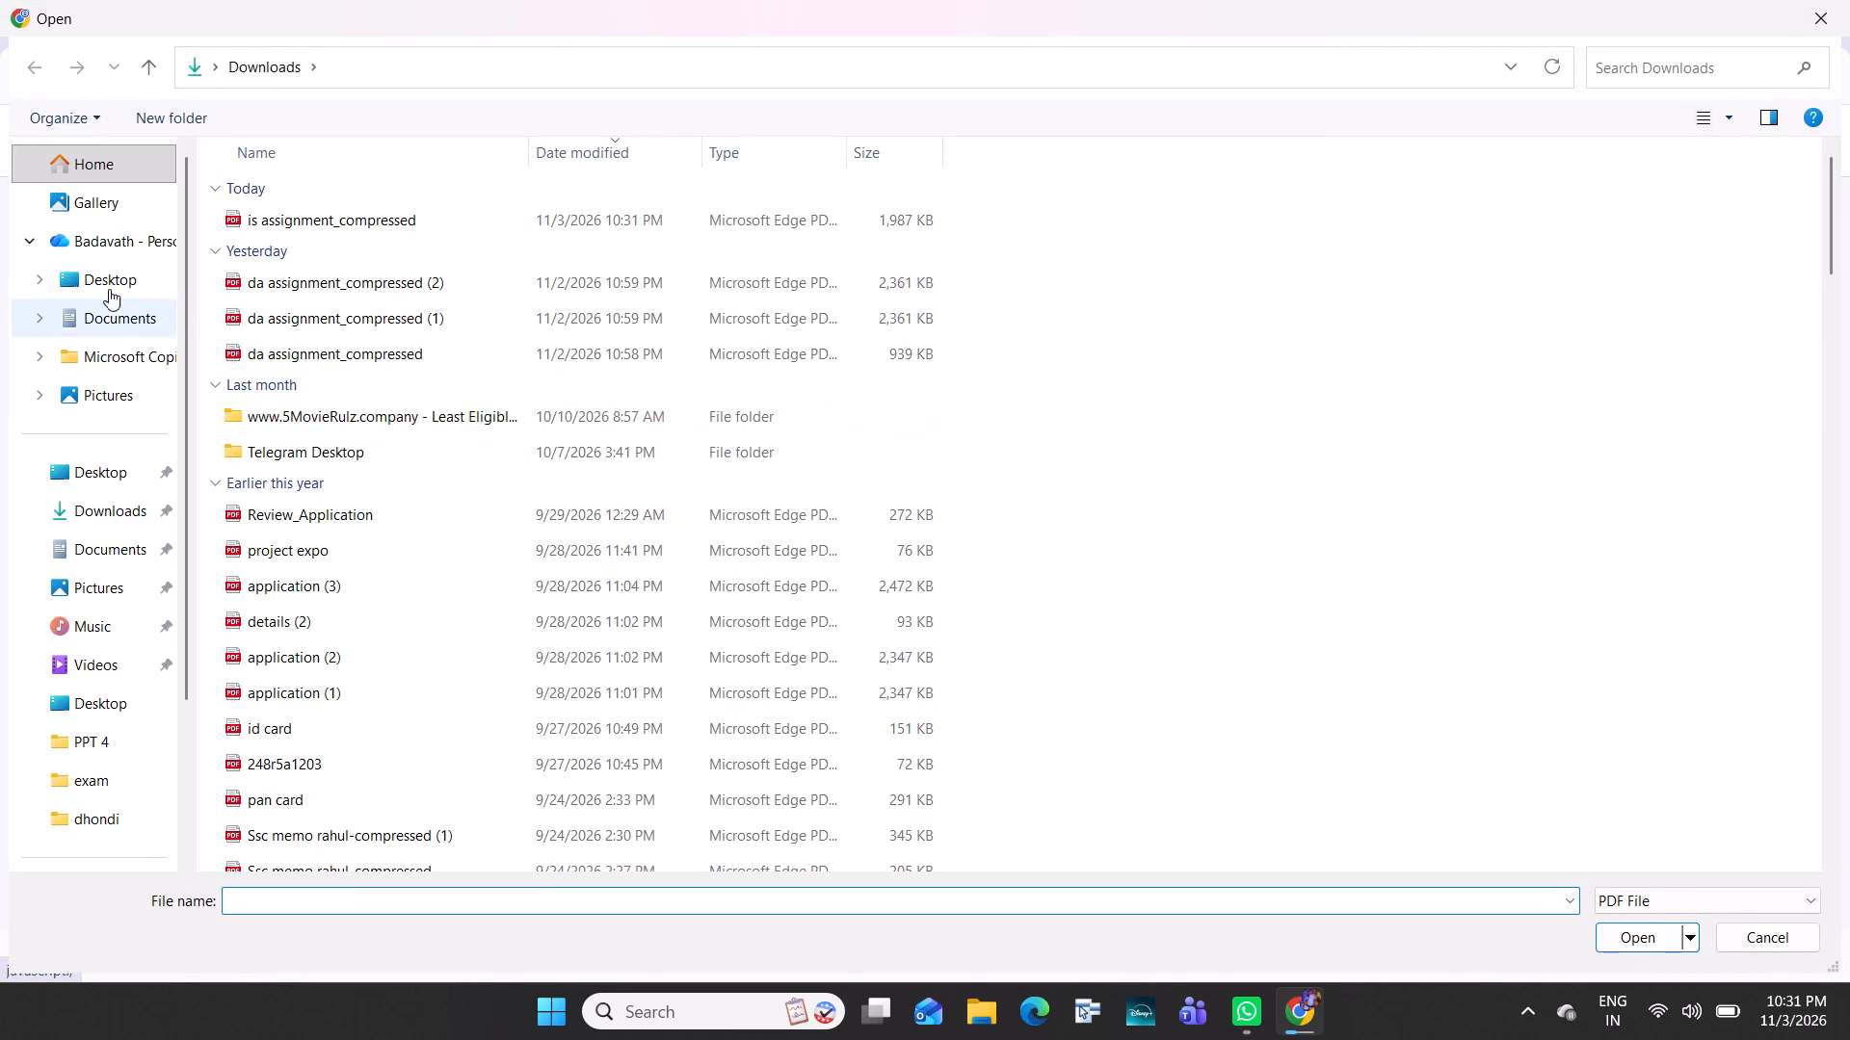
{"action": "double_click", "coordinate": [66, 273]}
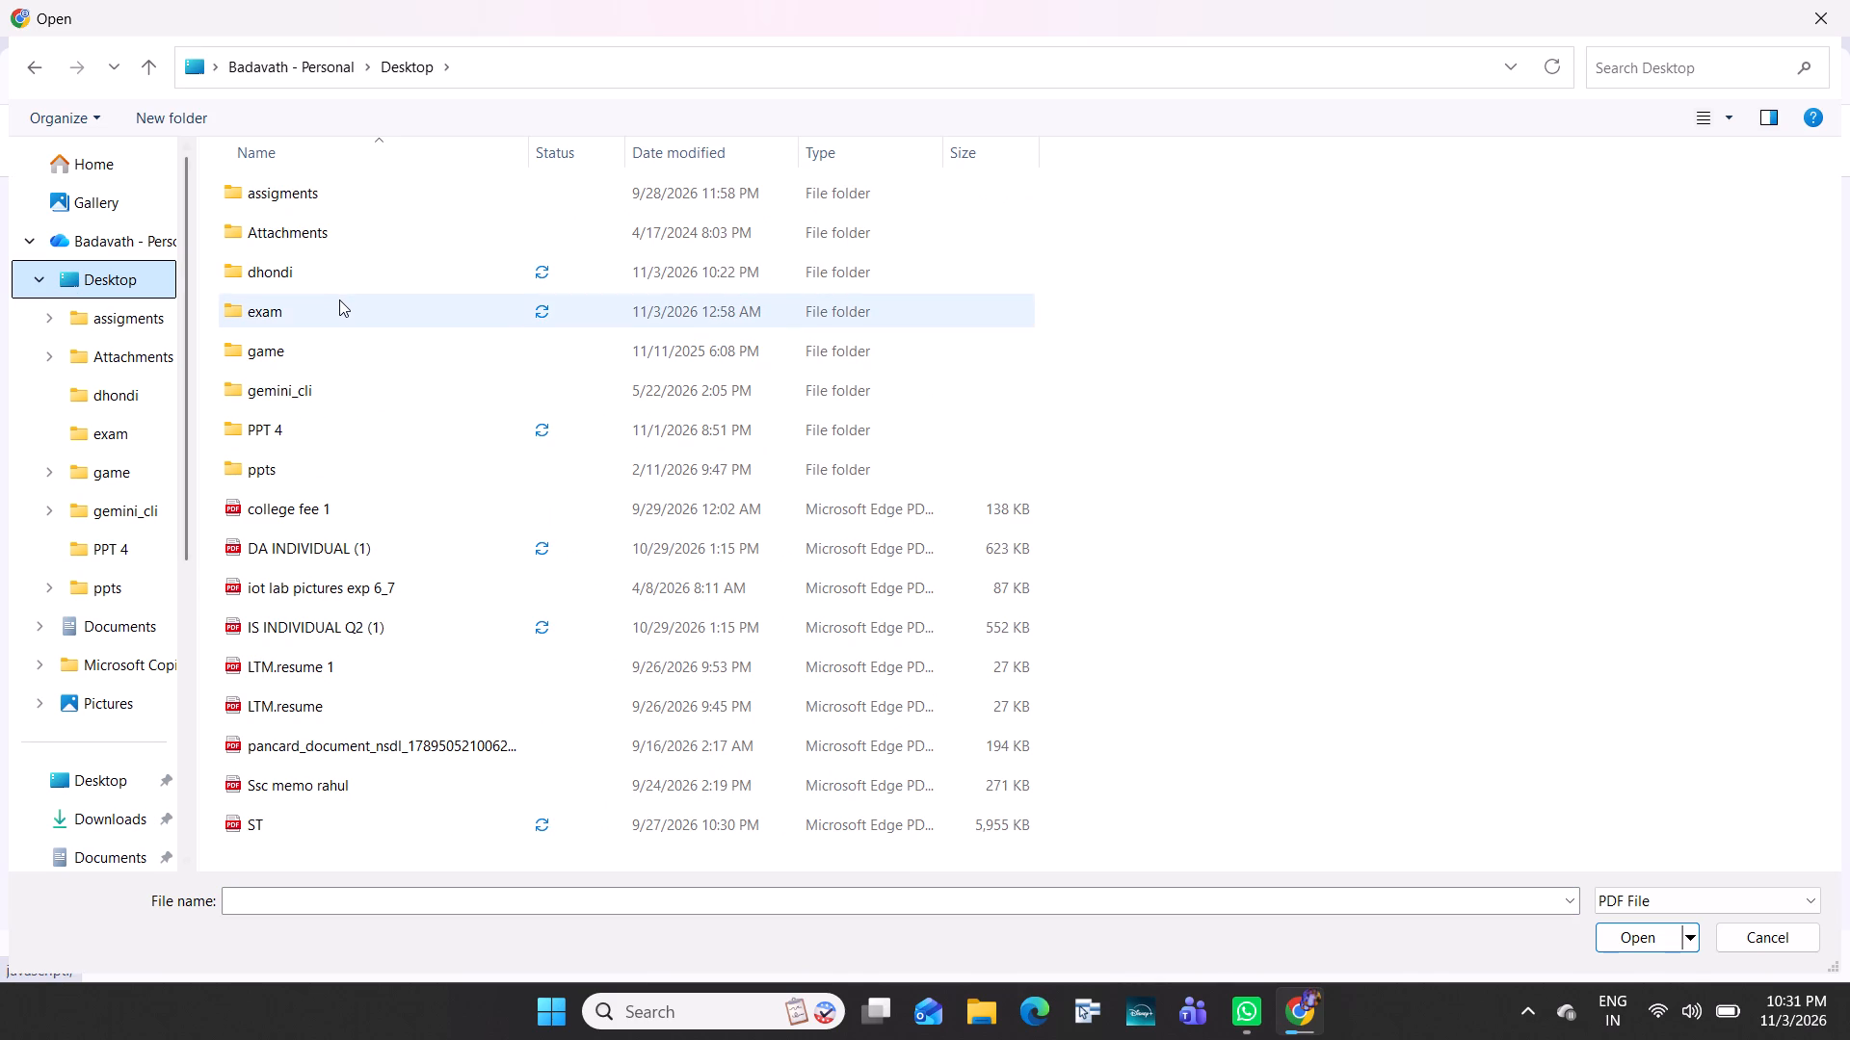
{"action": "double_click", "coordinate": [371, 276]}
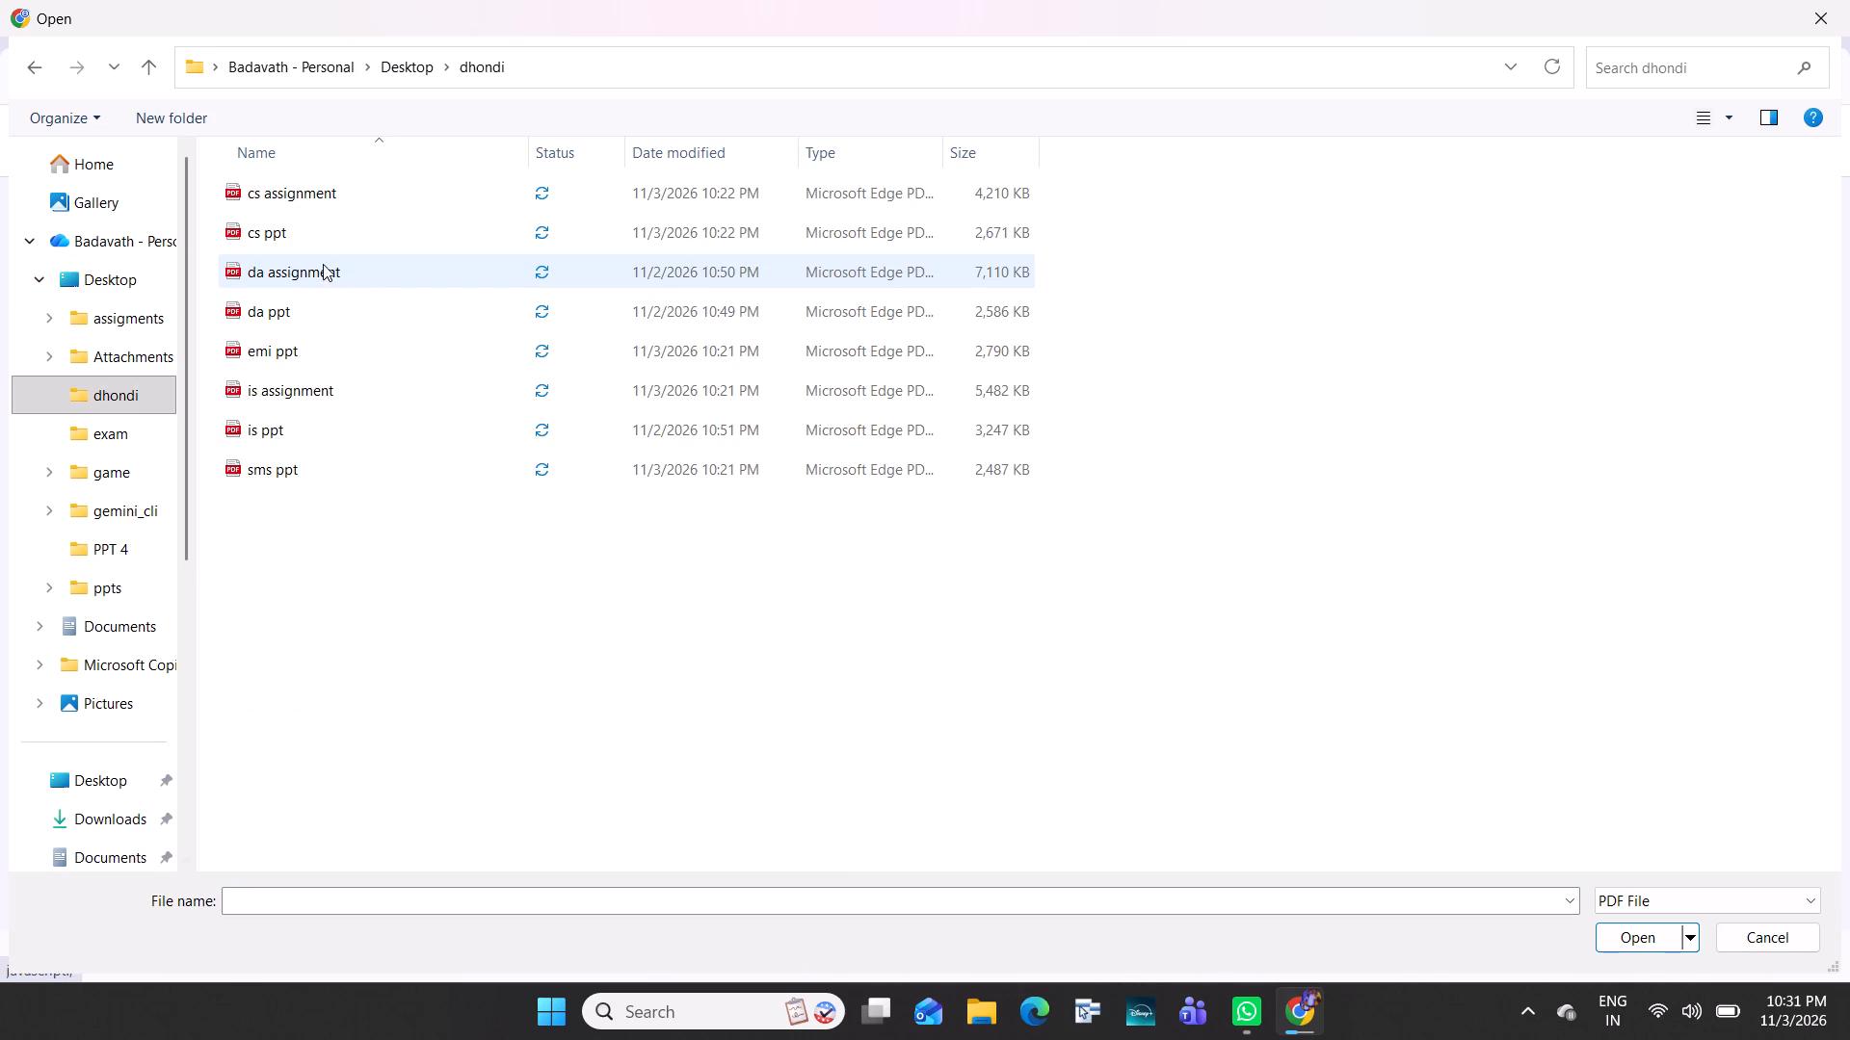
{"action": "left_click", "coordinate": [327, 201]}
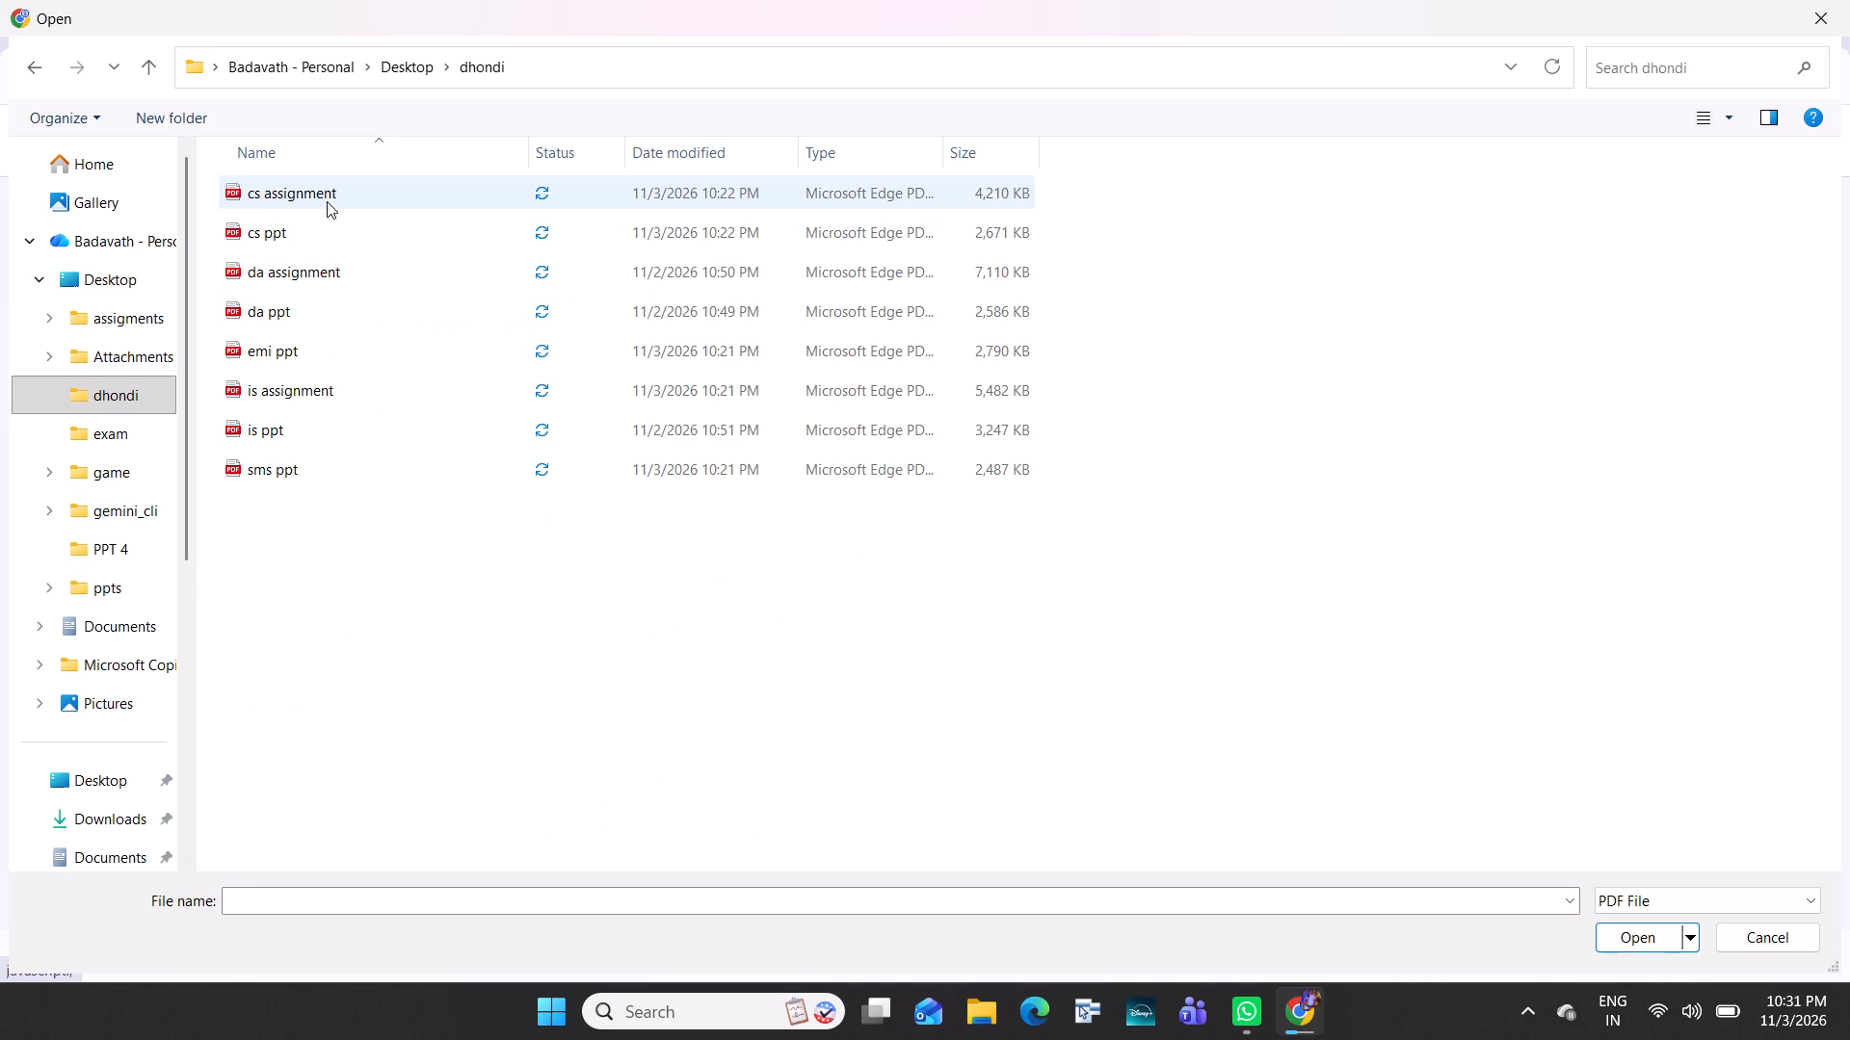
{"action": "left_click", "coordinate": [1623, 933]}
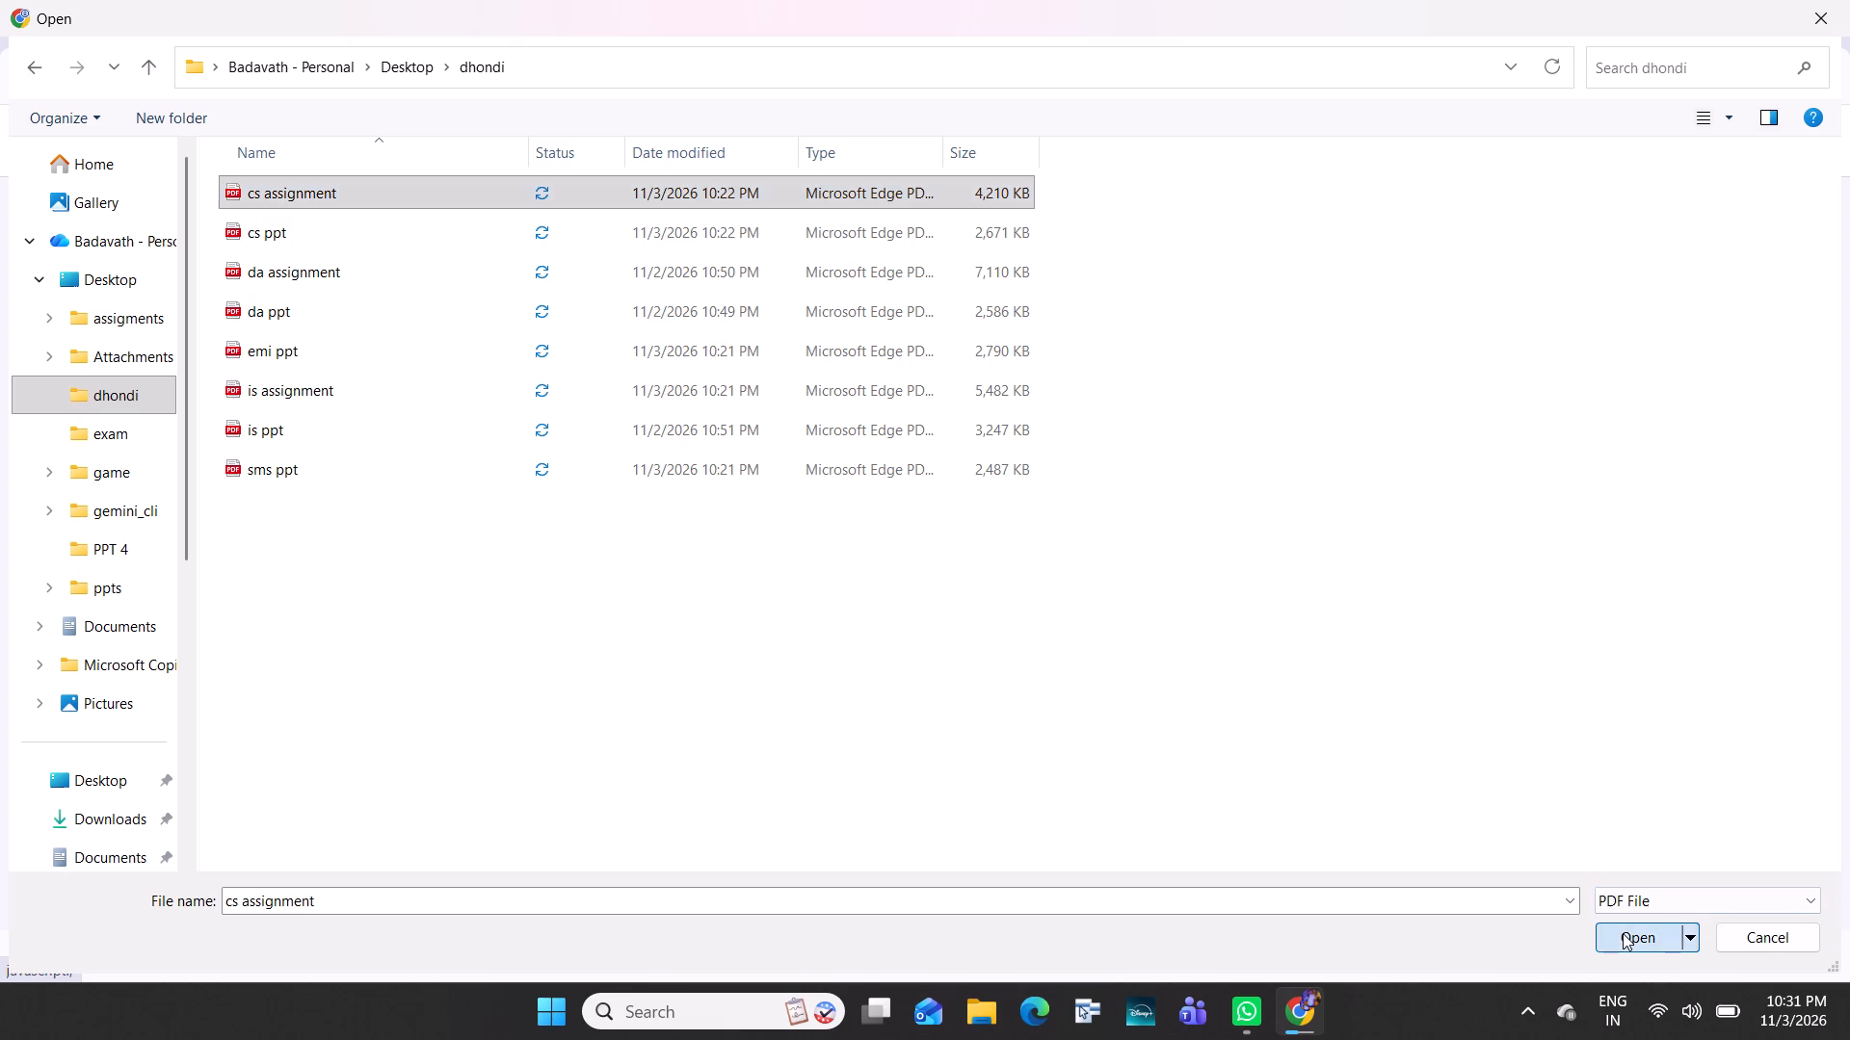
{"action": "left_click", "coordinate": [1477, 436]}
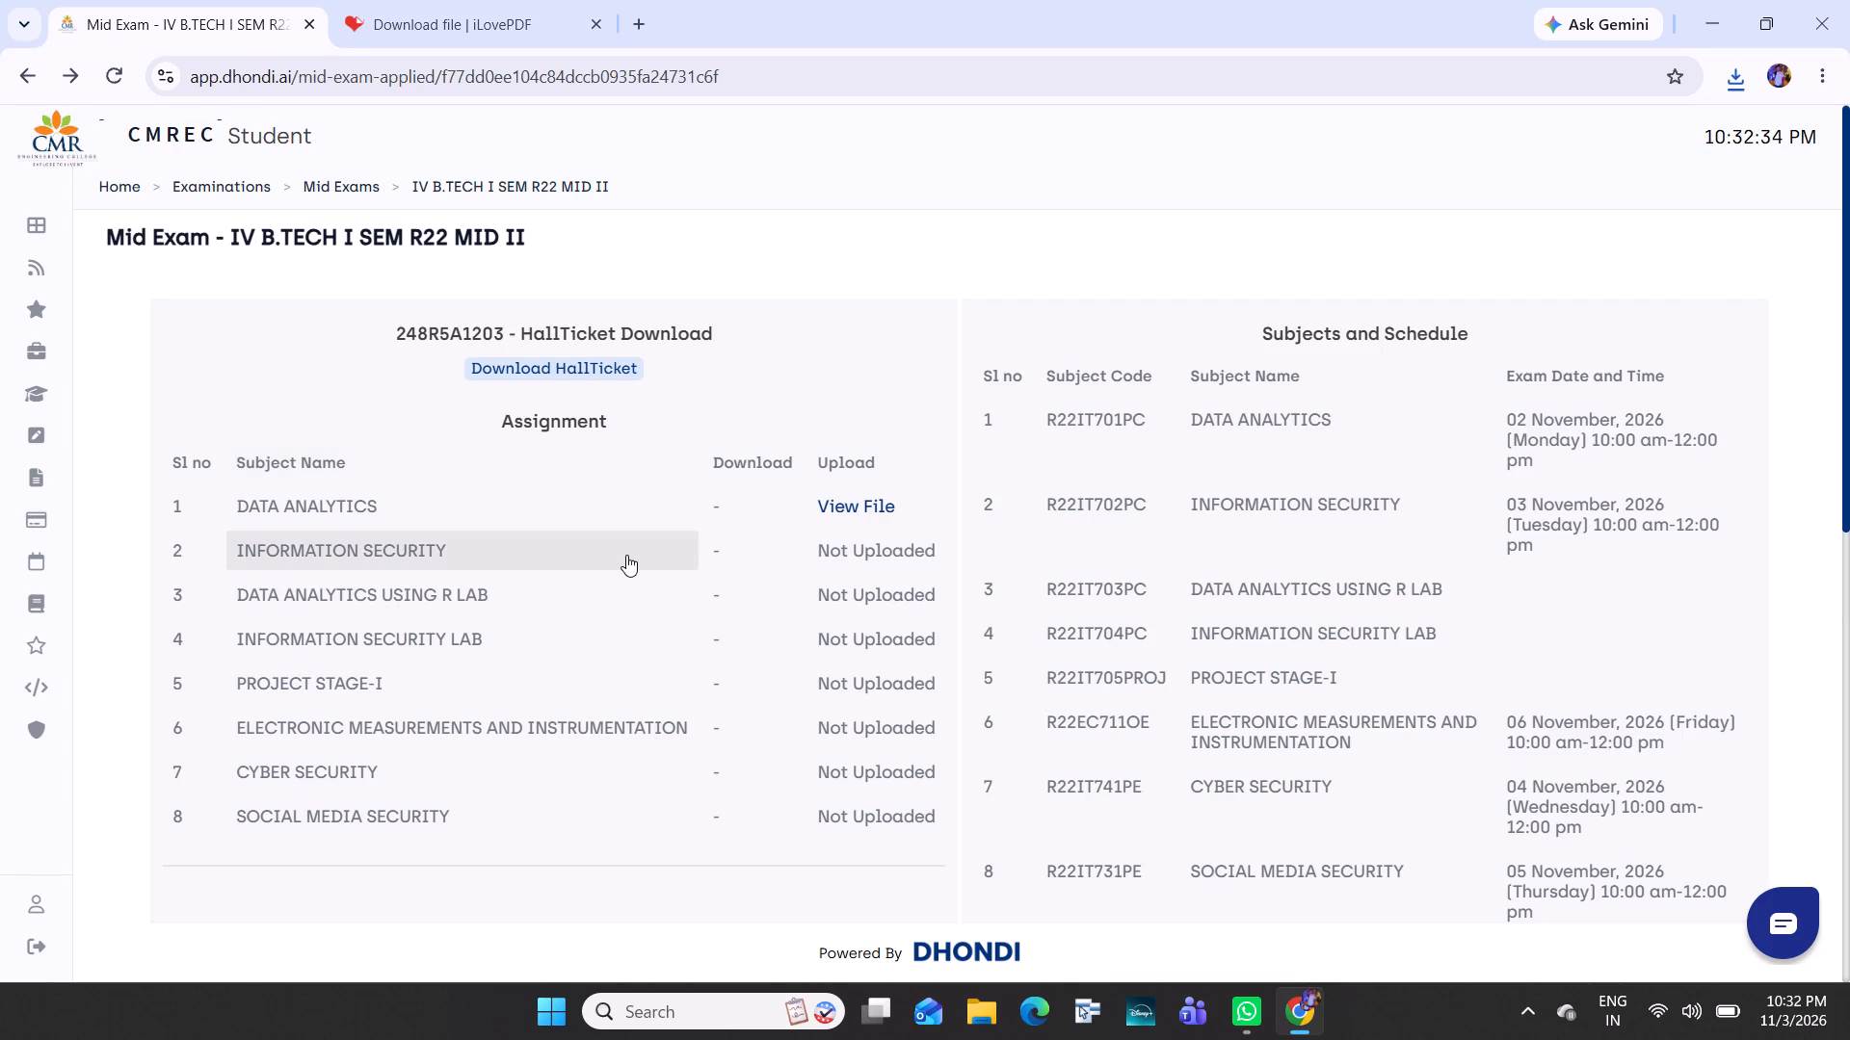
{"action": "scroll", "coordinate": [626, 555], "scroll_direction": "up", "scroll_amount": 4}
{"action": "scroll", "coordinate": [573, 618], "scroll_direction": "down", "scroll_amount": 4}
{"action": "scroll", "coordinate": [535, 336], "scroll_direction": "up", "scroll_amount": 1}
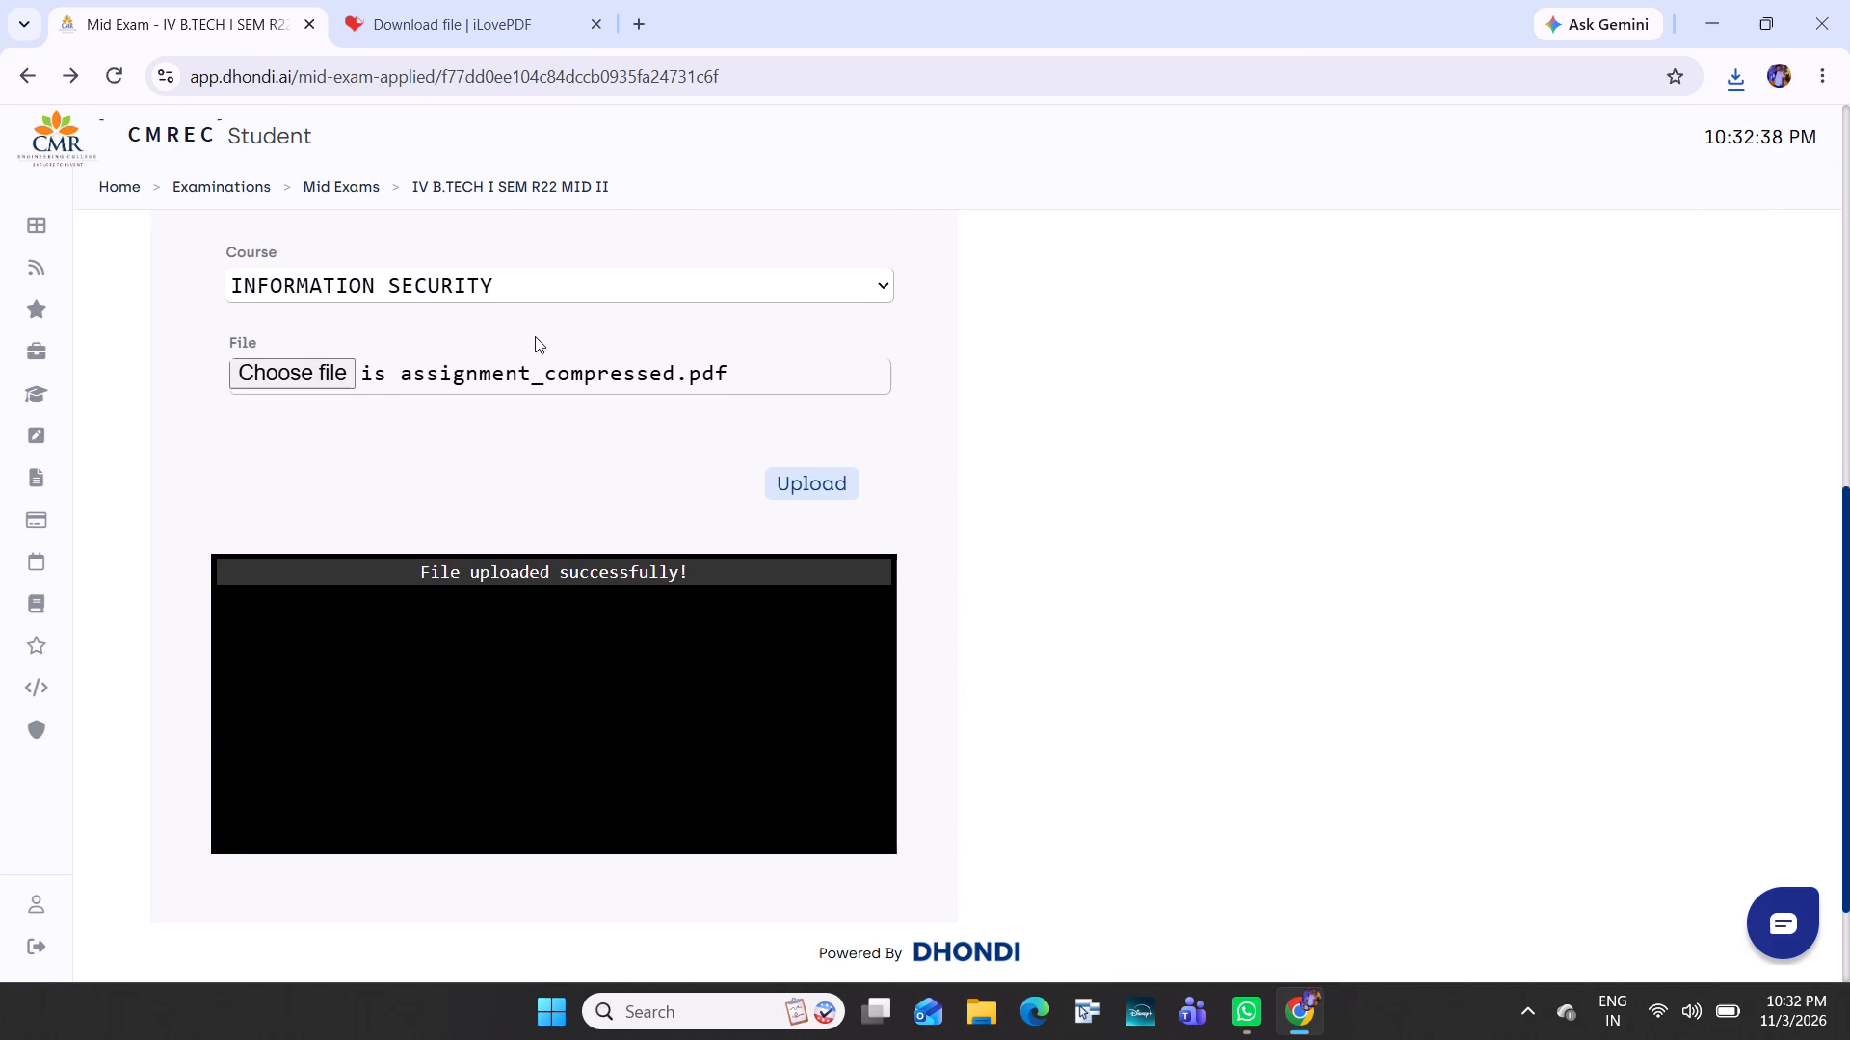
{"action": "scroll", "coordinate": [535, 336], "scroll_direction": "up", "scroll_amount": 1}
{"action": "left_click", "coordinate": [527, 355]}
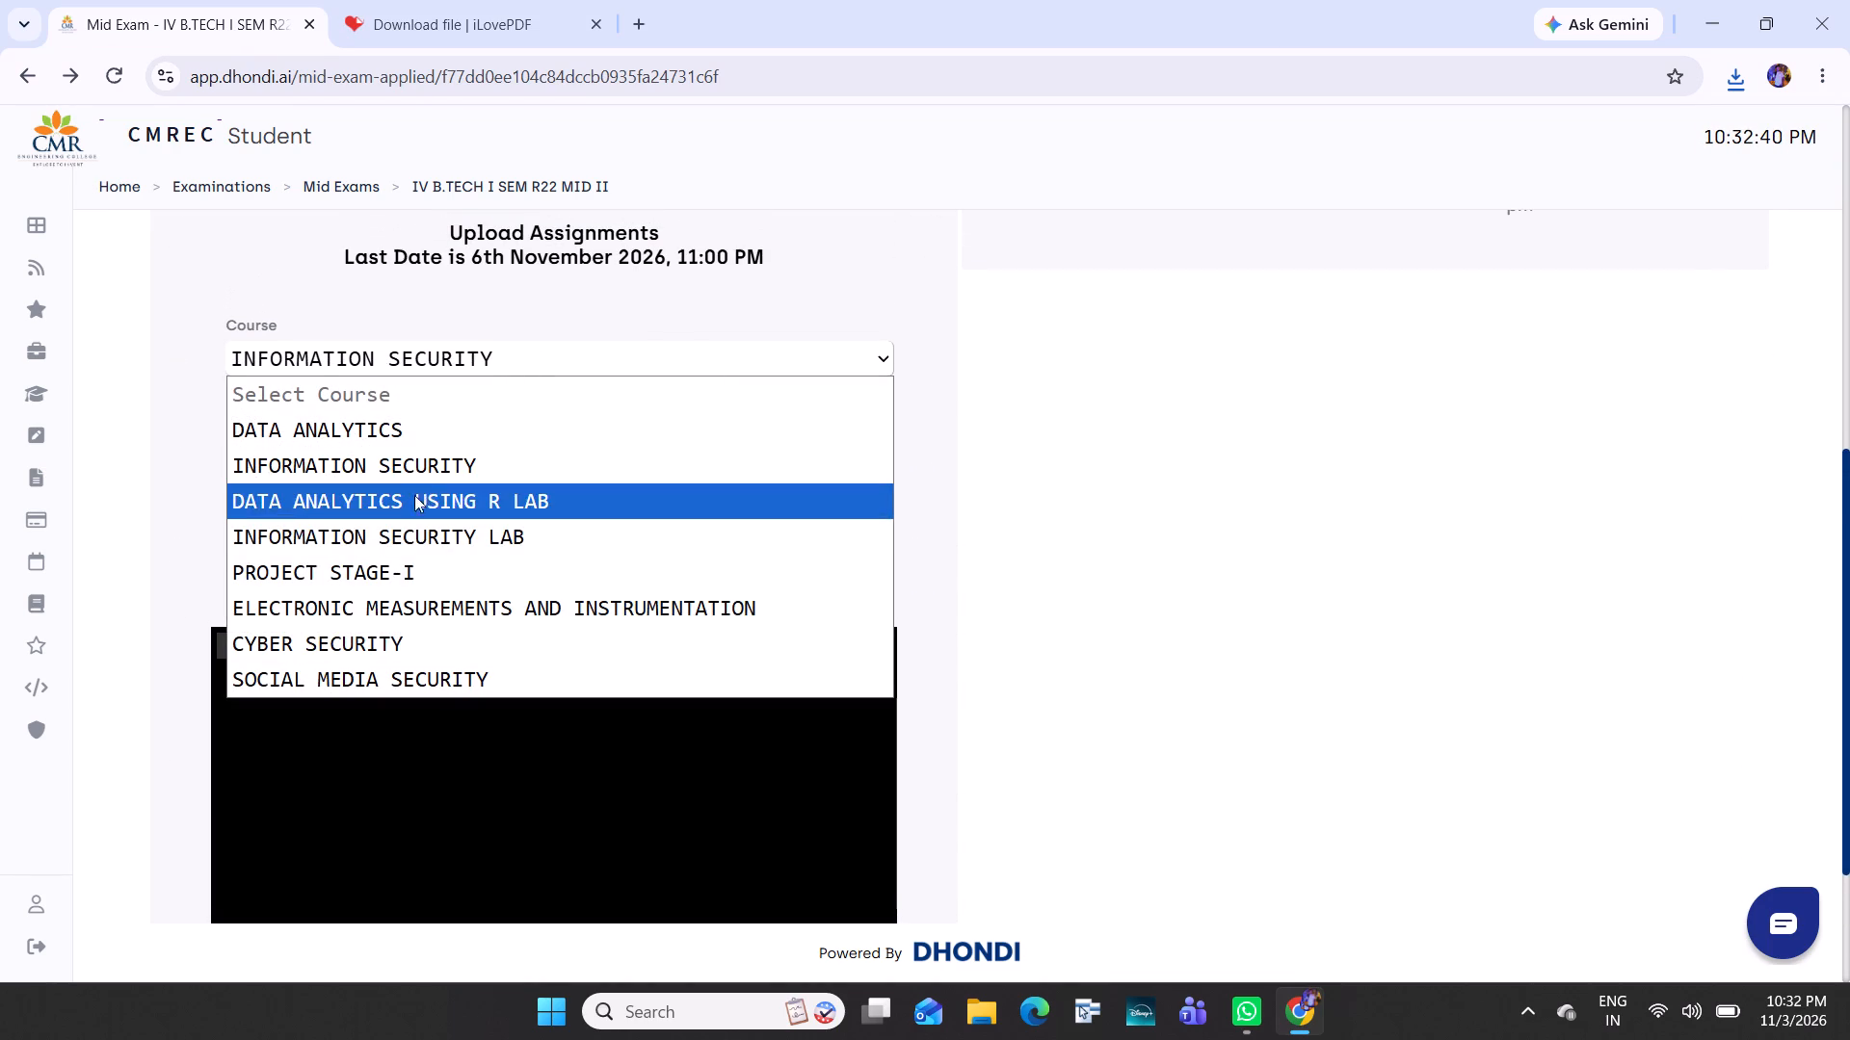
{"action": "left_click", "coordinate": [361, 637]}
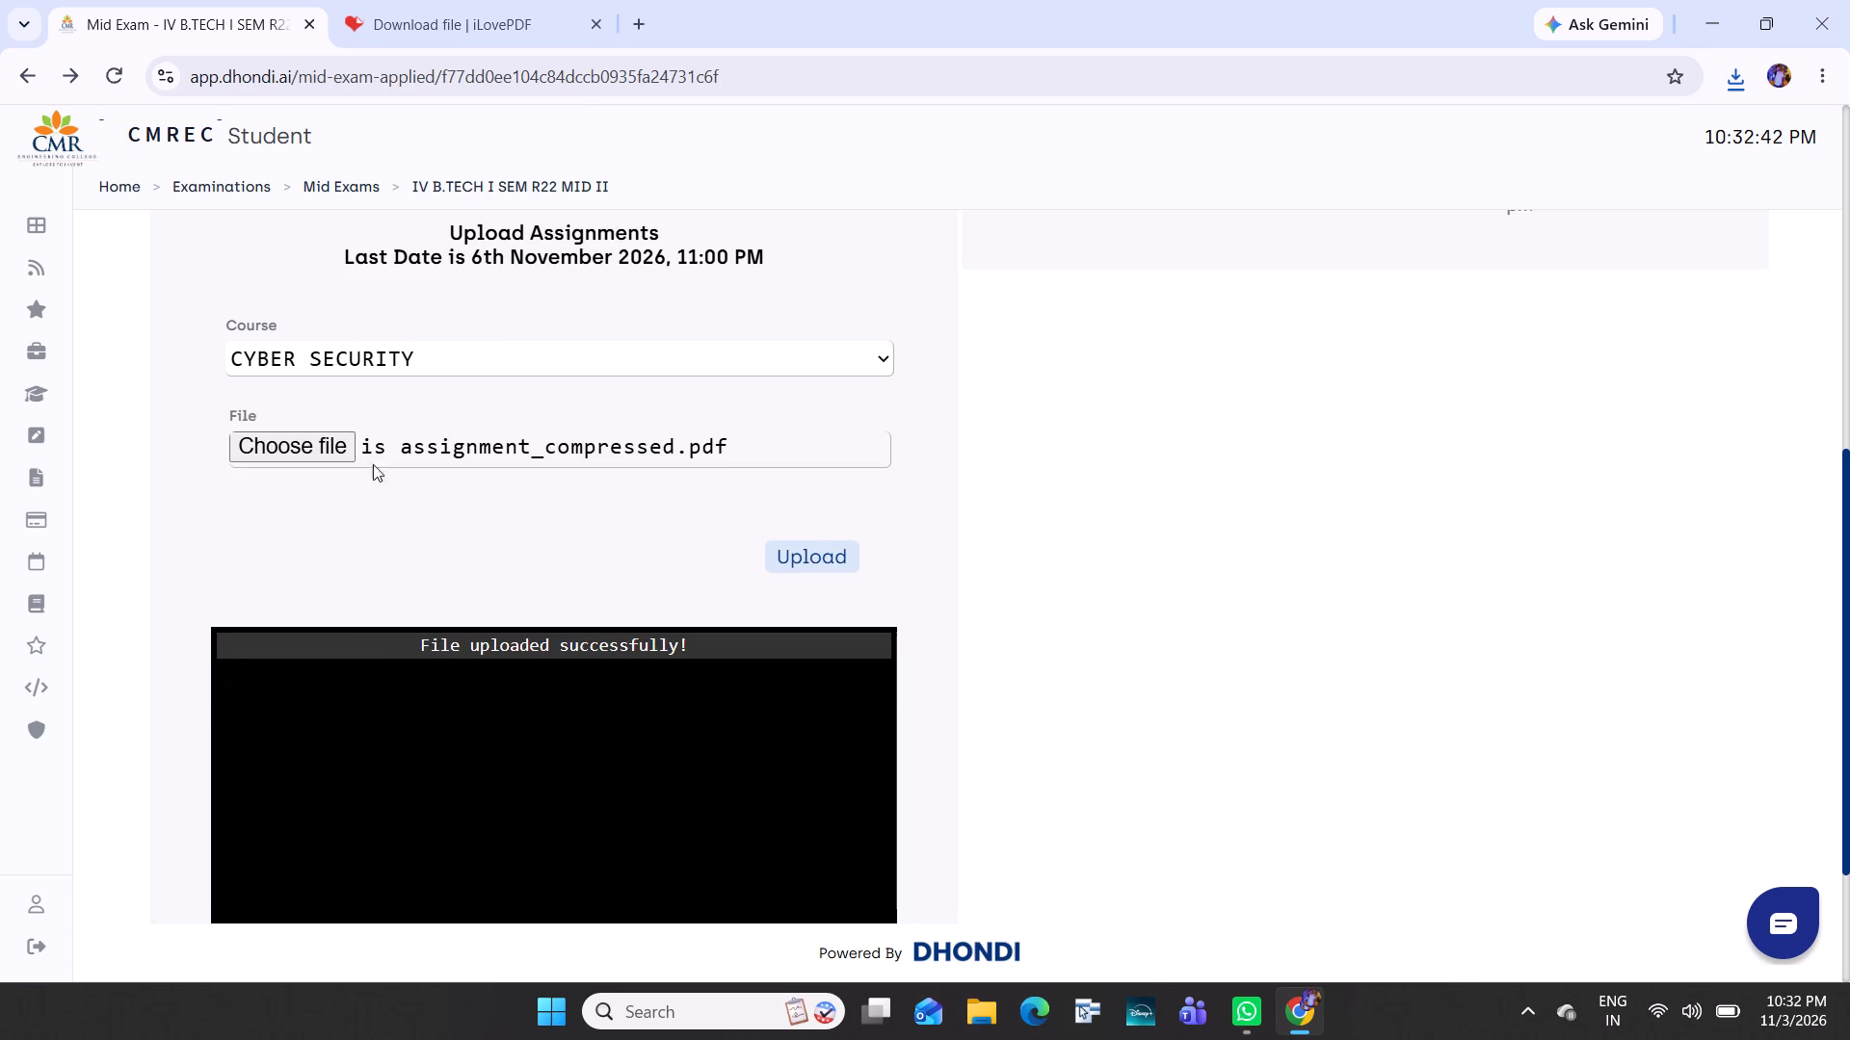
{"action": "scroll", "coordinate": [695, 717], "scroll_direction": "up", "scroll_amount": 4}
{"action": "scroll", "coordinate": [695, 717], "scroll_direction": "down", "scroll_amount": 4}
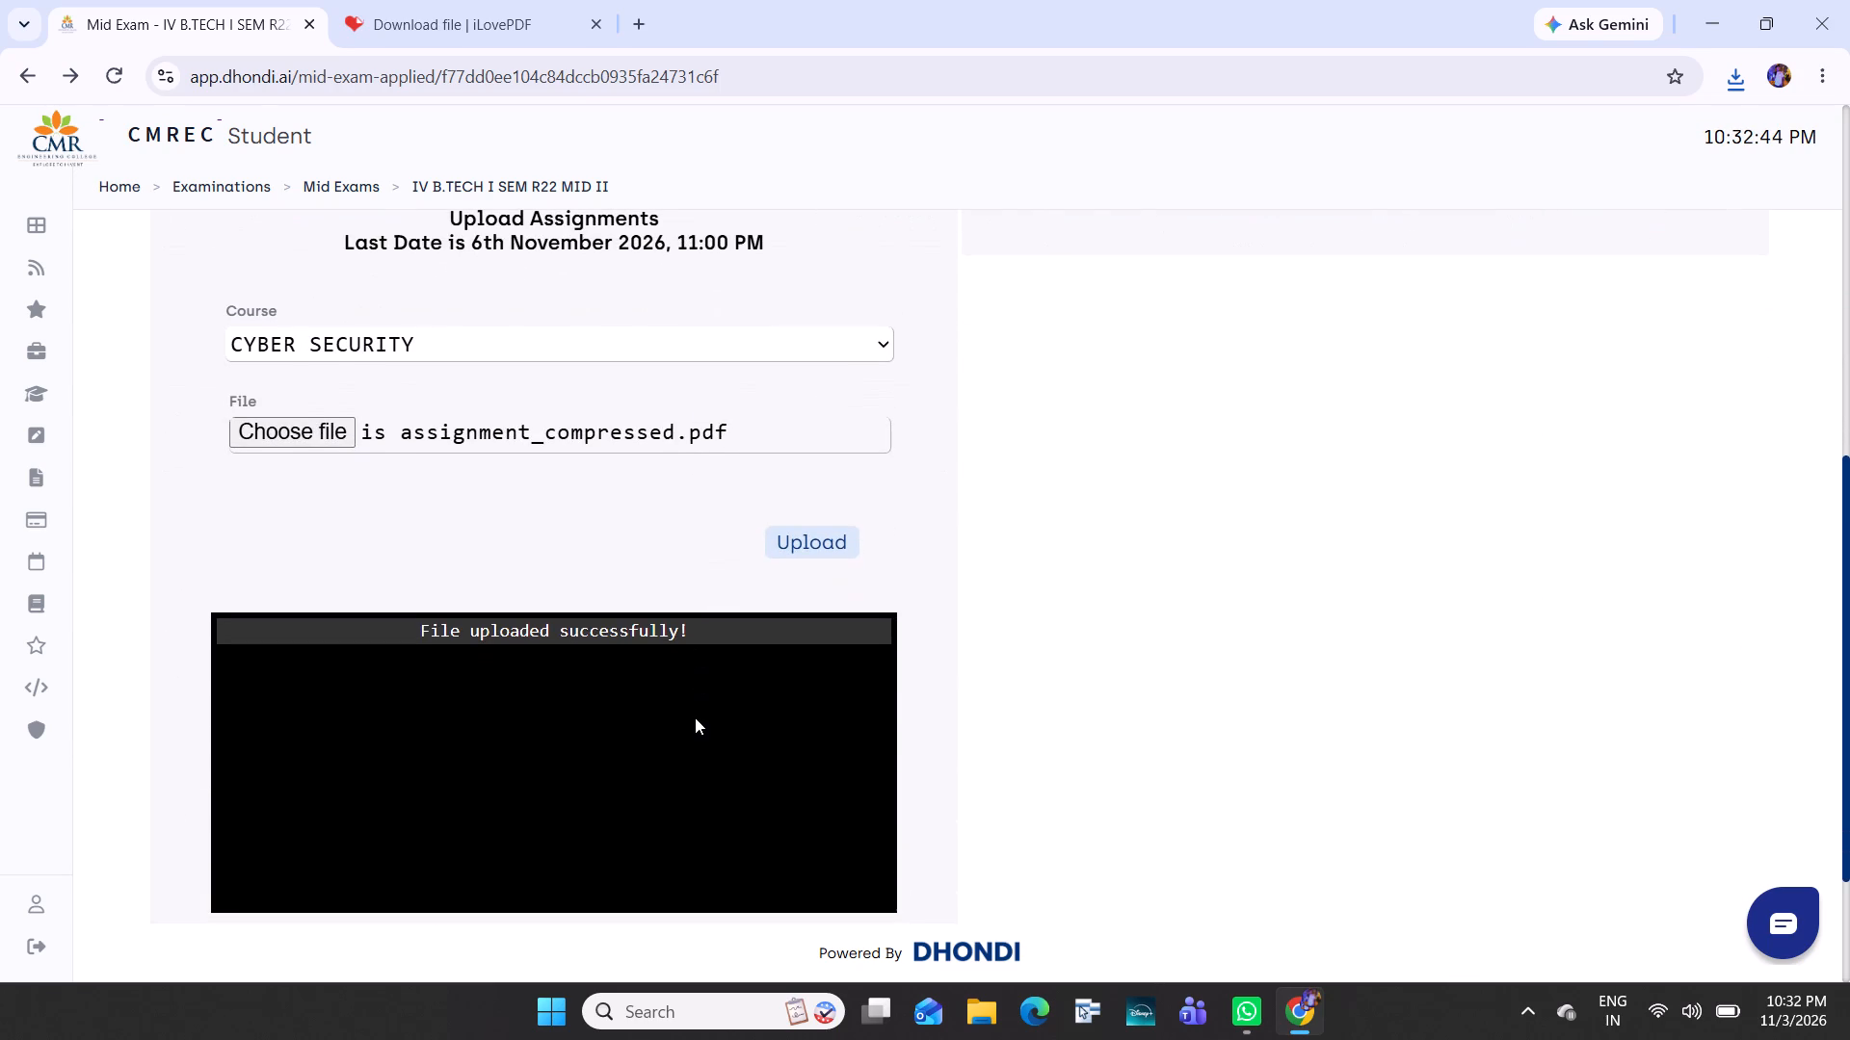
{"action": "left_click", "coordinate": [307, 438]}
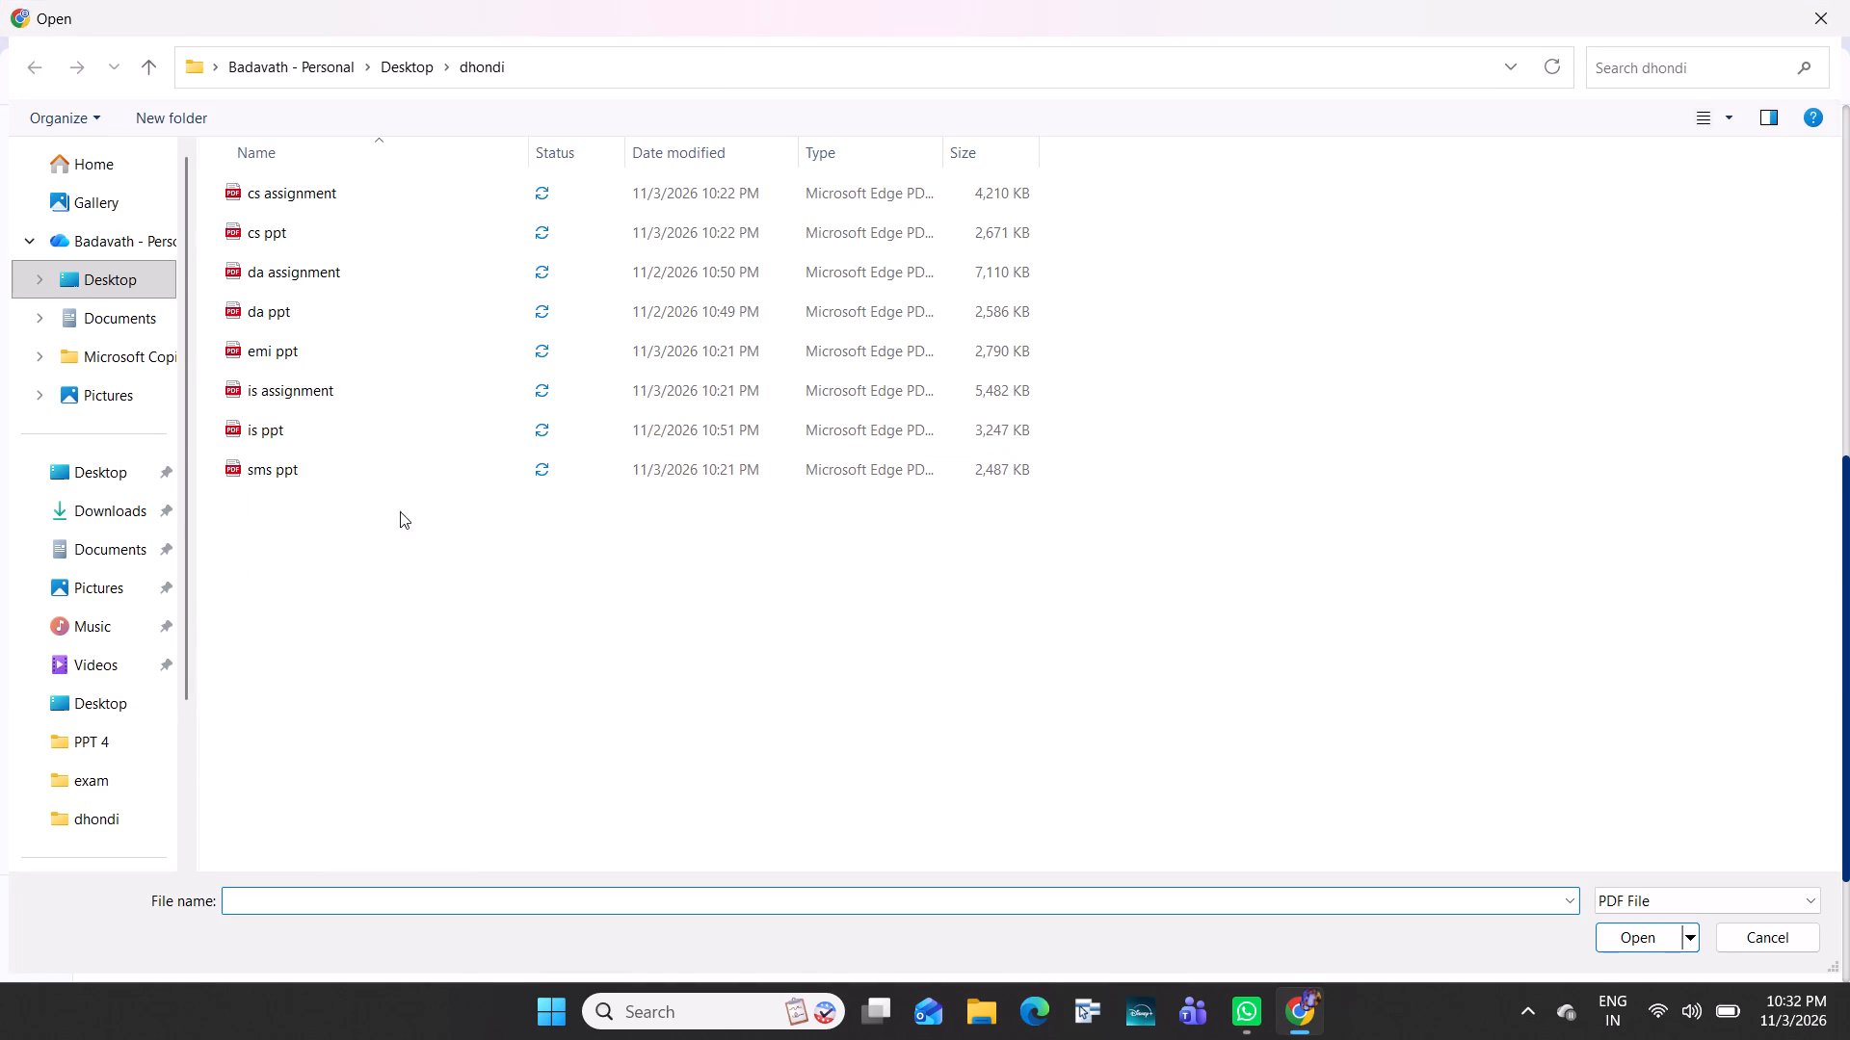
{"action": "left_click", "coordinate": [370, 187]}
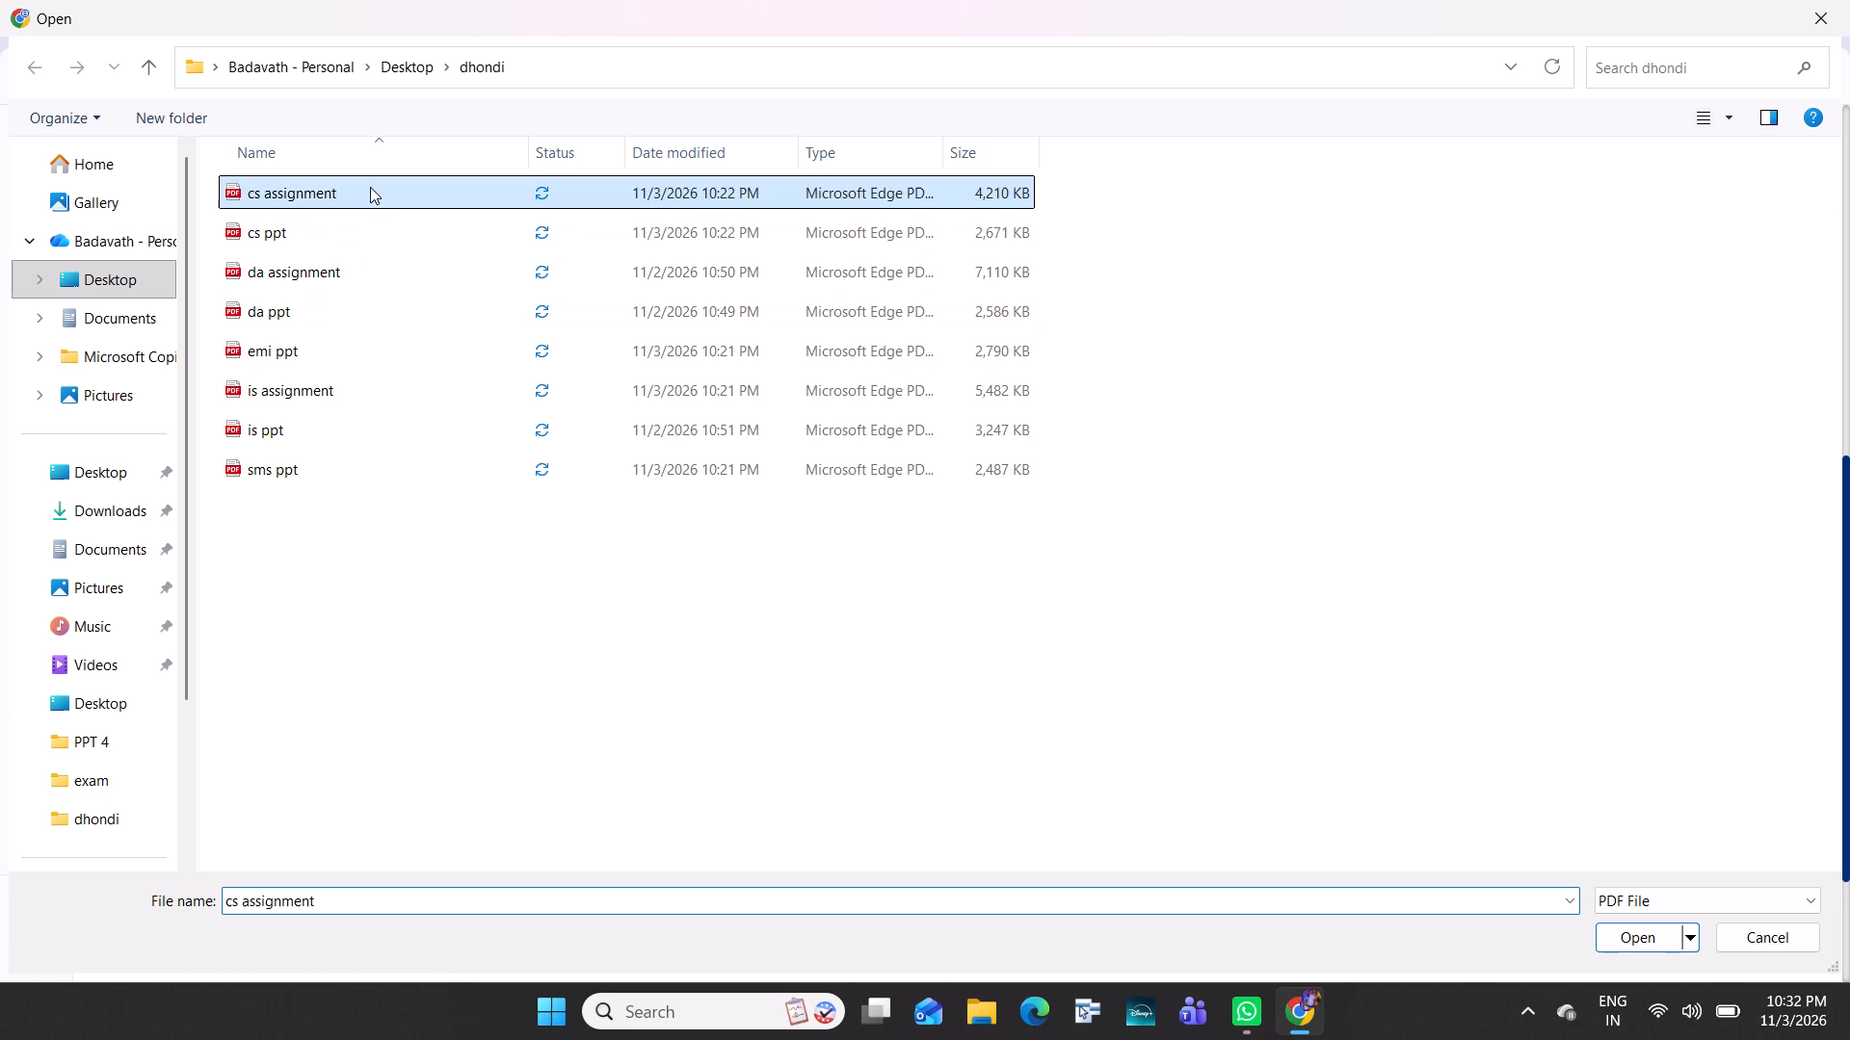
{"action": "left_click", "coordinate": [90, 530]}
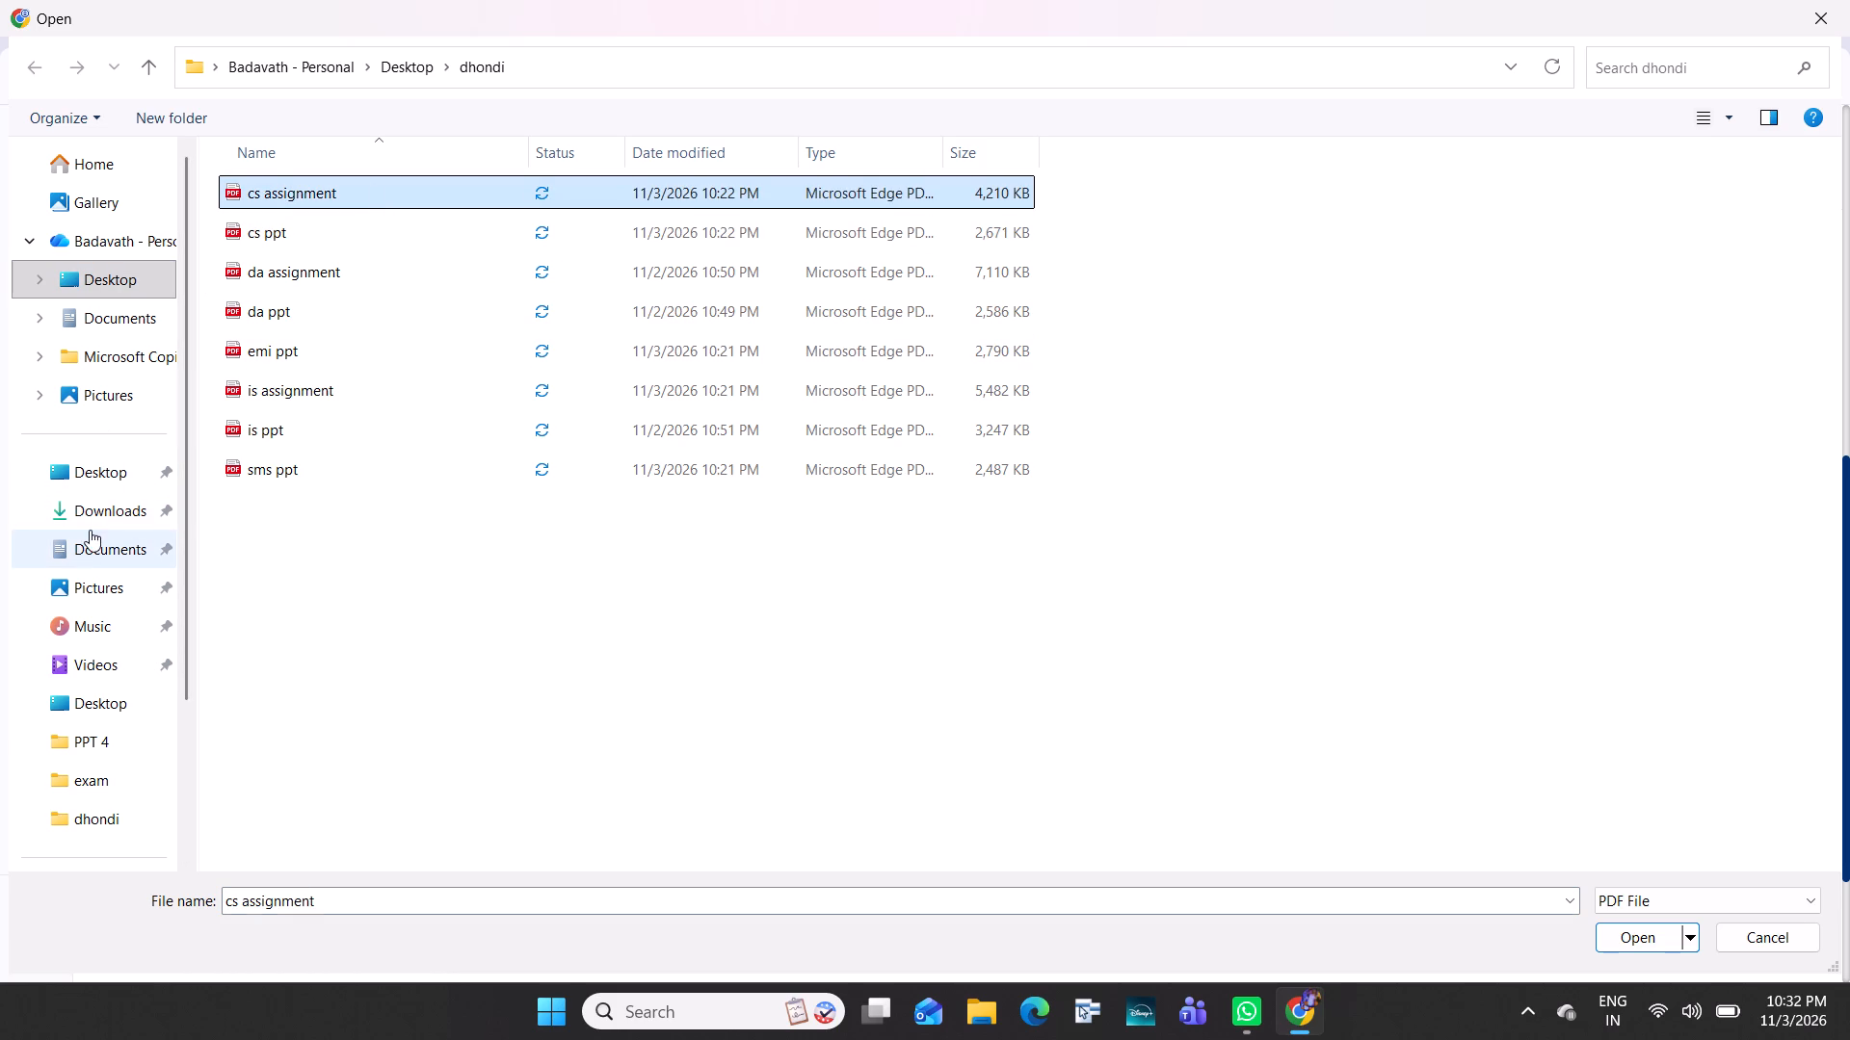
{"action": "left_click", "coordinate": [86, 523]}
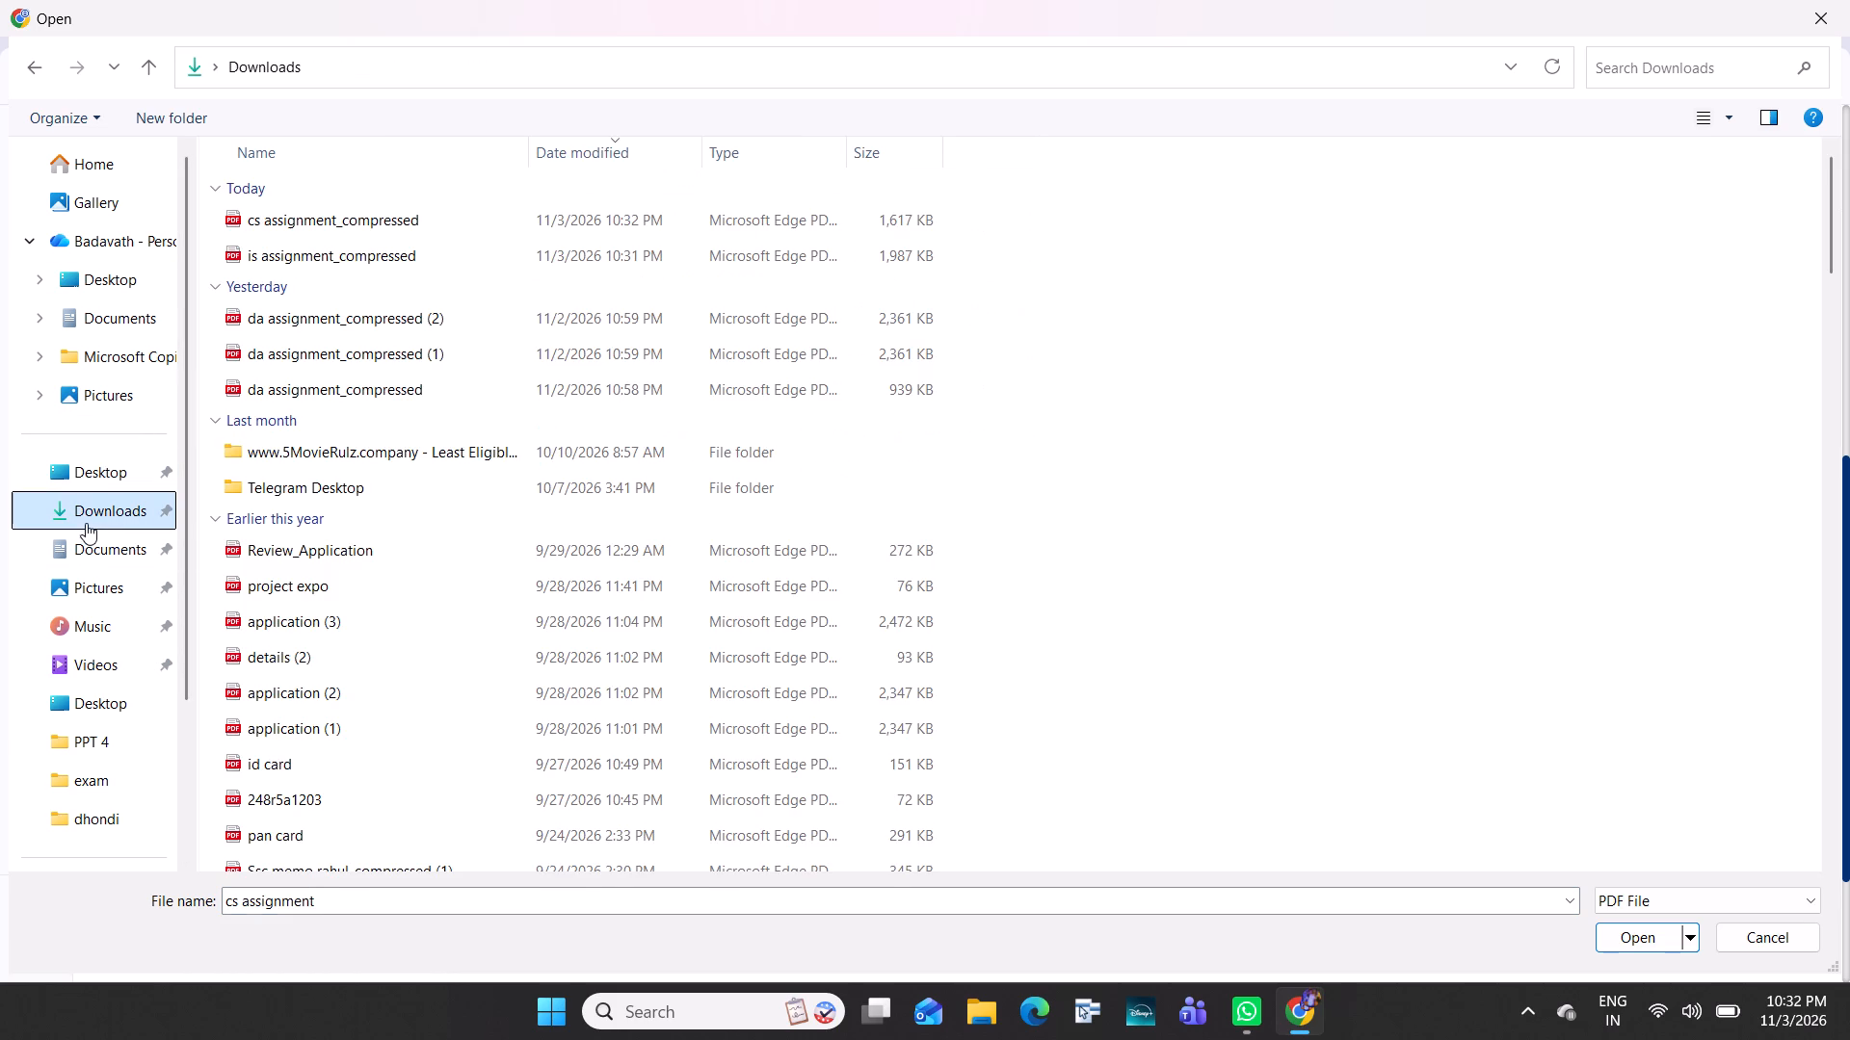
{"action": "left_click", "coordinate": [363, 229]}
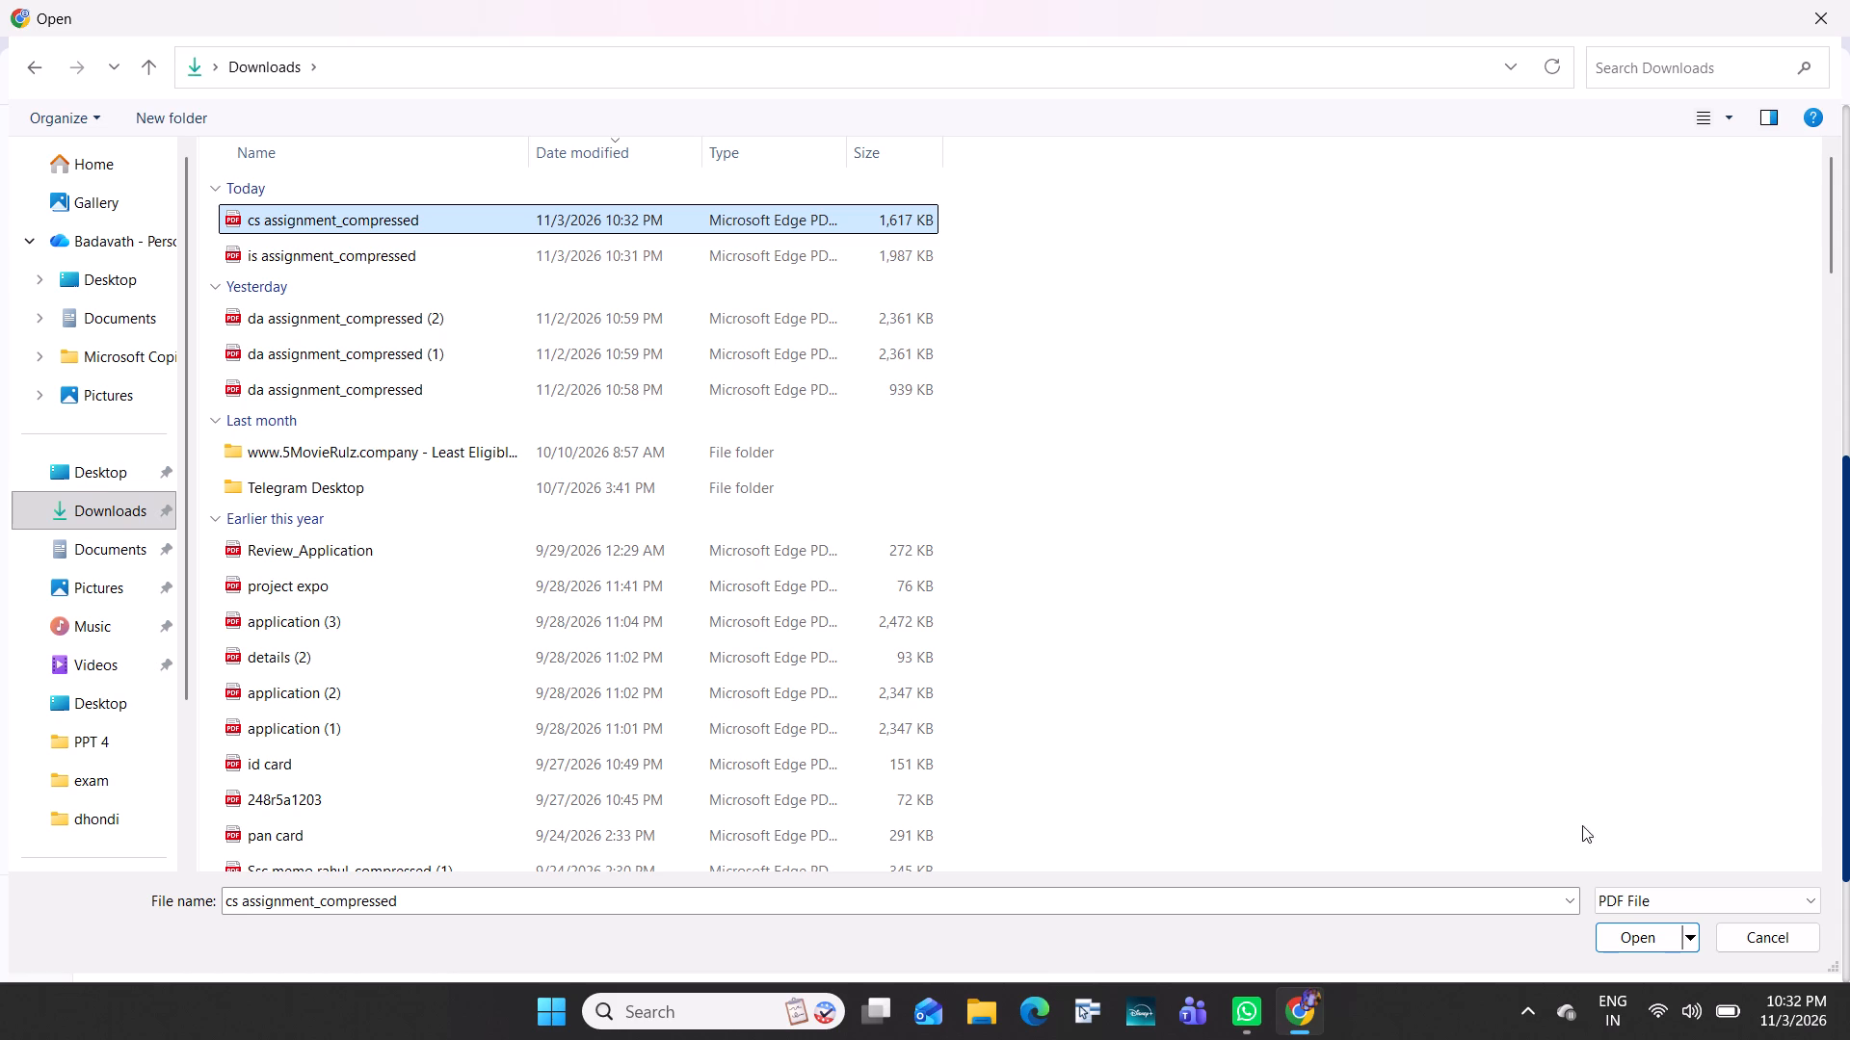
{"action": "left_click", "coordinate": [1625, 931]}
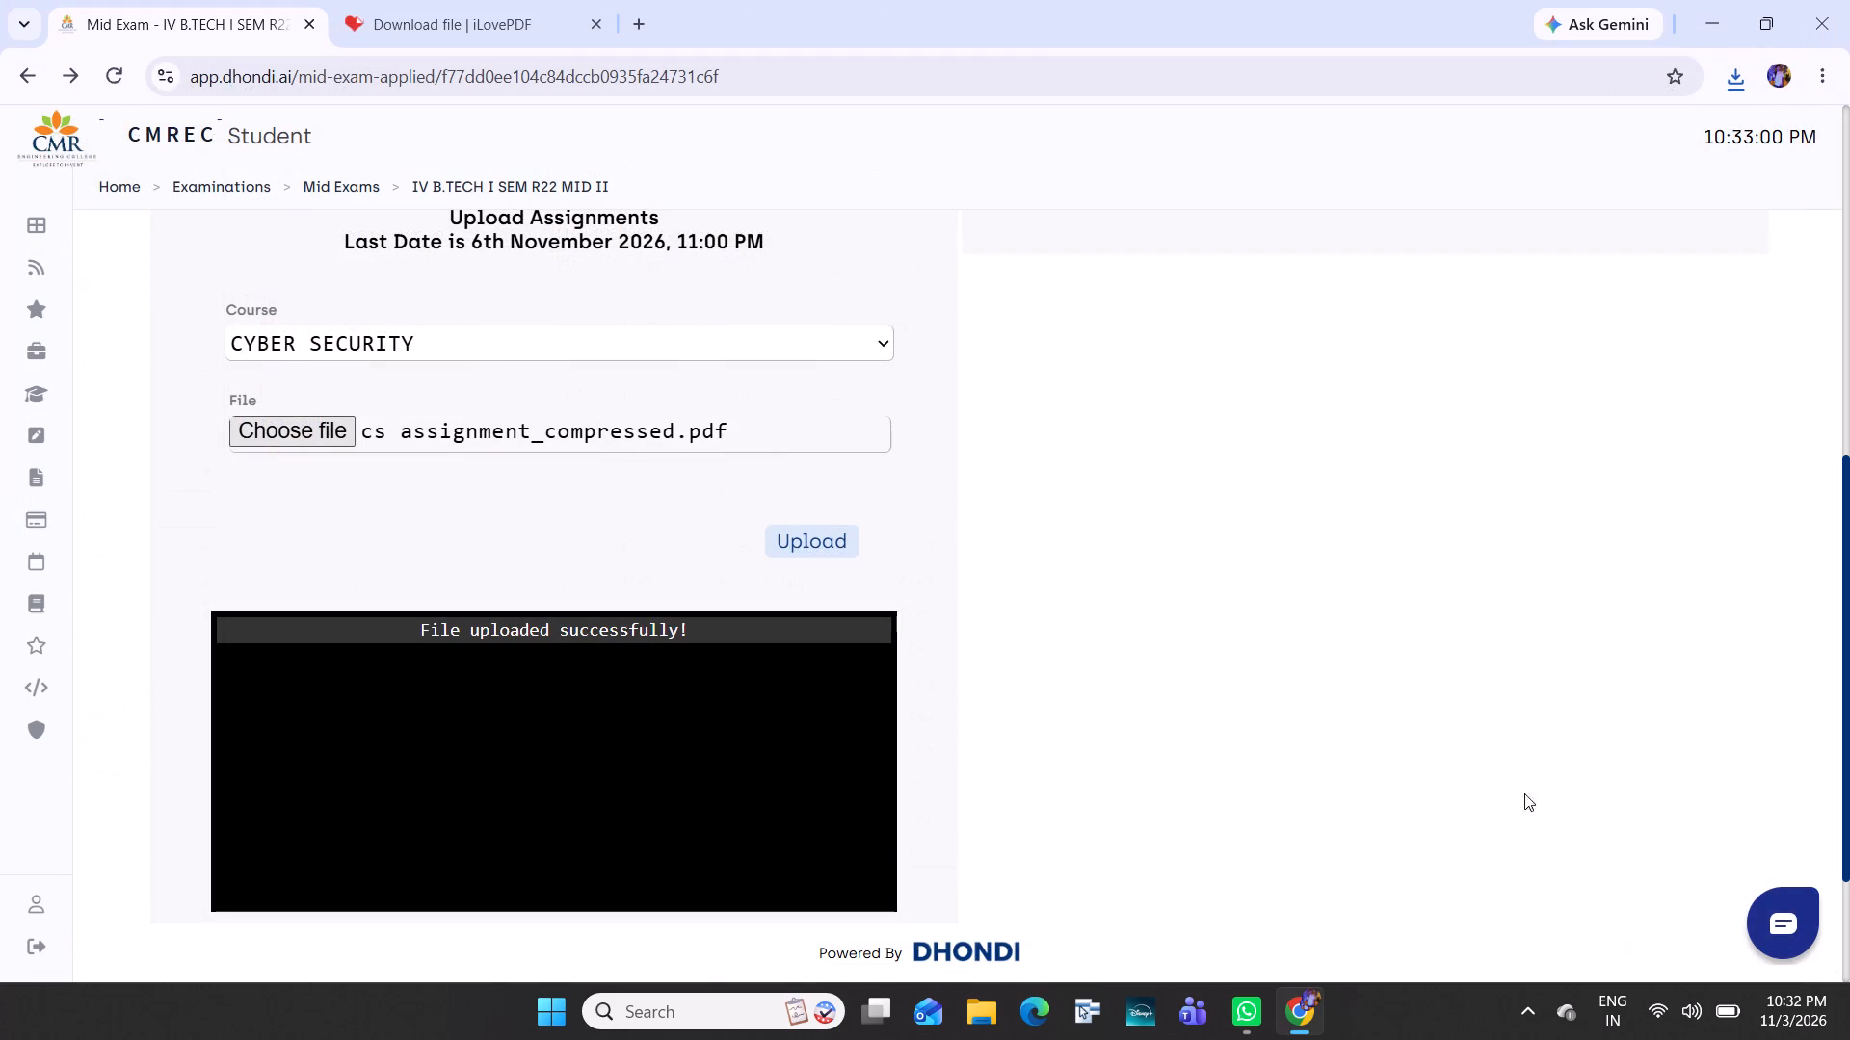
{"action": "left_click", "coordinate": [806, 535]}
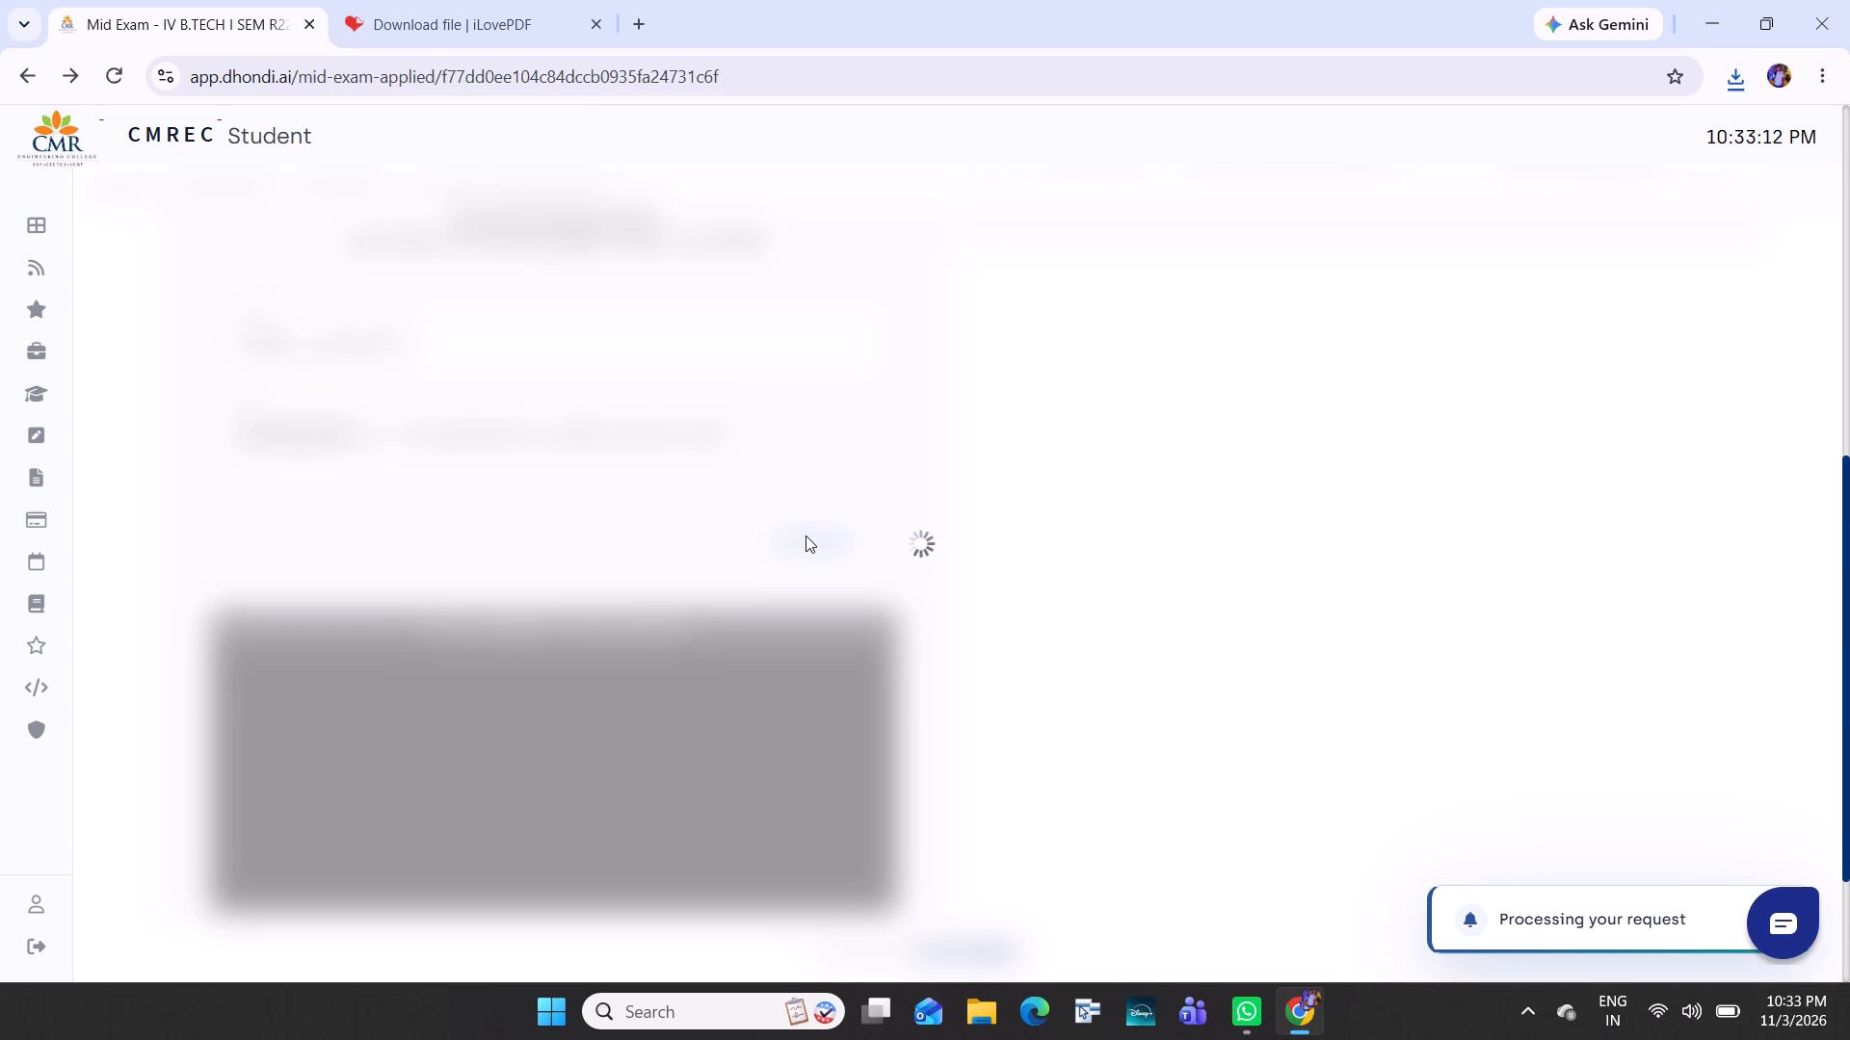
Reload the mid exam page to check the assignment statuses and look through the uploaded INFORMATION SECURITY file to its last page.
{"action": "scroll", "coordinate": [806, 535], "scroll_direction": "up", "scroll_amount": 6}
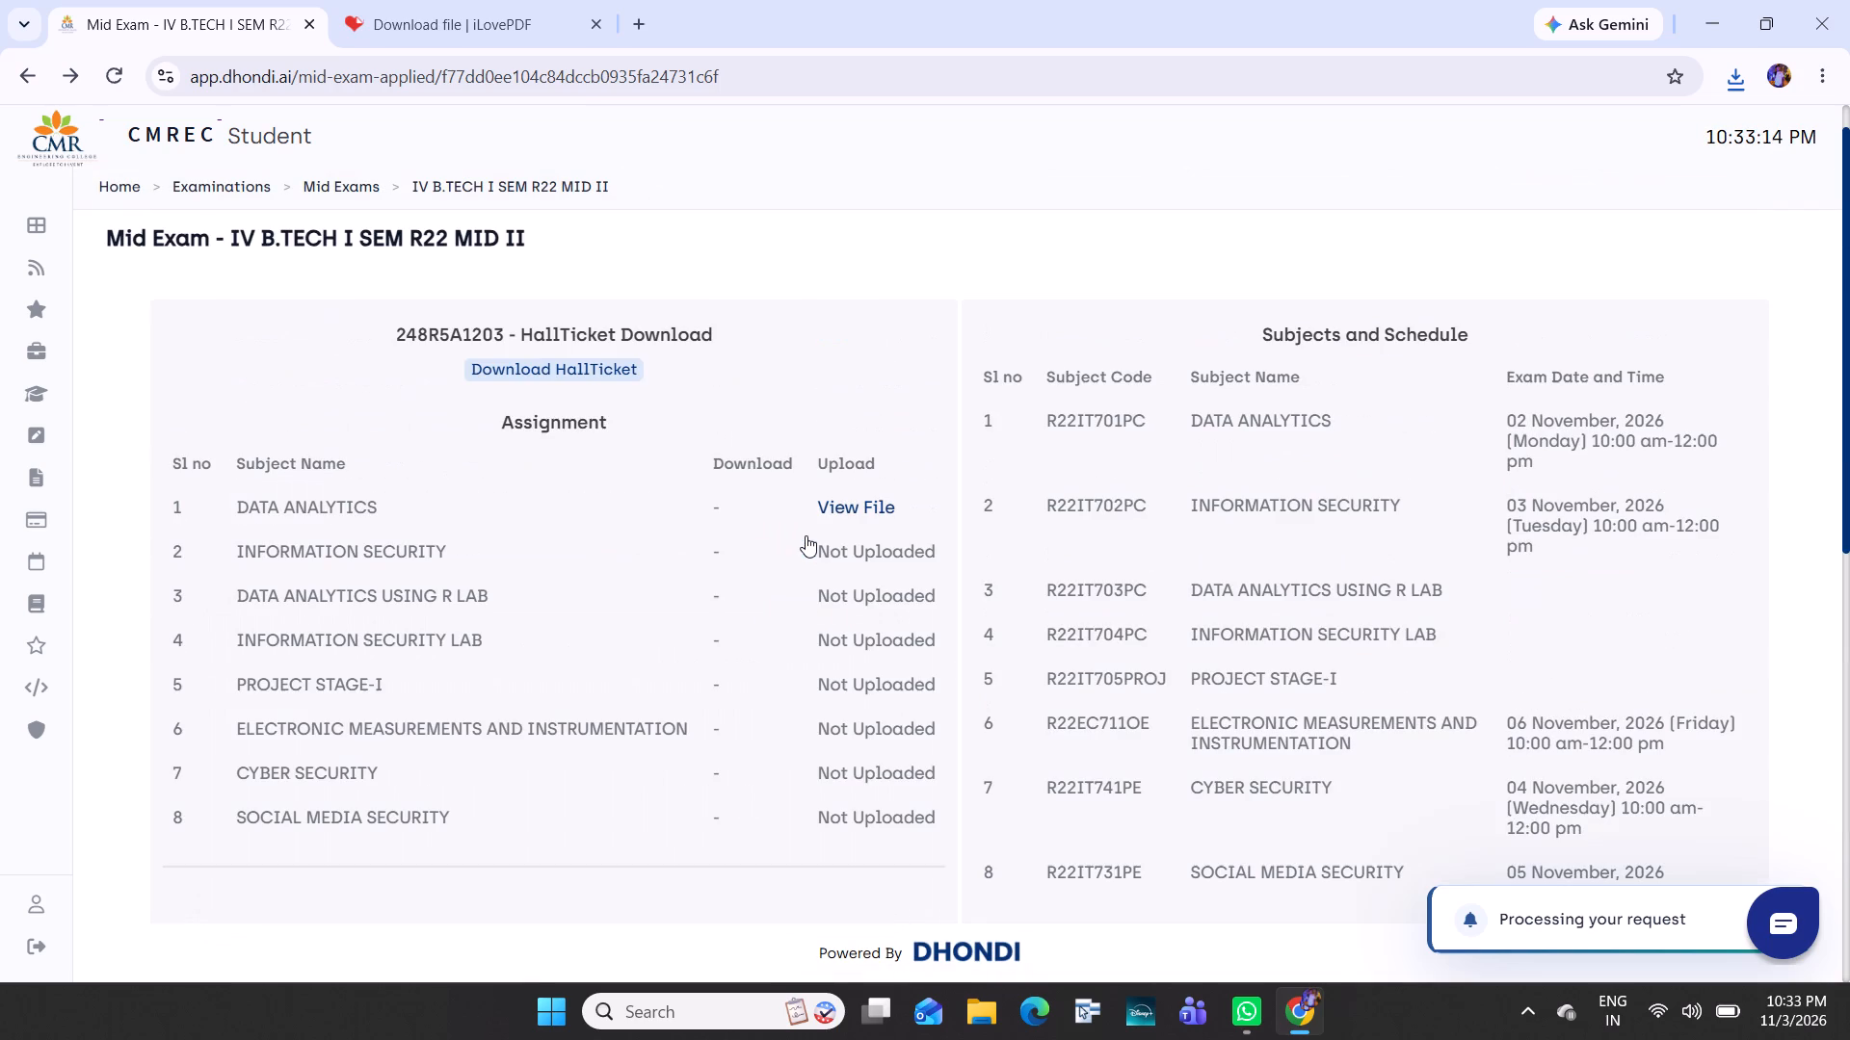
{"action": "left_click", "coordinate": [114, 69]}
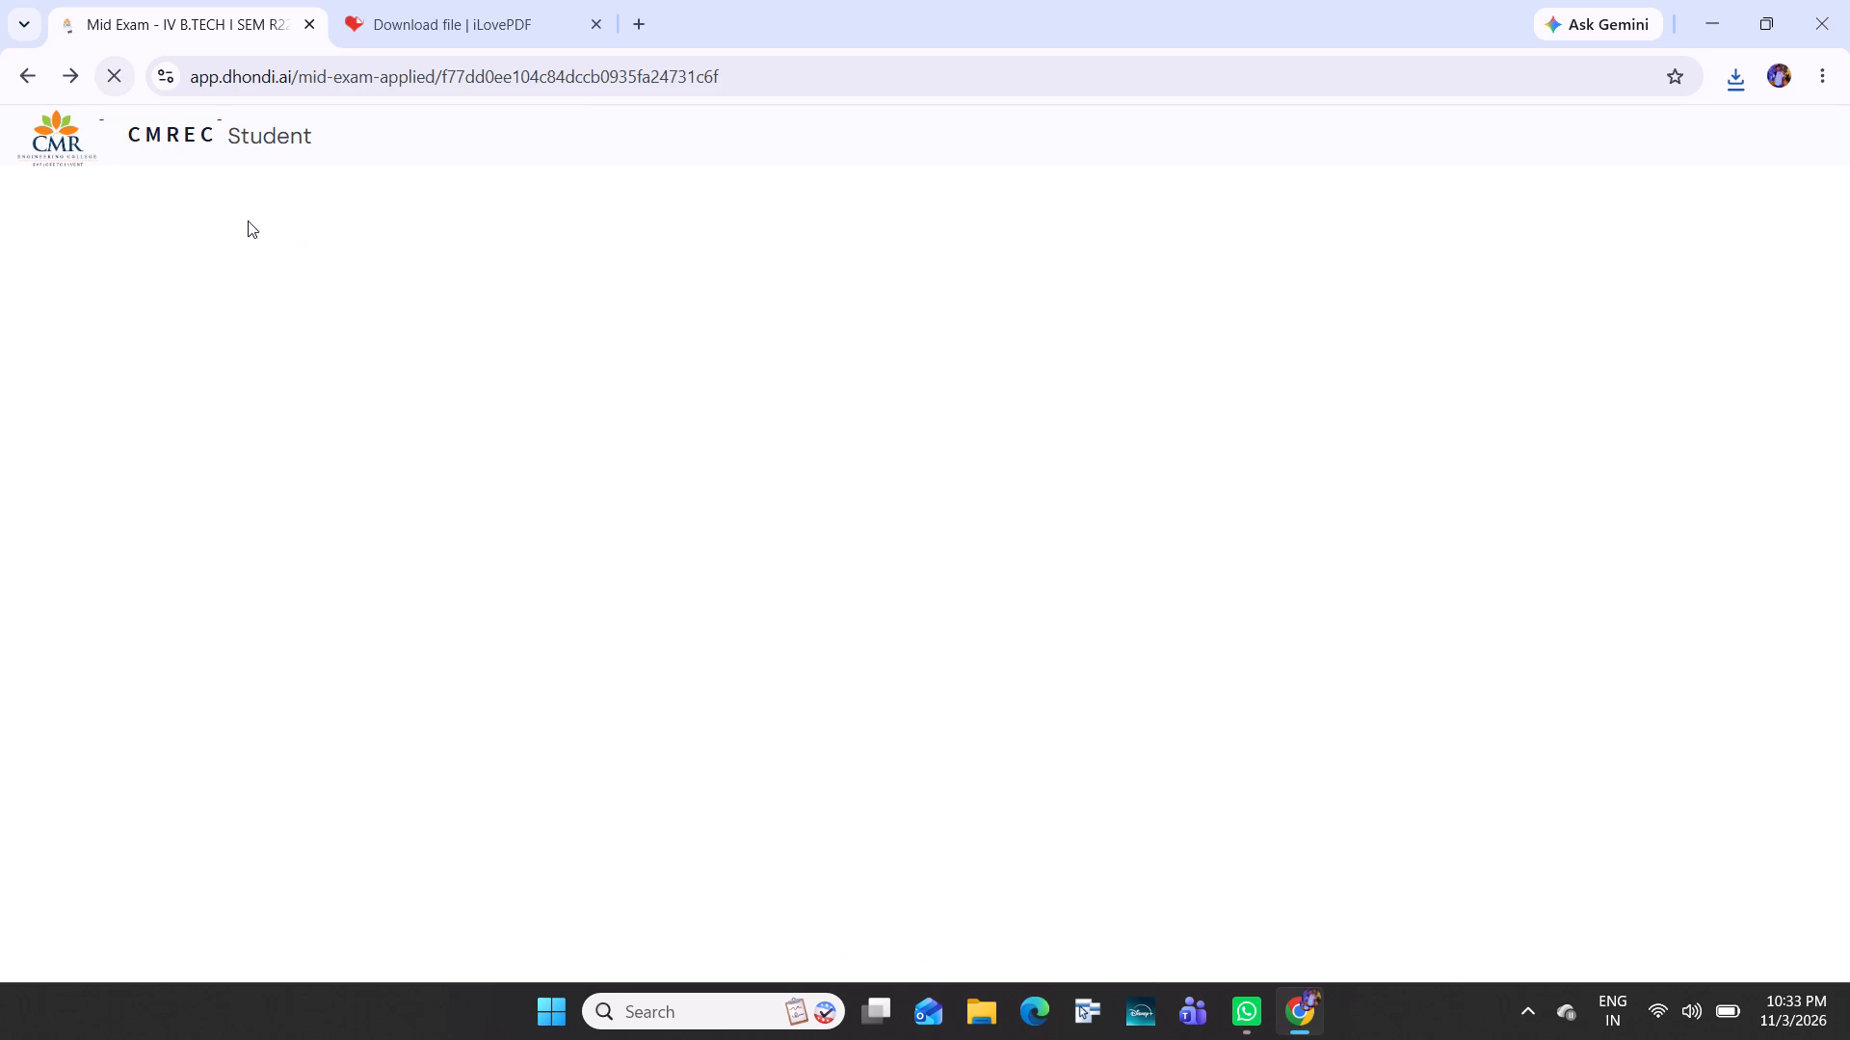
{"action": "scroll", "coordinate": [315, 336], "scroll_direction": "down", "scroll_amount": 1}
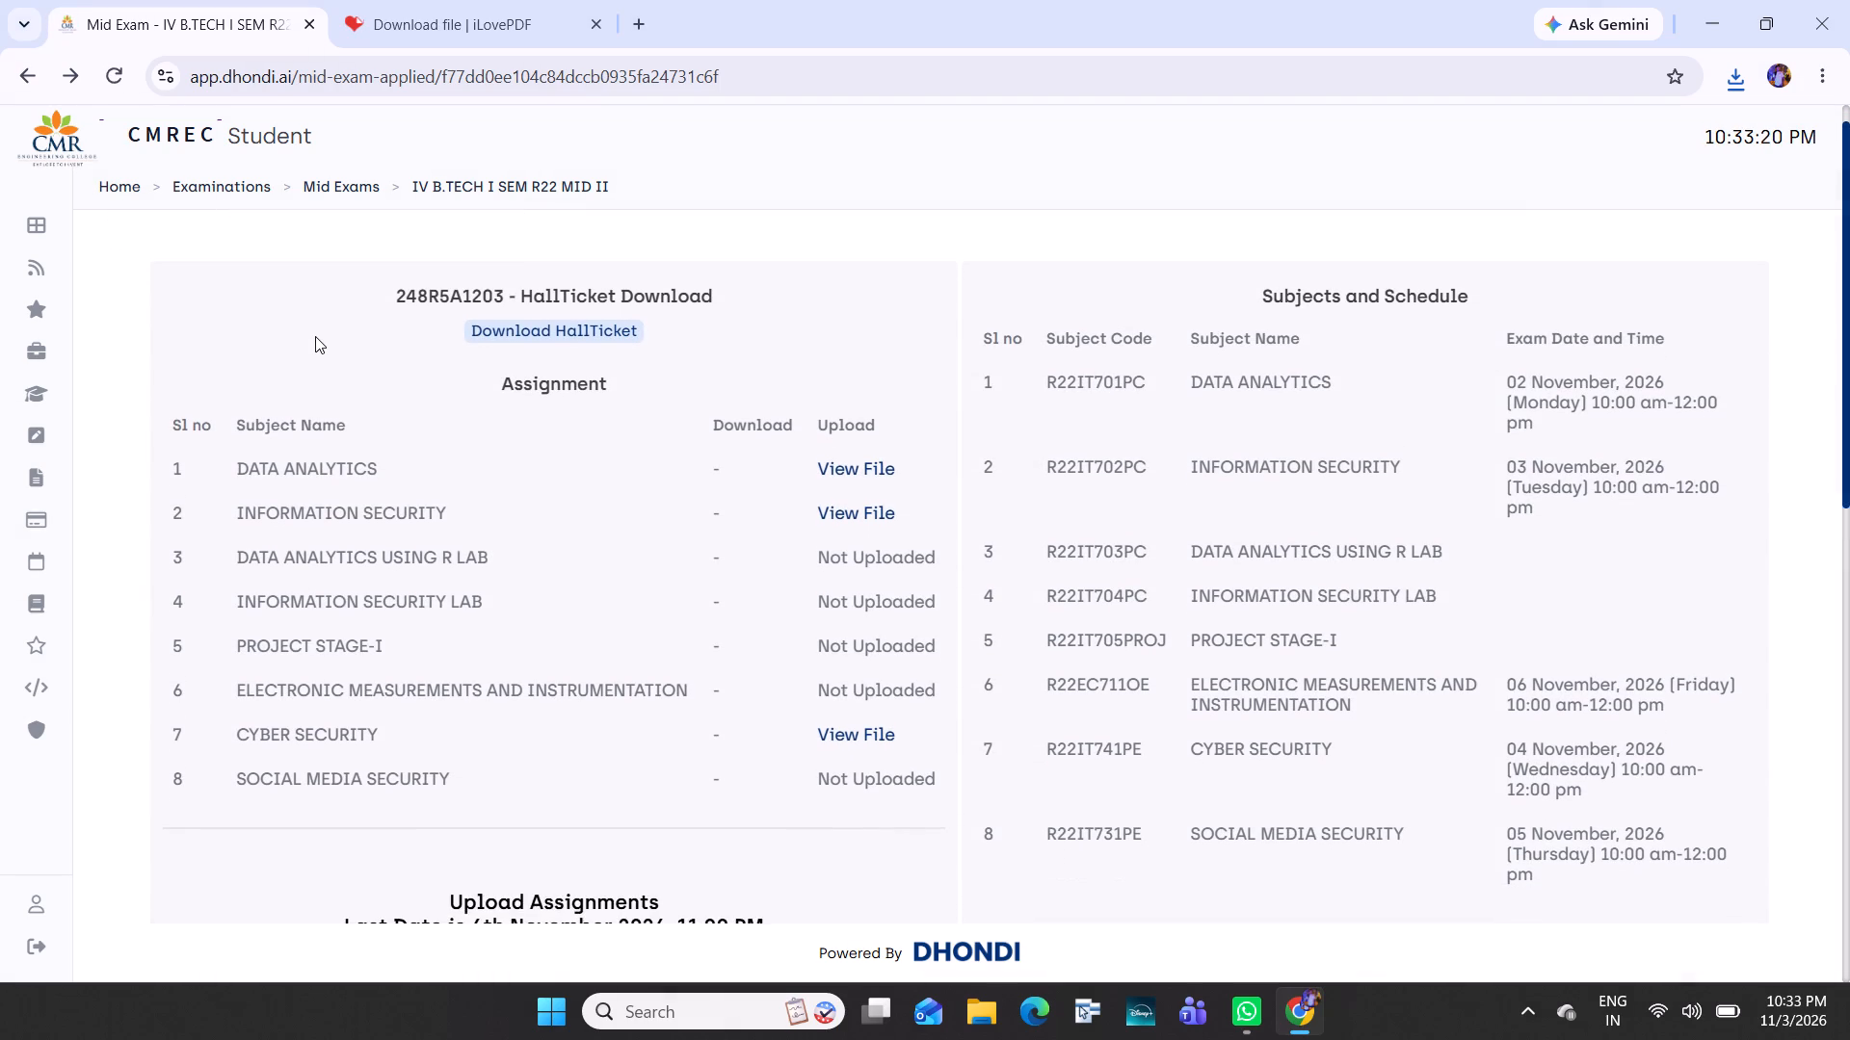
{"action": "left_click", "coordinate": [851, 521]}
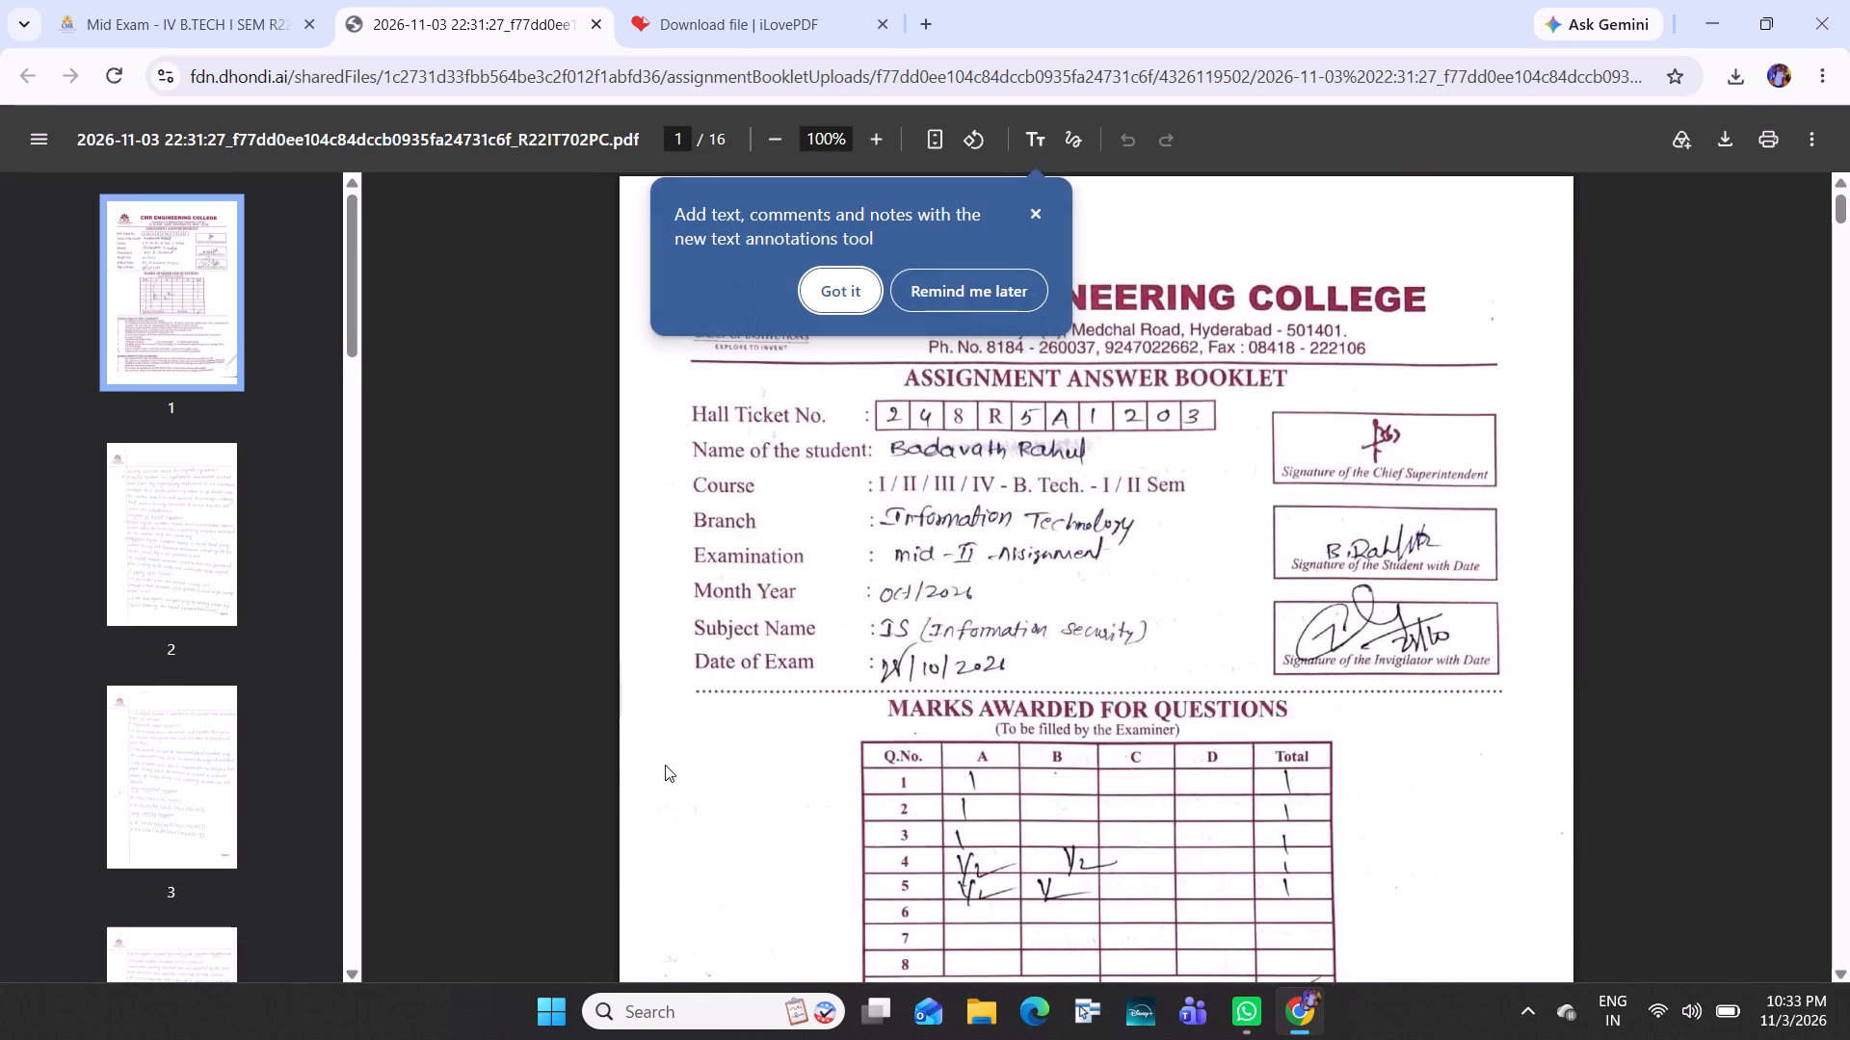
{"action": "scroll", "coordinate": [805, 711], "scroll_direction": "down", "scroll_amount": 10}
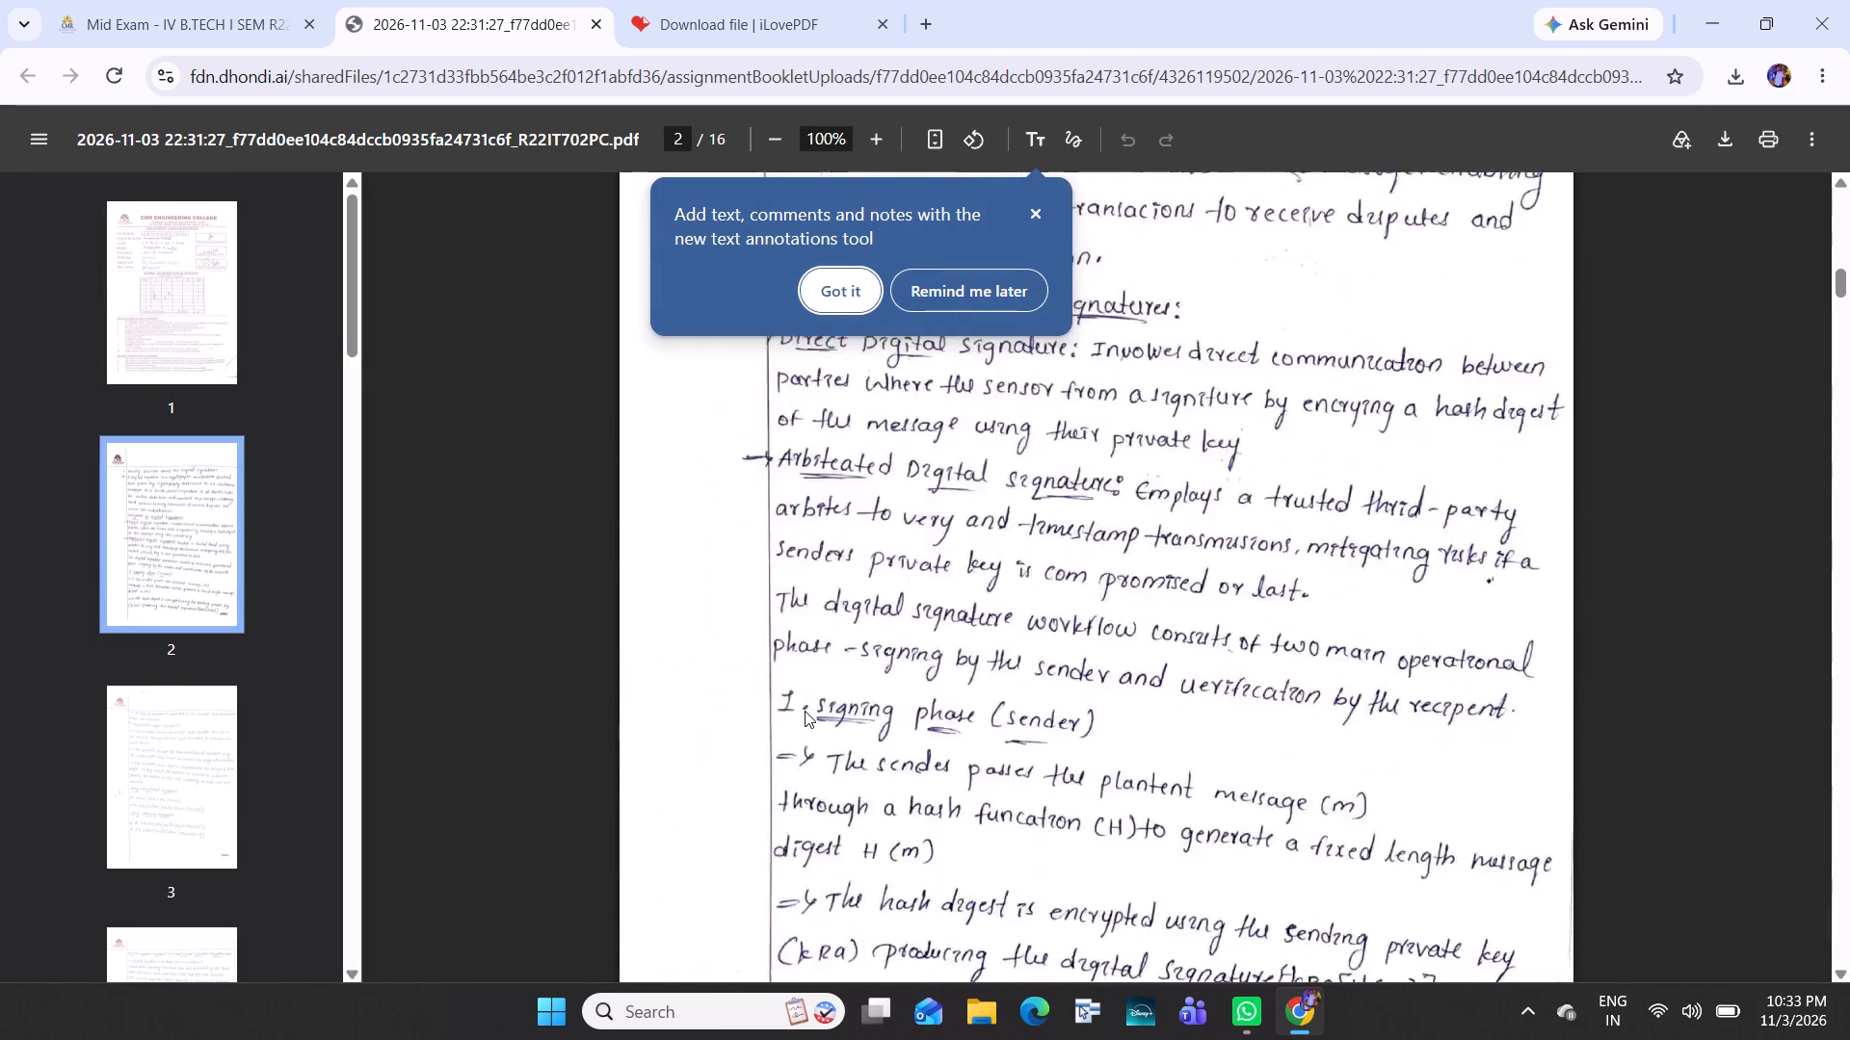
{"action": "scroll", "coordinate": [805, 711], "scroll_direction": "down", "scroll_amount": 15}
{"action": "scroll", "coordinate": [805, 711], "scroll_direction": "down", "scroll_amount": 10}
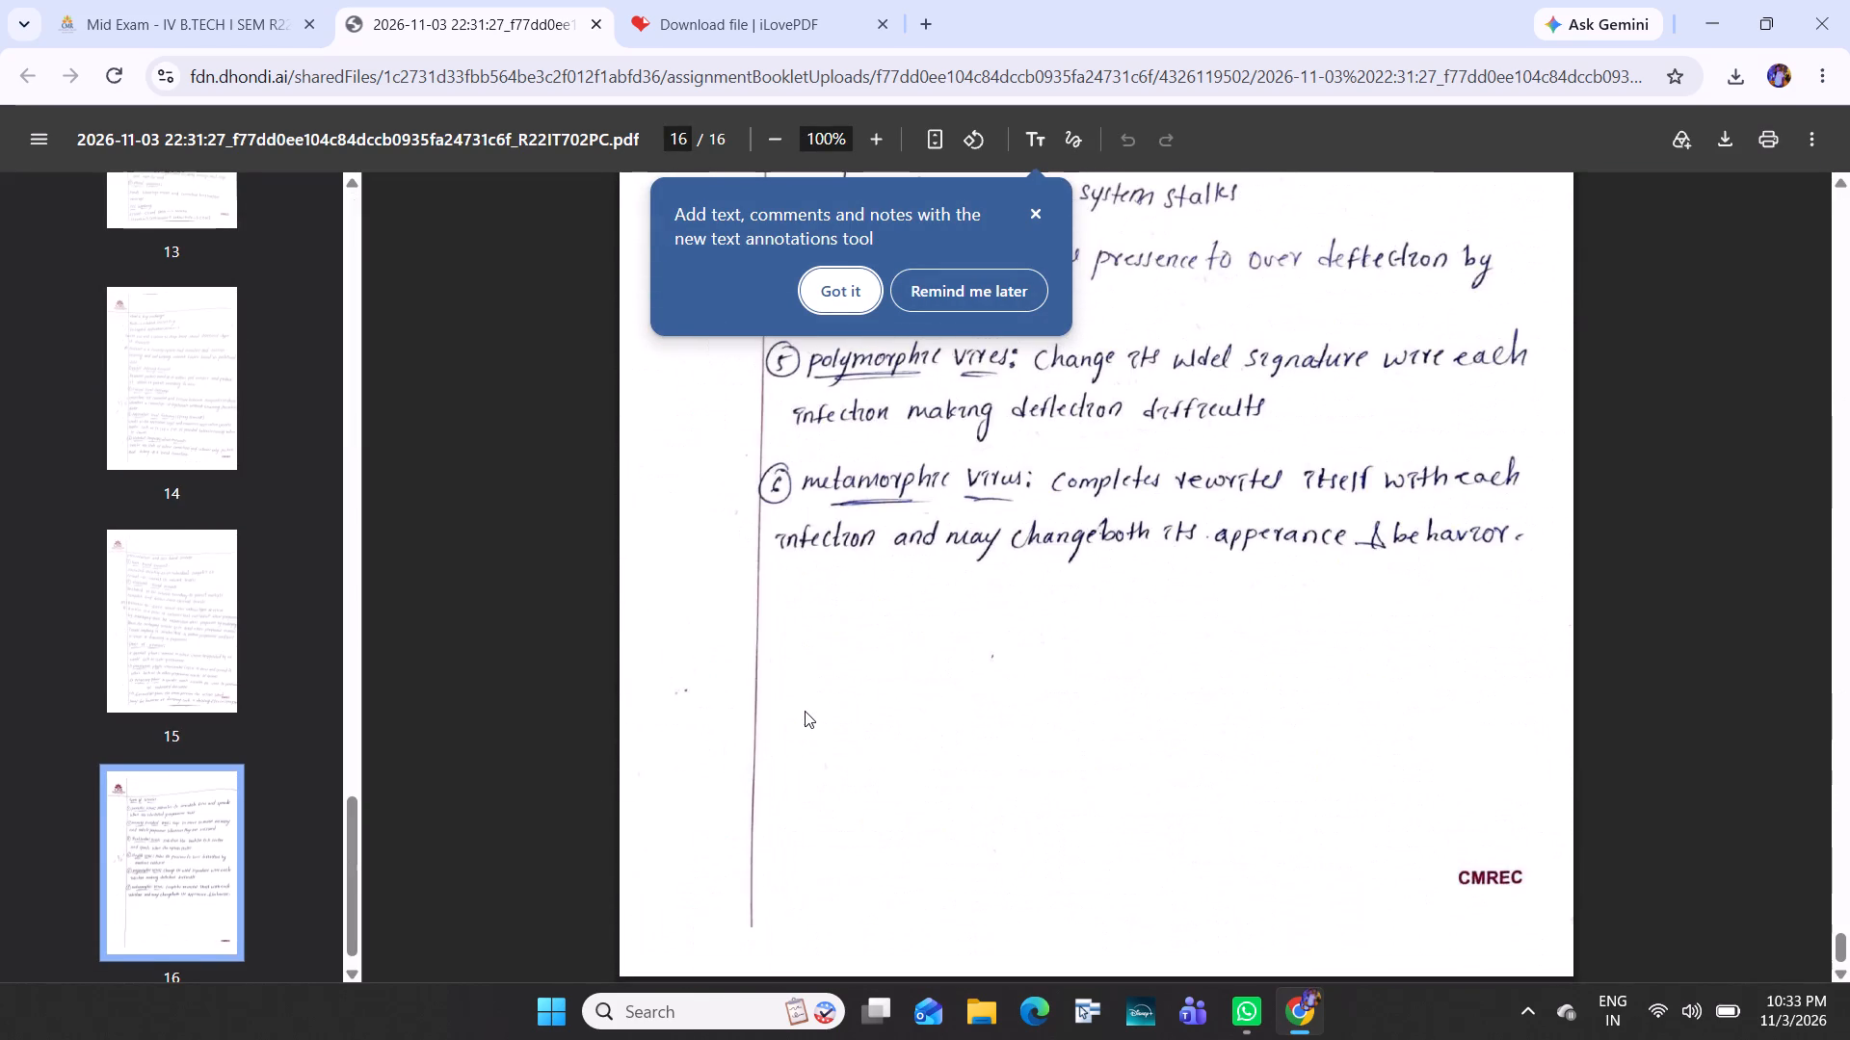
{"action": "scroll", "coordinate": [805, 711], "scroll_direction": "down", "scroll_amount": 4}
Open the uploaded CYBER SECURITY assignment file from the mid exam page and look through it to its last page.
{"action": "left_click", "coordinate": [196, 31]}
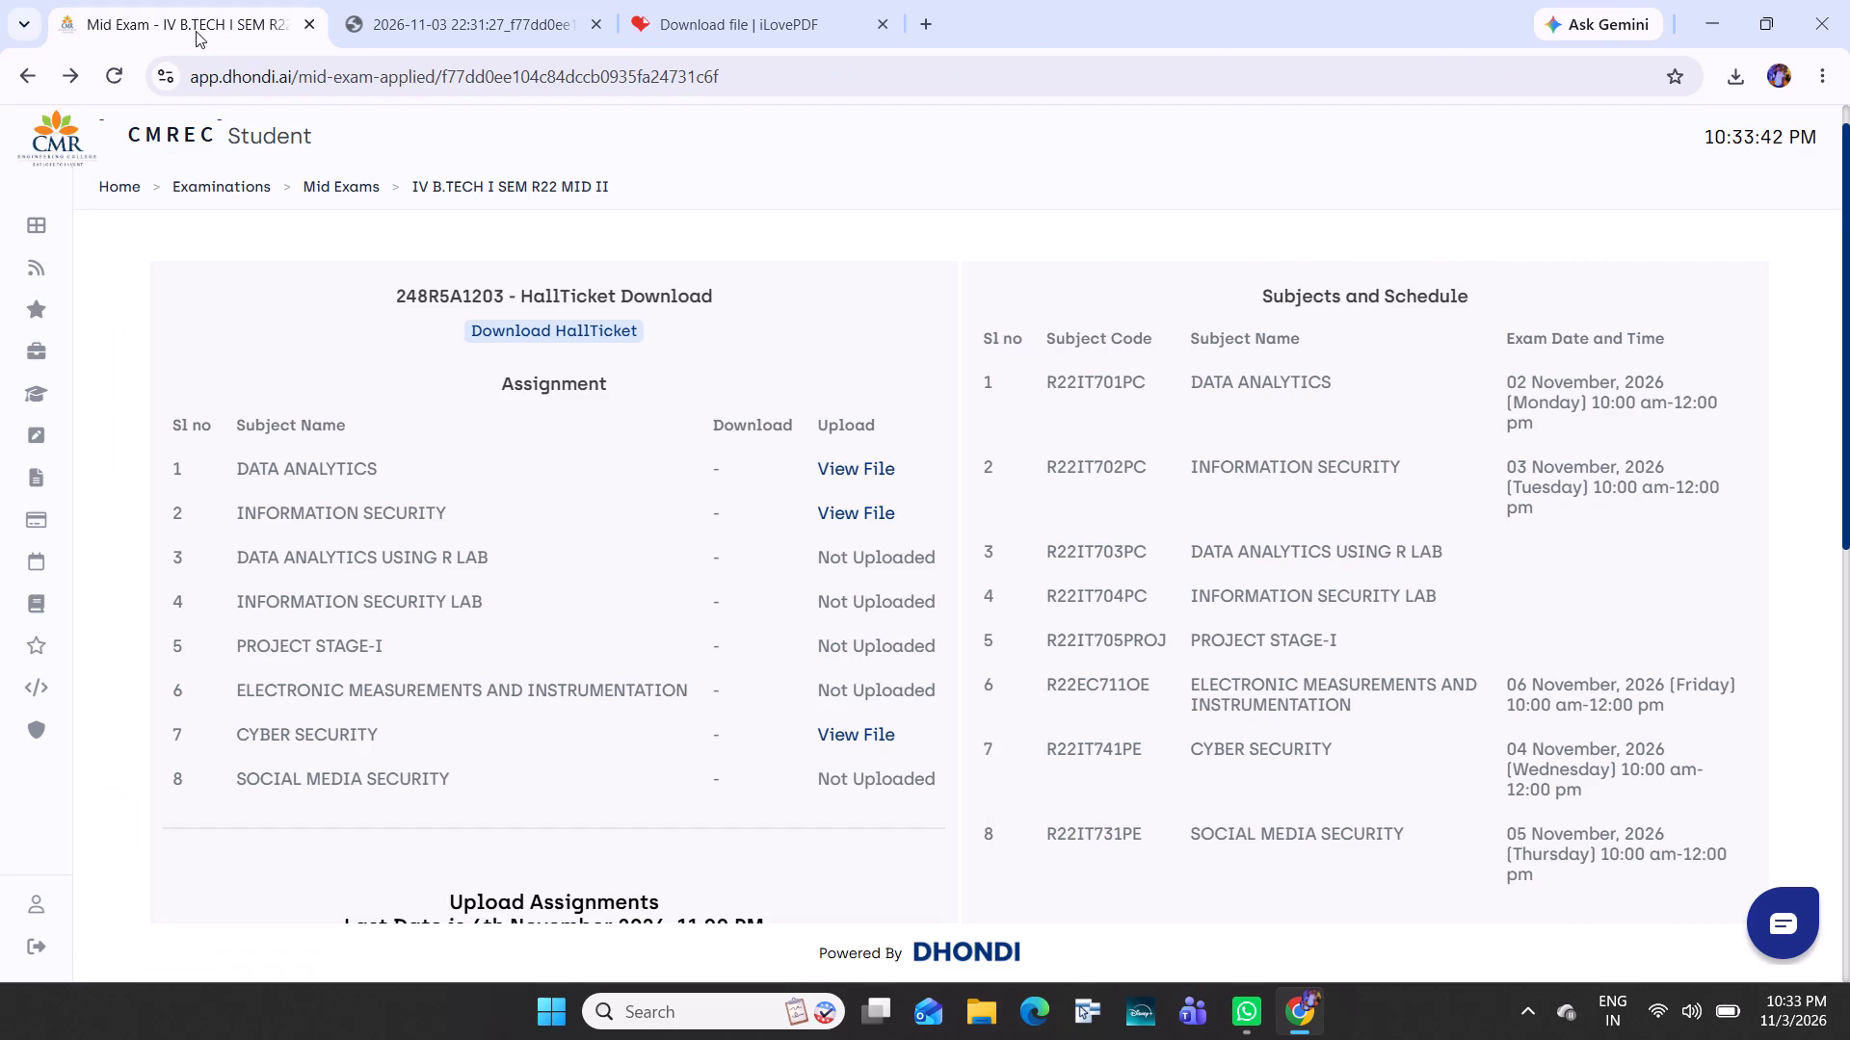
{"action": "left_click", "coordinate": [858, 741]}
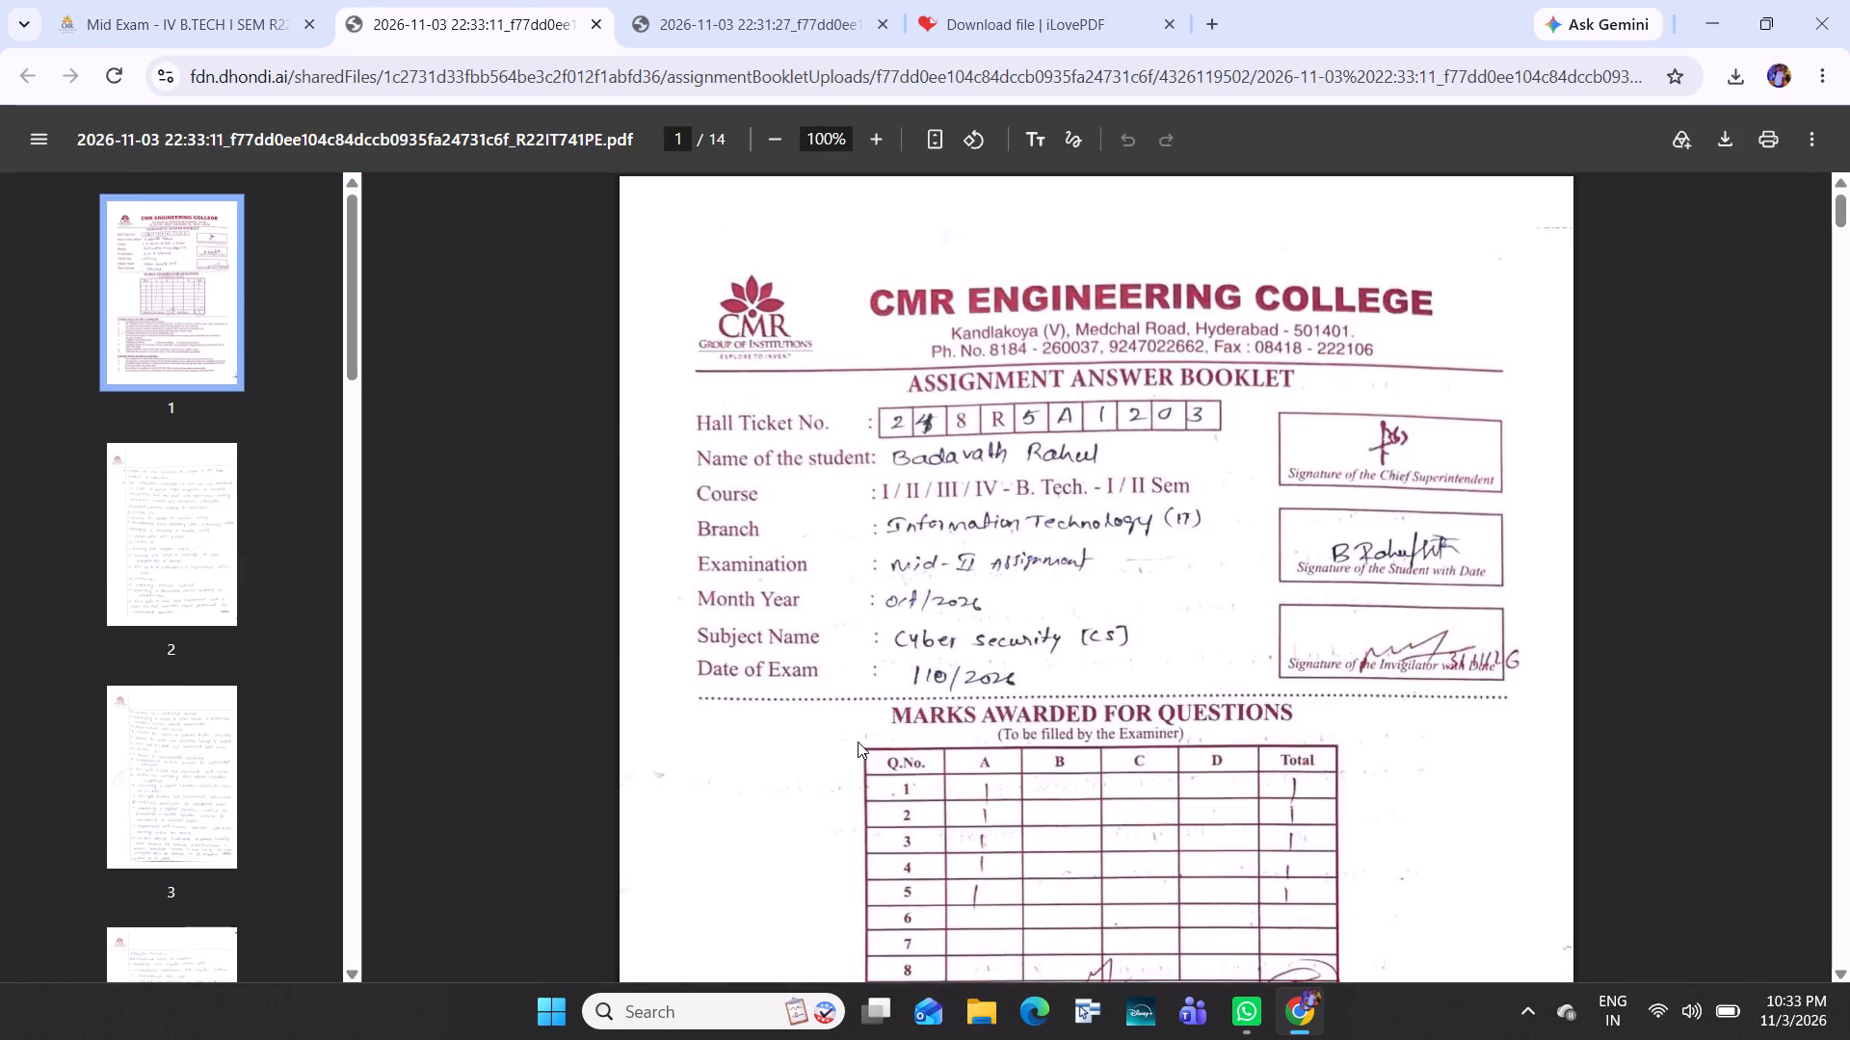
{"action": "scroll", "coordinate": [858, 741], "scroll_direction": "down", "scroll_amount": 10}
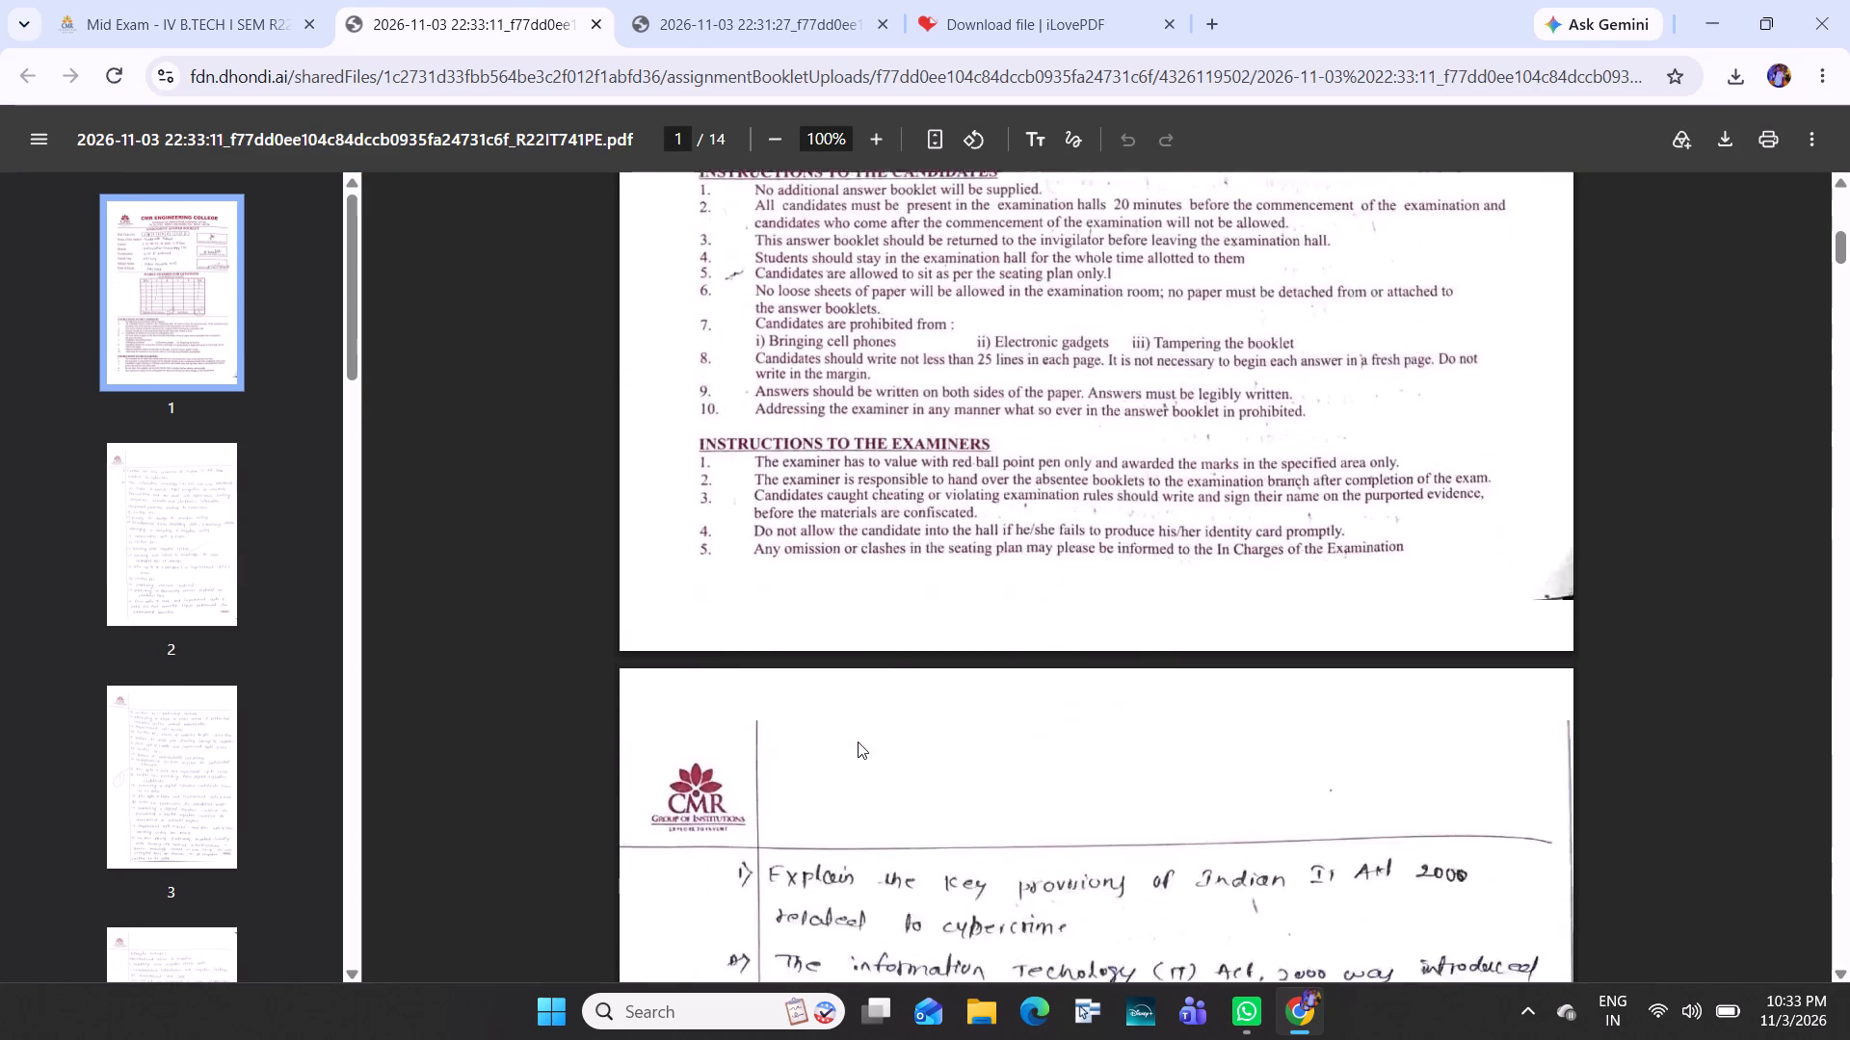
{"action": "scroll", "coordinate": [858, 741], "scroll_direction": "down", "scroll_amount": 16}
{"action": "scroll", "coordinate": [858, 741], "scroll_direction": "down", "scroll_amount": 5}
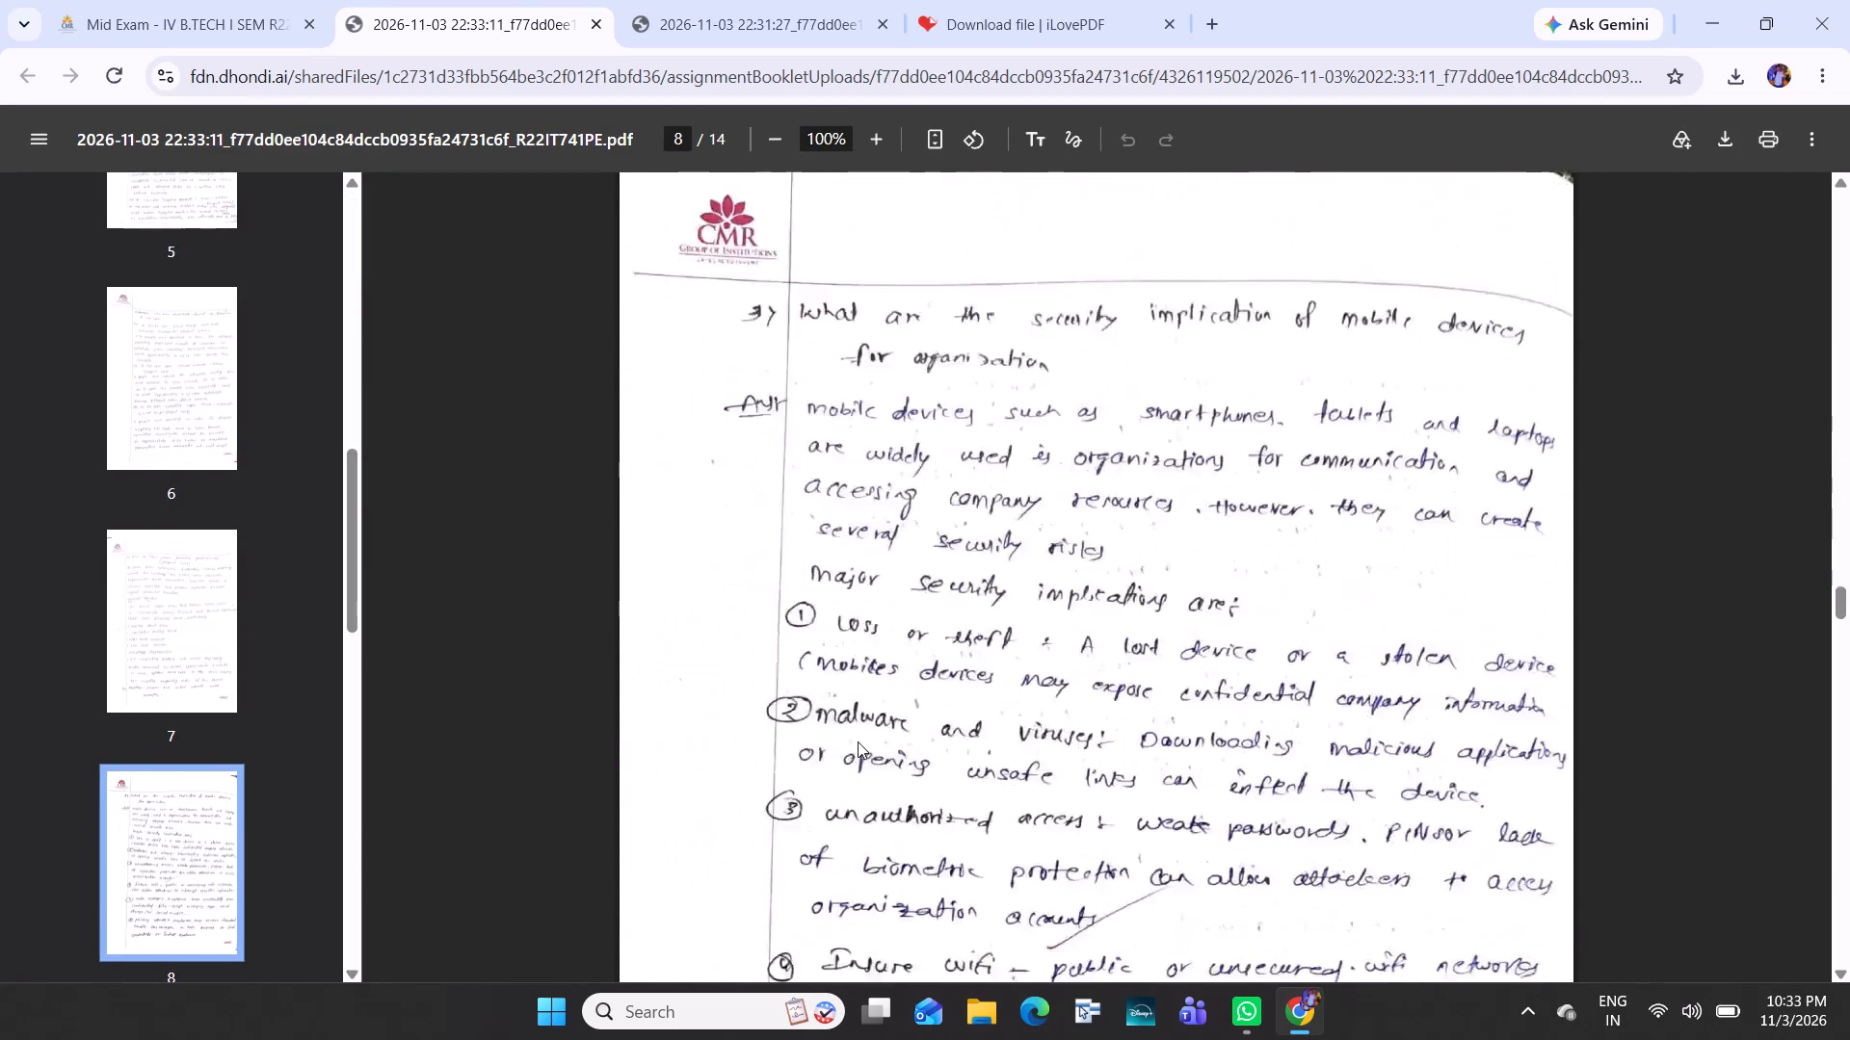
{"action": "scroll", "coordinate": [858, 741], "scroll_direction": "down", "scroll_amount": 15}
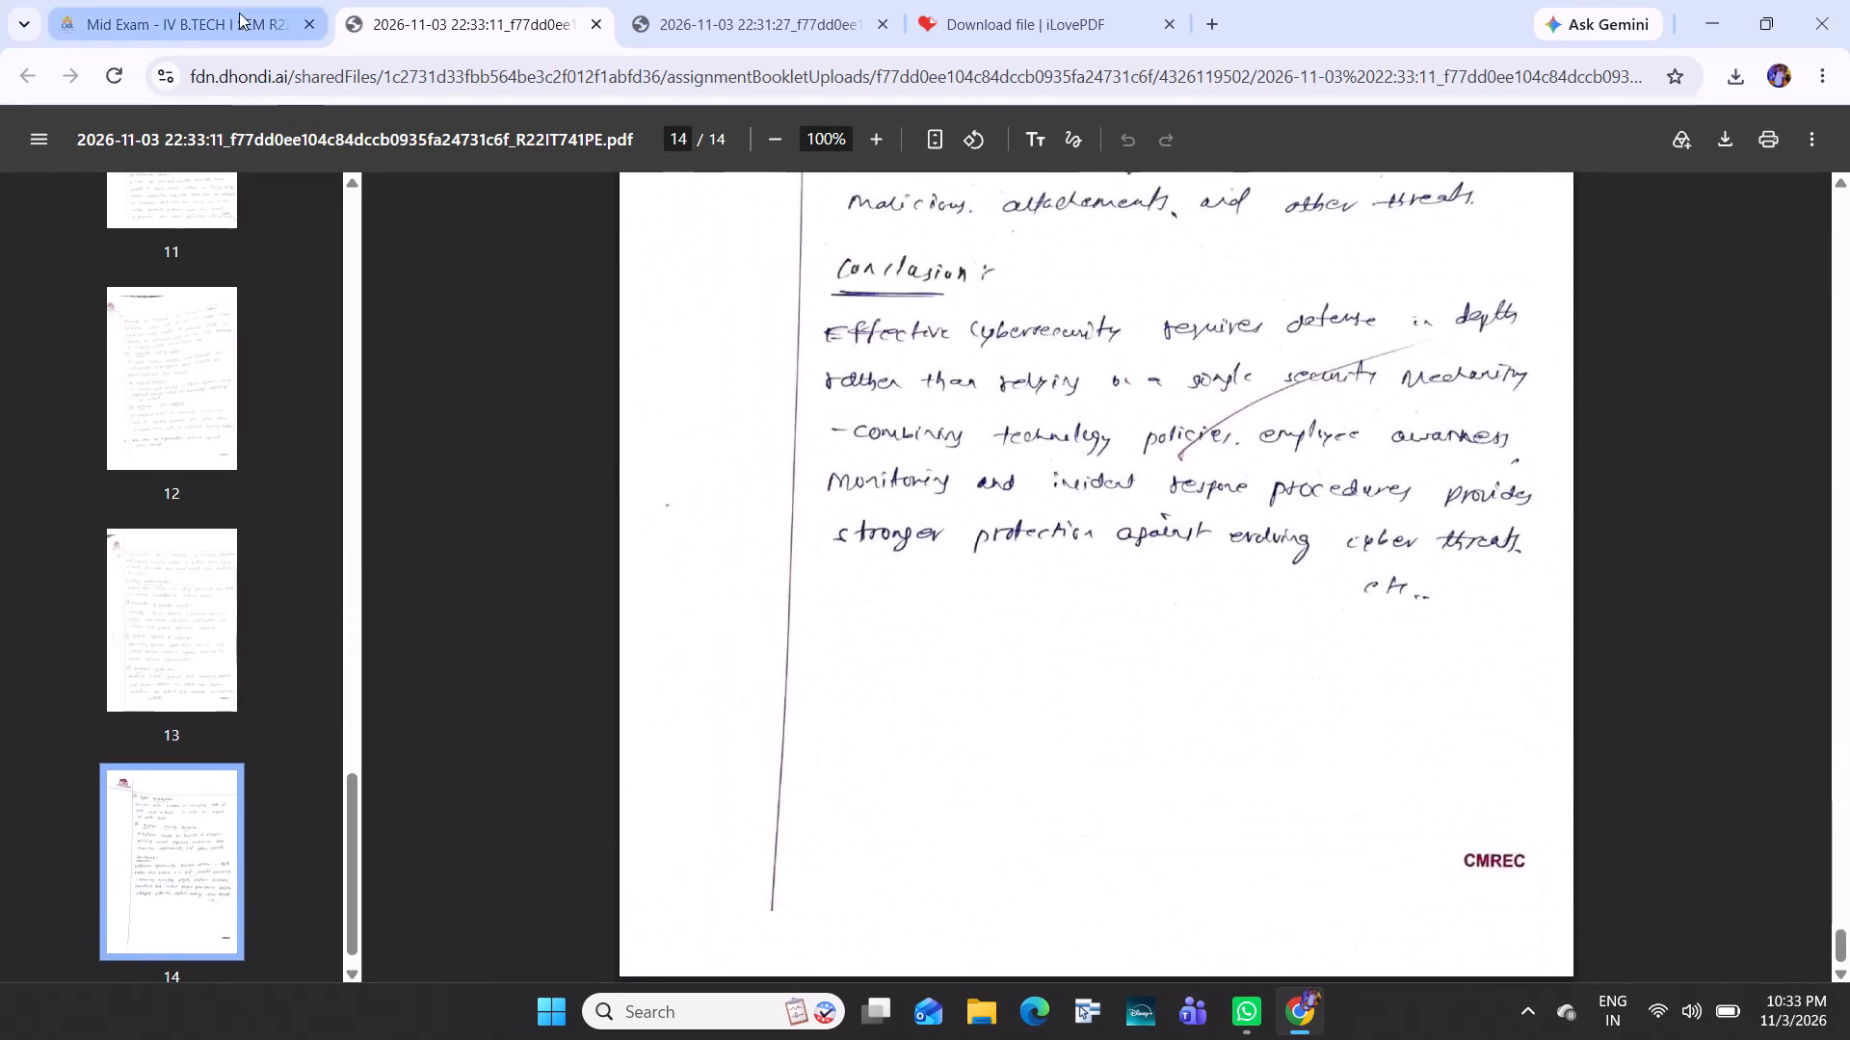
Return to the mid exam page and open the course choices of the Upload Assignments form.
{"action": "left_click", "coordinate": [239, 13]}
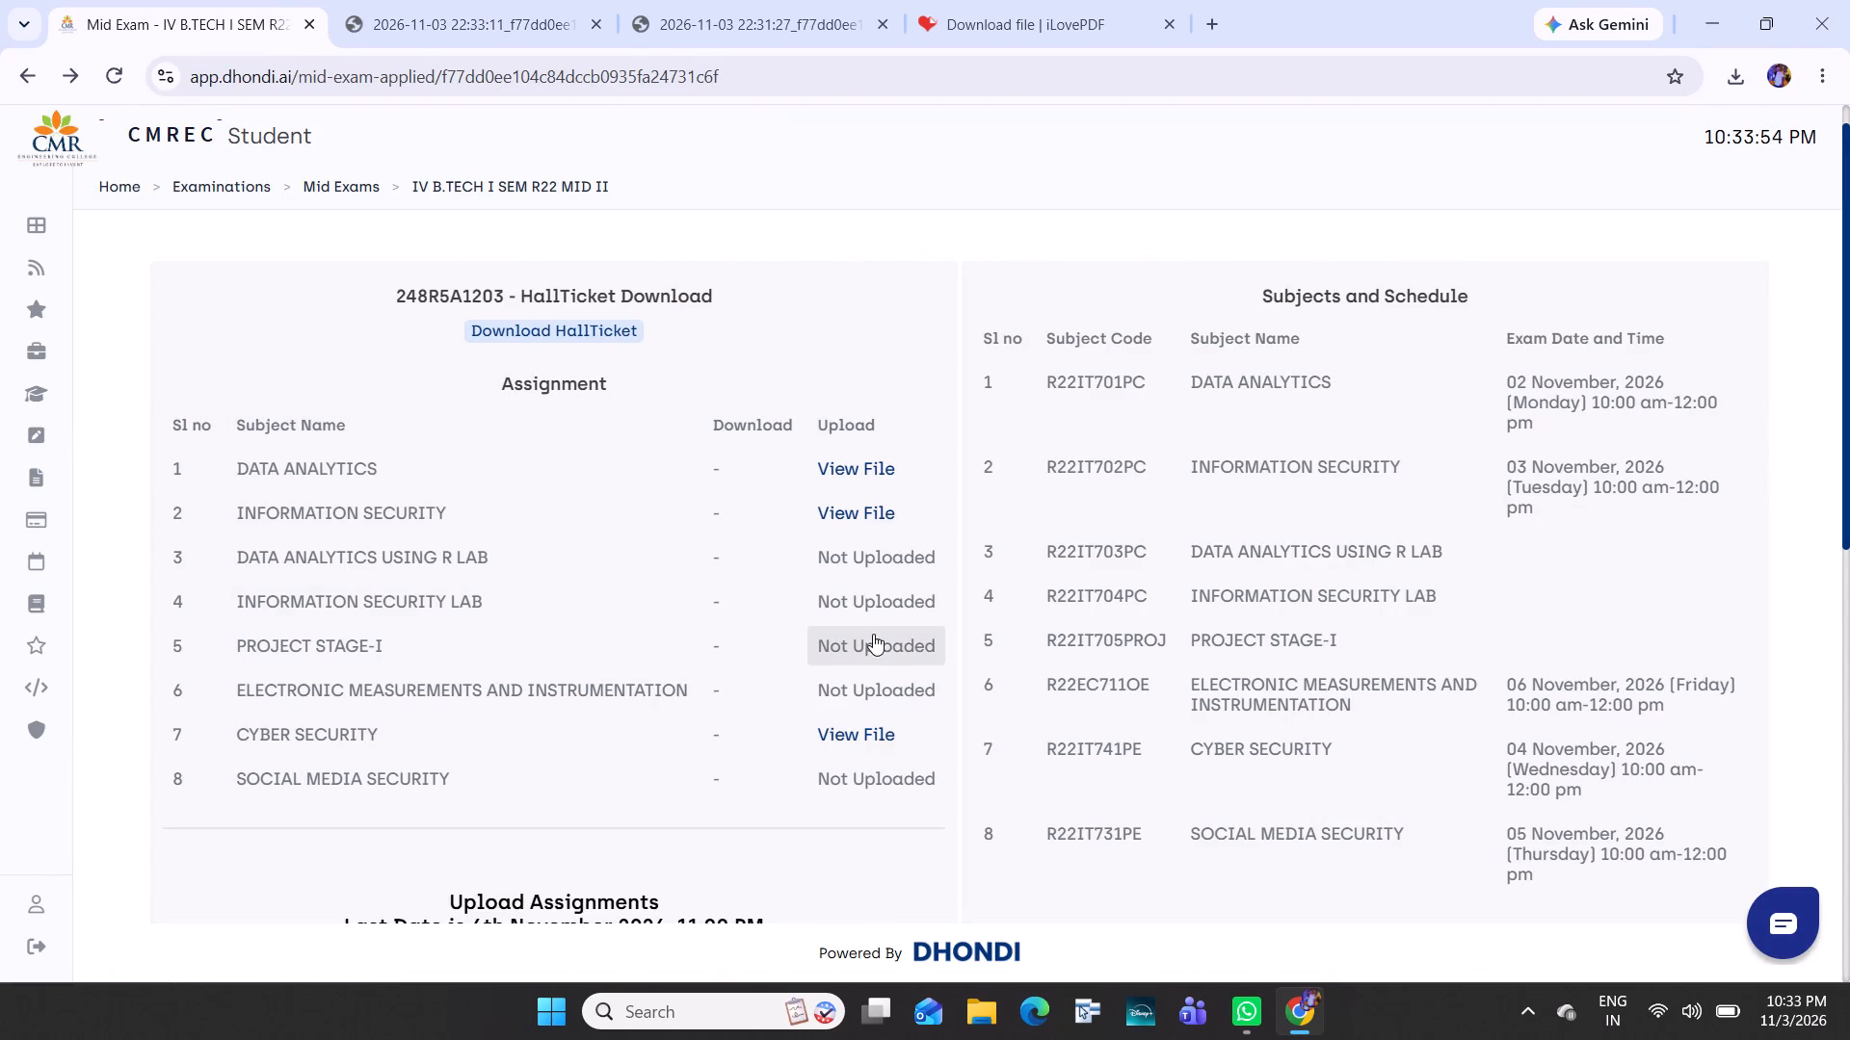
{"action": "scroll", "coordinate": [873, 634], "scroll_direction": "right", "scroll_amount": 6}
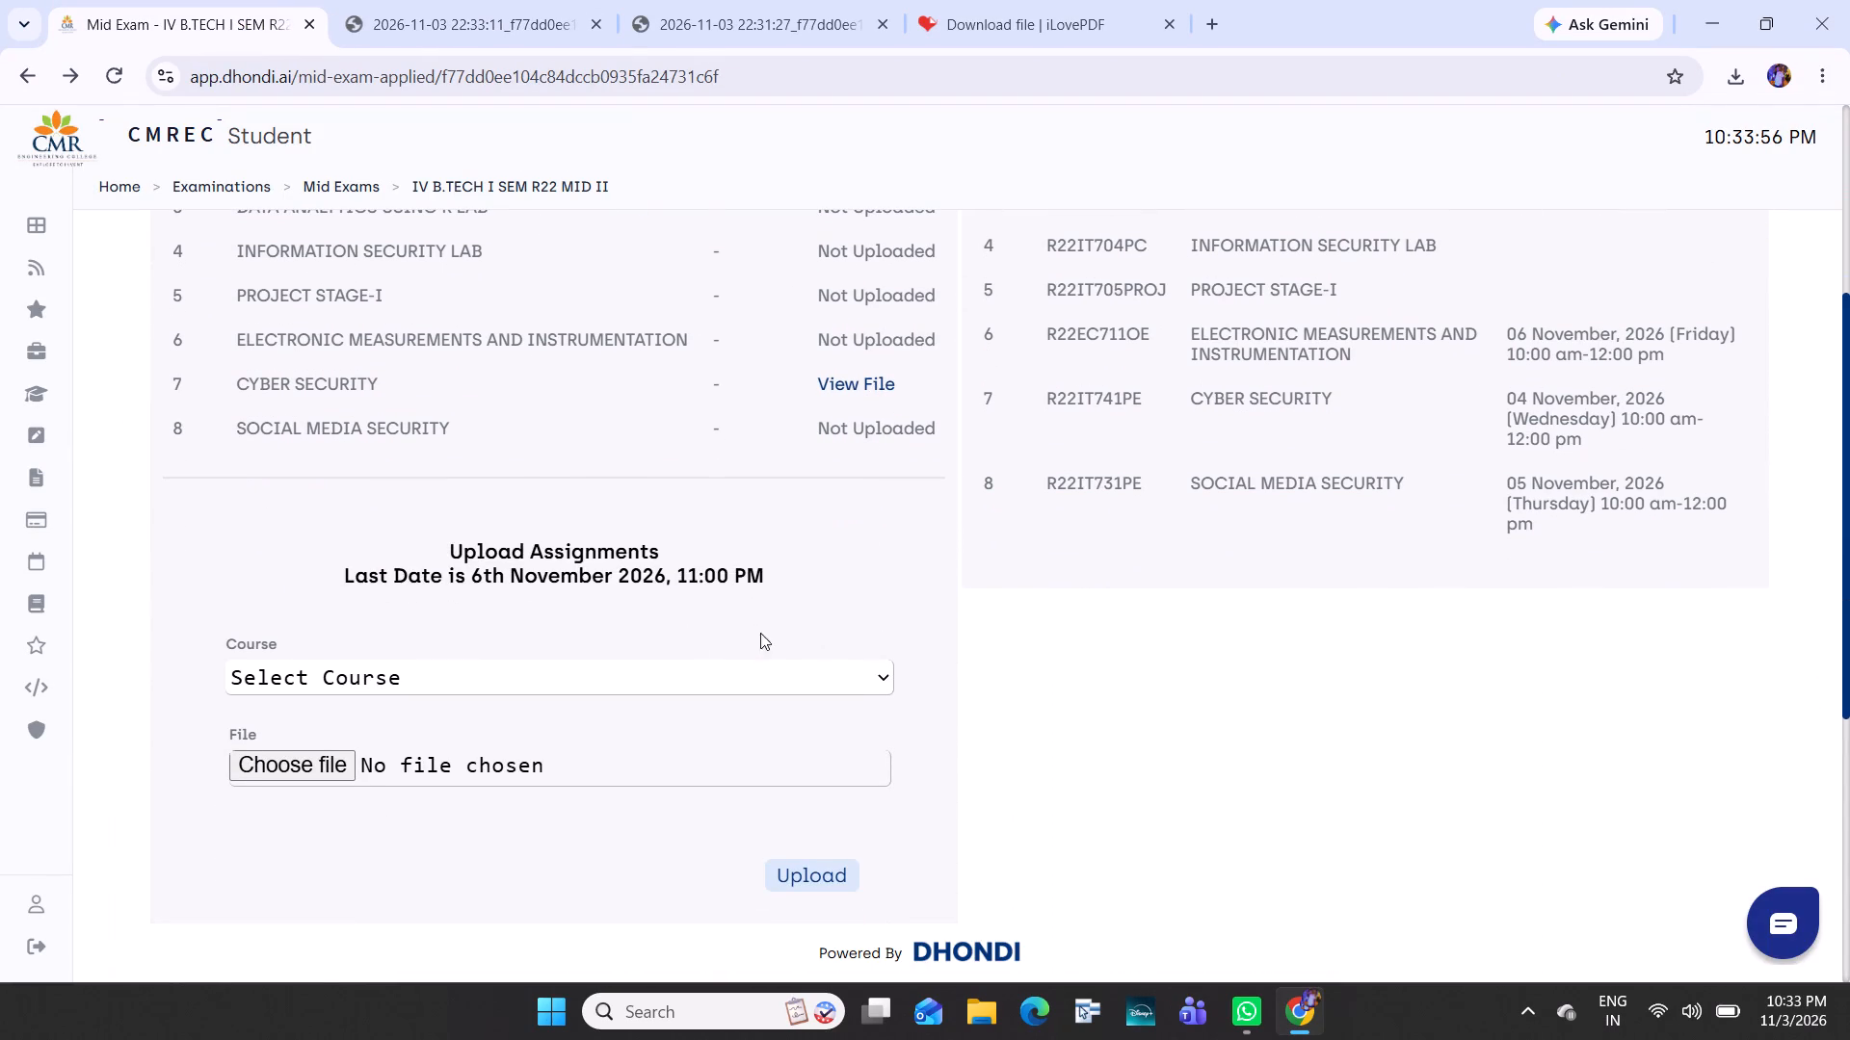
{"action": "left_click", "coordinate": [647, 671]}
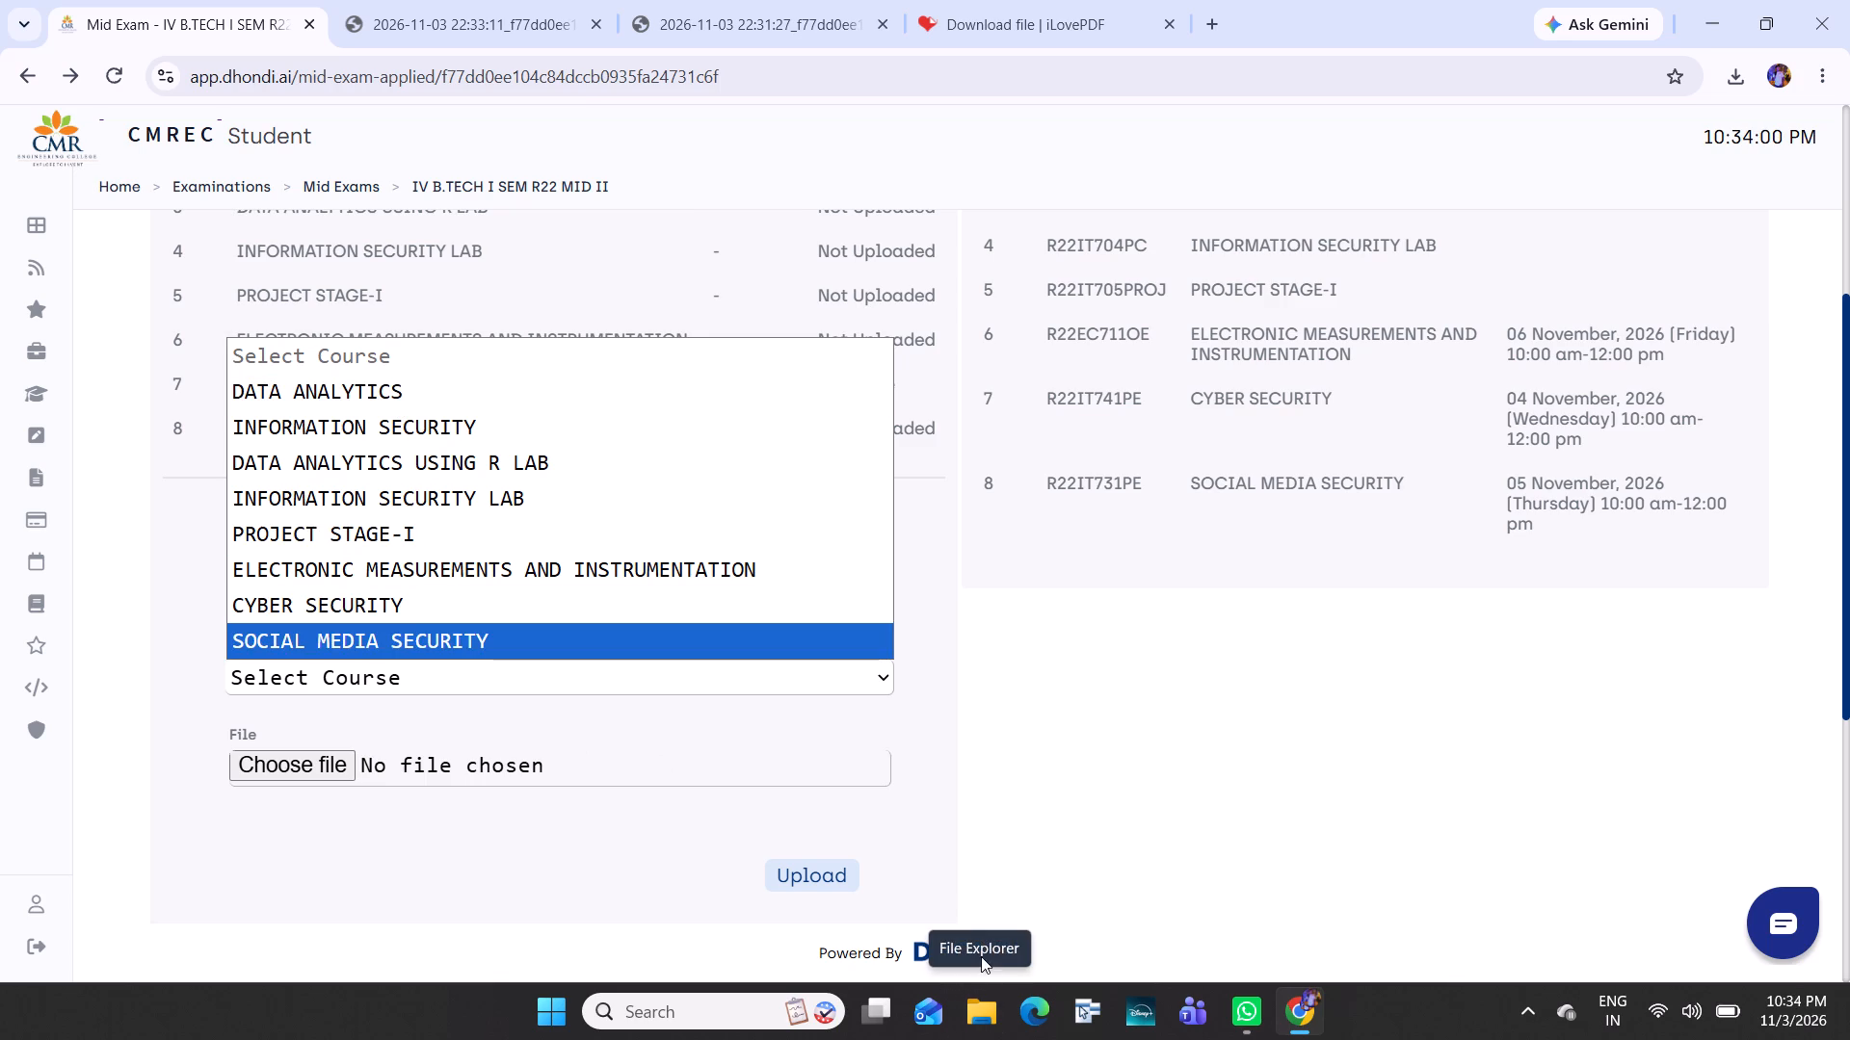
Check the files in the Desktop's dhondi folder in File Explorer against the assignment upload statuses on the mid exam page.
{"action": "left_click", "coordinate": [978, 1008]}
{"action": "left_click", "coordinate": [978, 1008]}
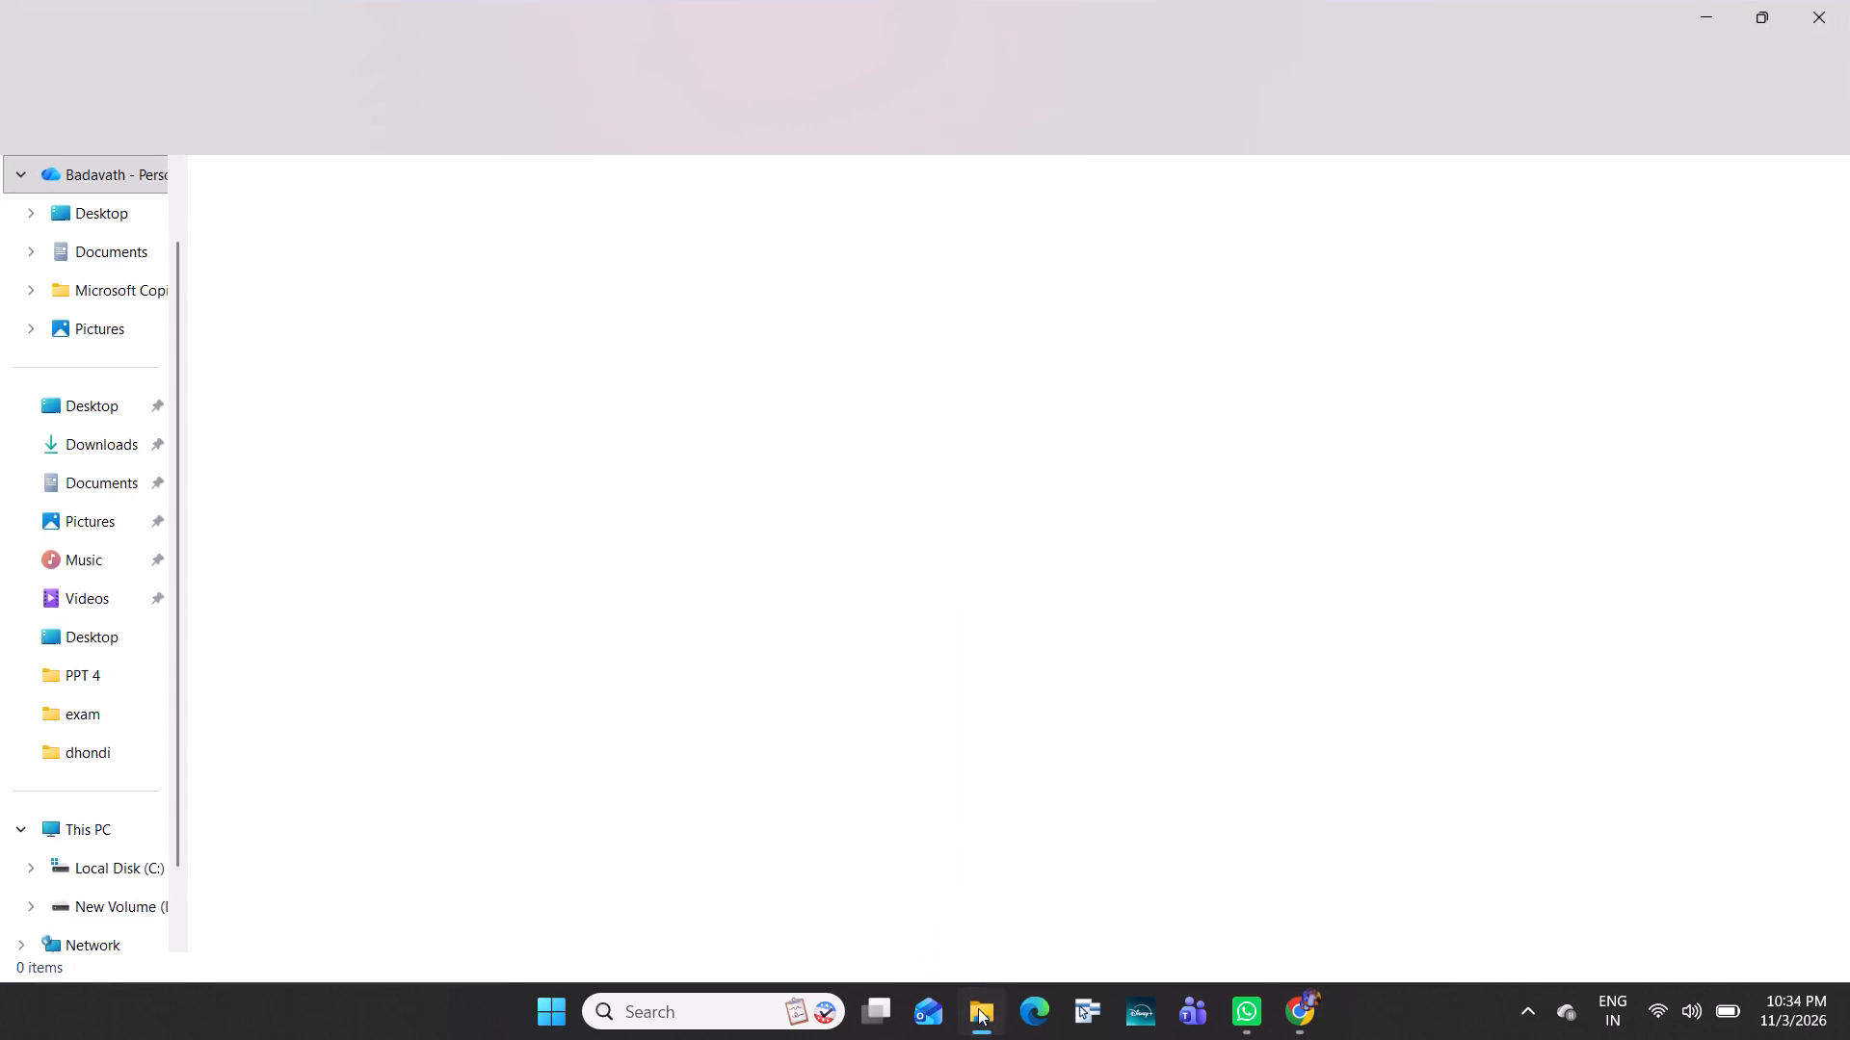
{"action": "left_click", "coordinate": [978, 1008]}
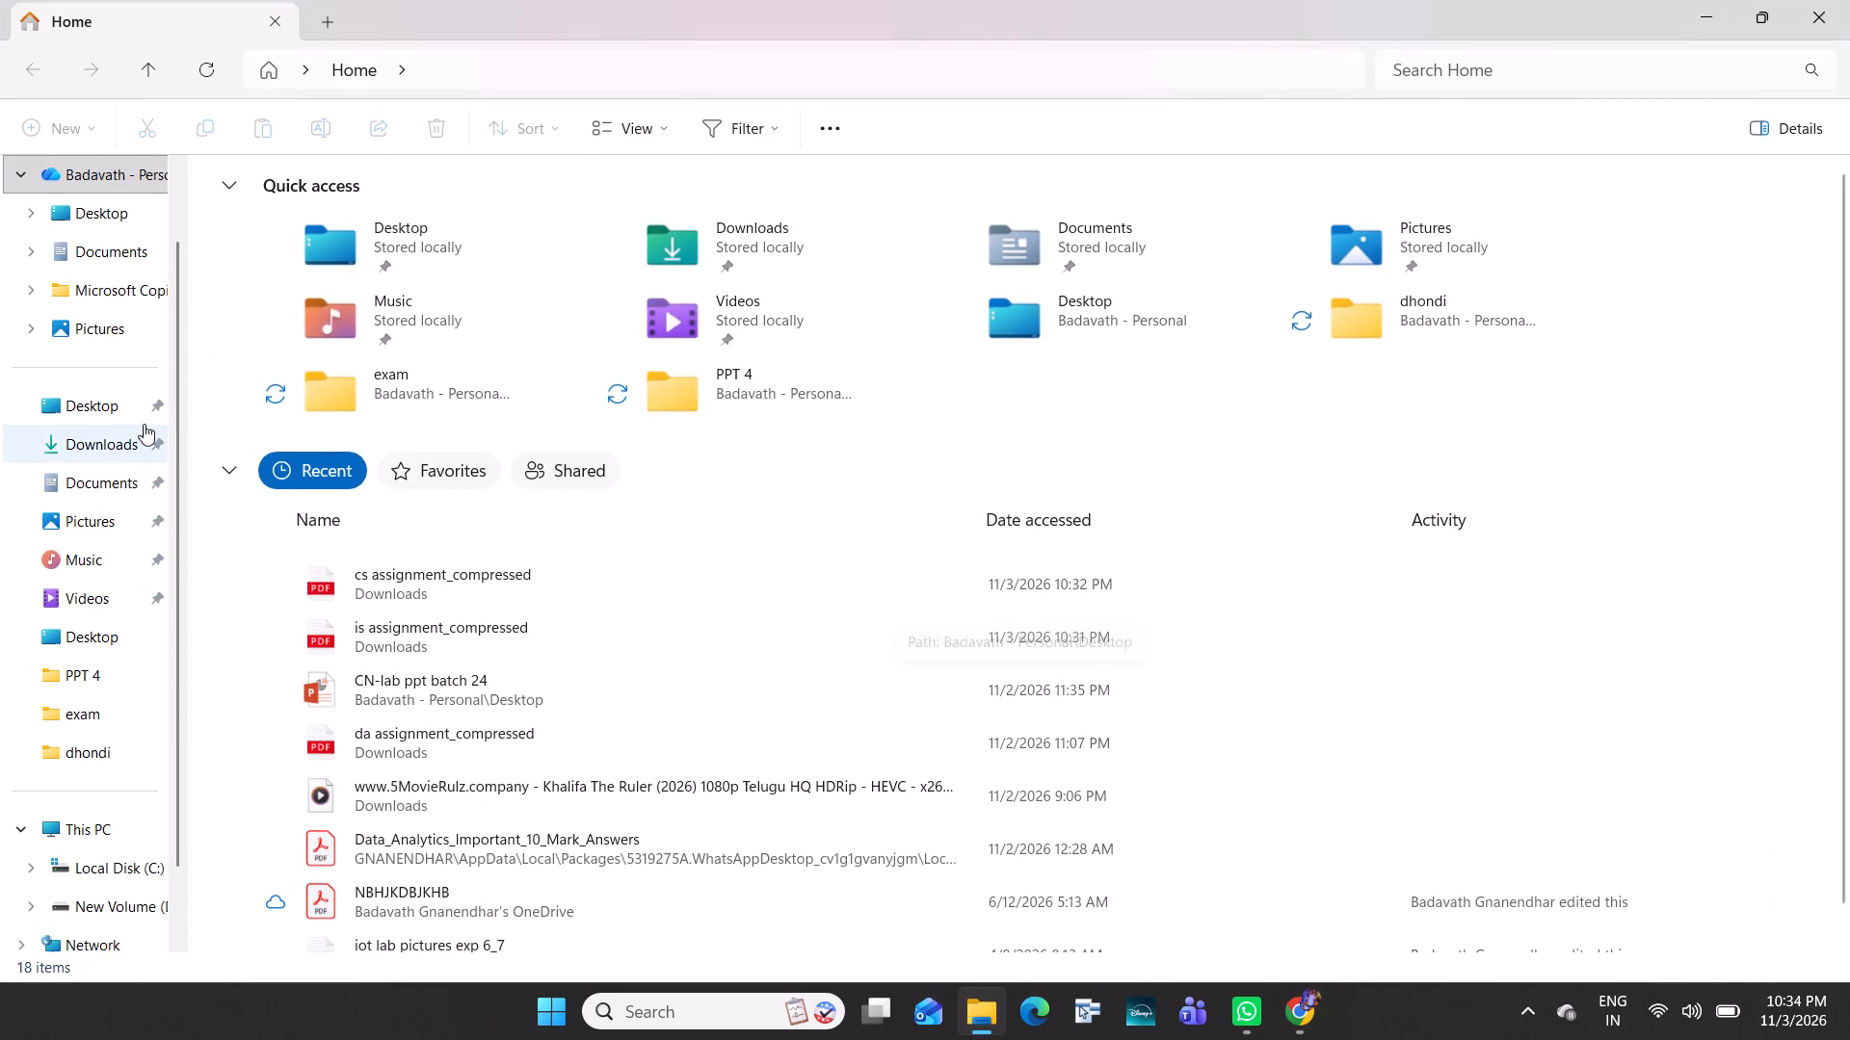
{"action": "left_click", "coordinate": [73, 221]}
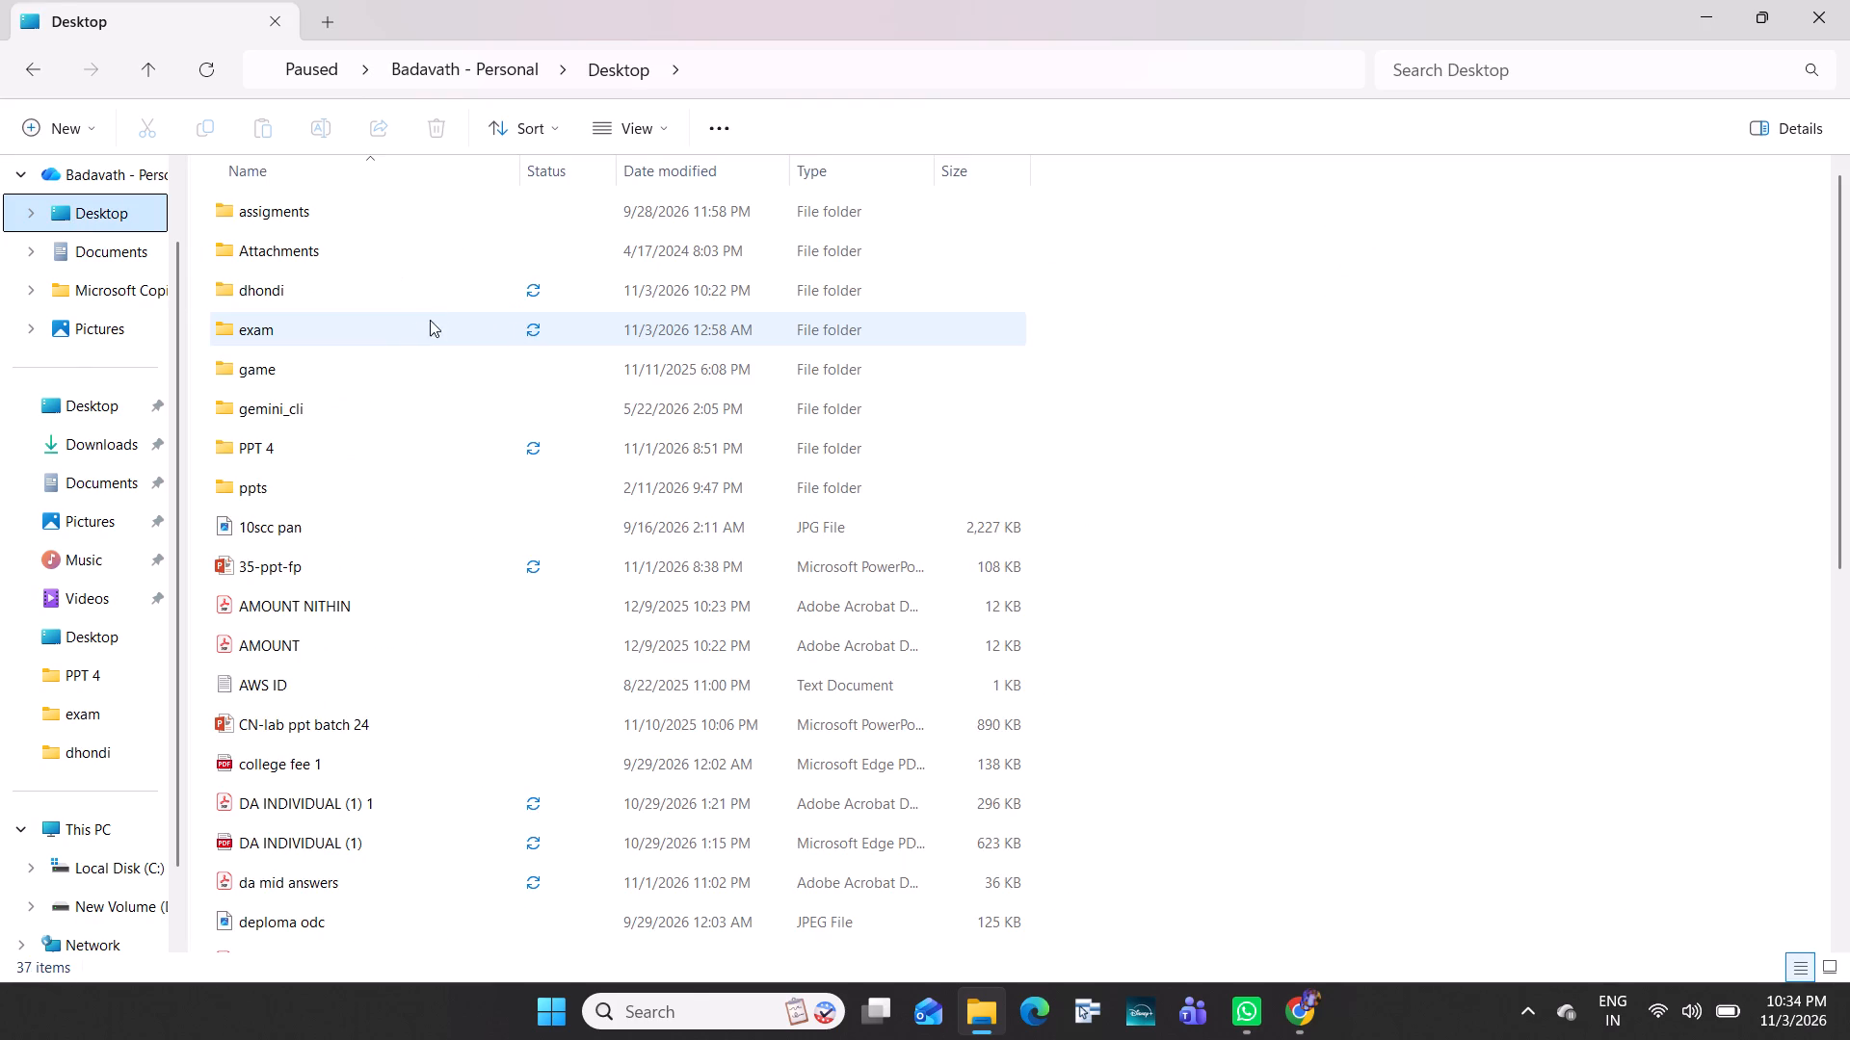
{"action": "double_click", "coordinate": [373, 298]}
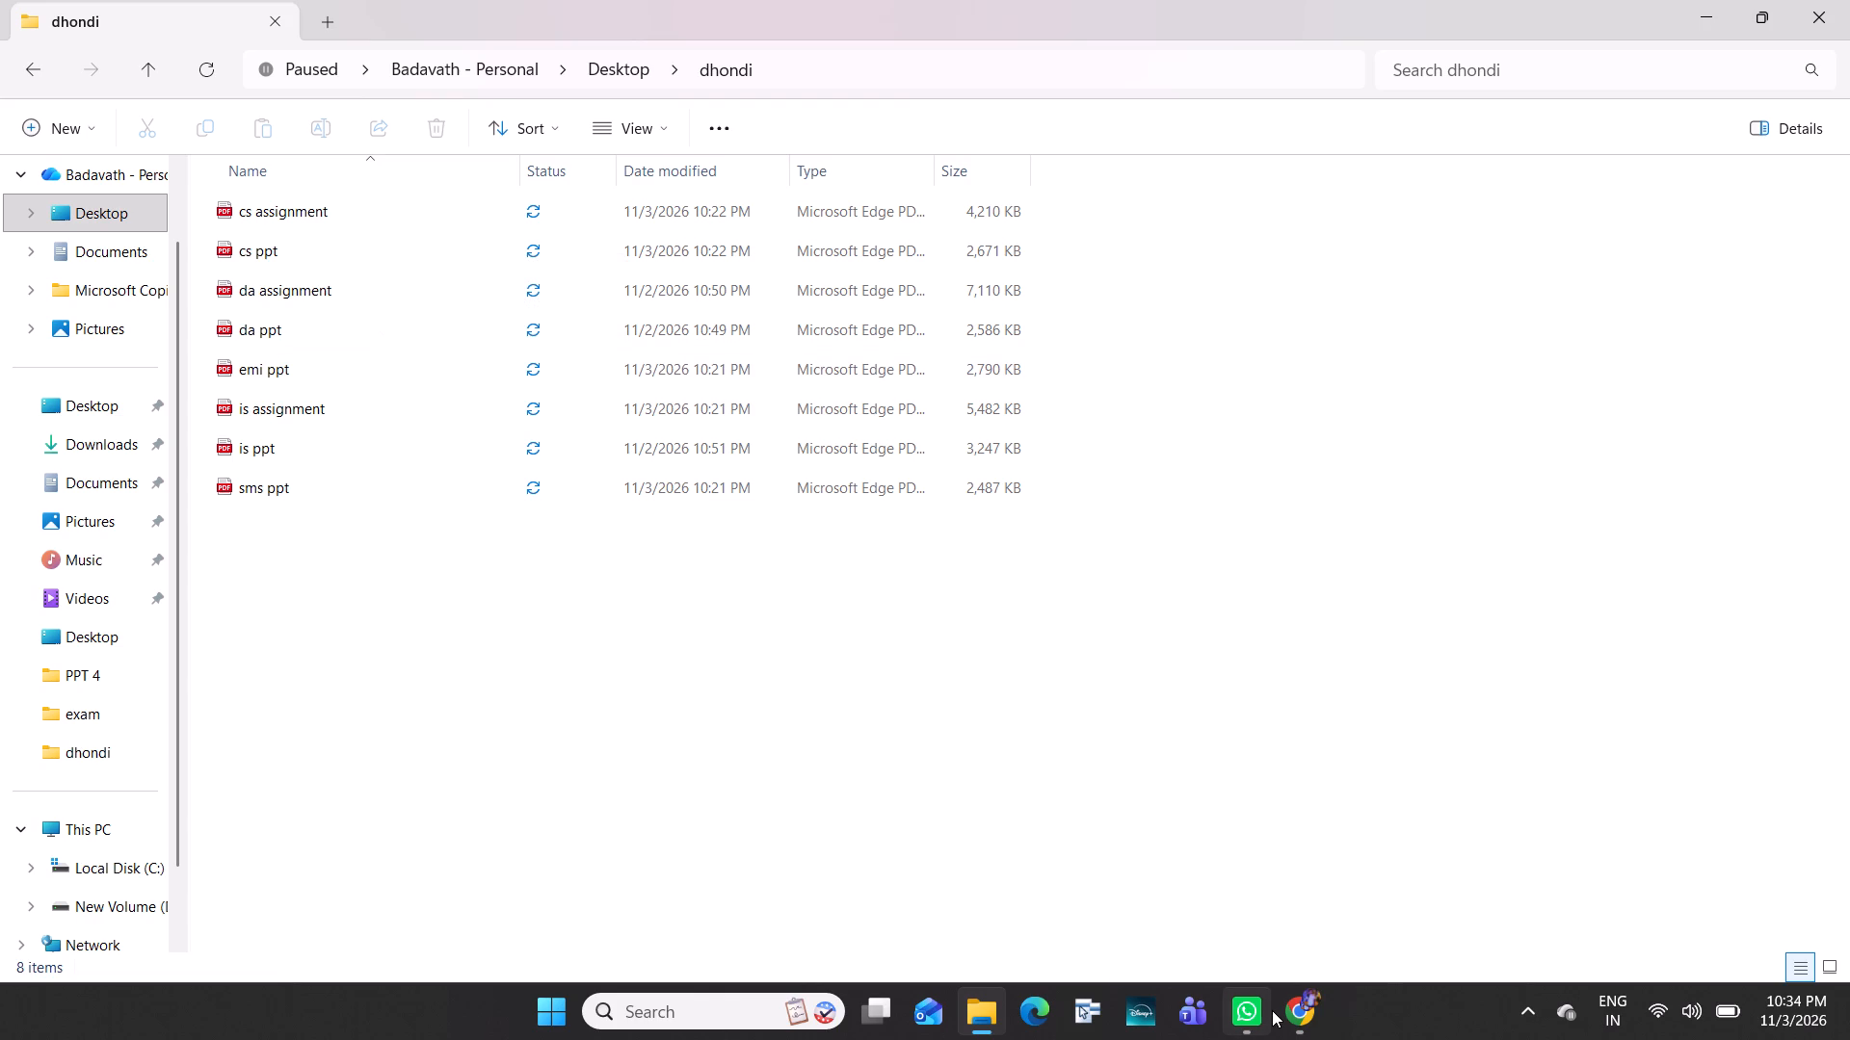
{"action": "left_click", "coordinate": [1301, 1003]}
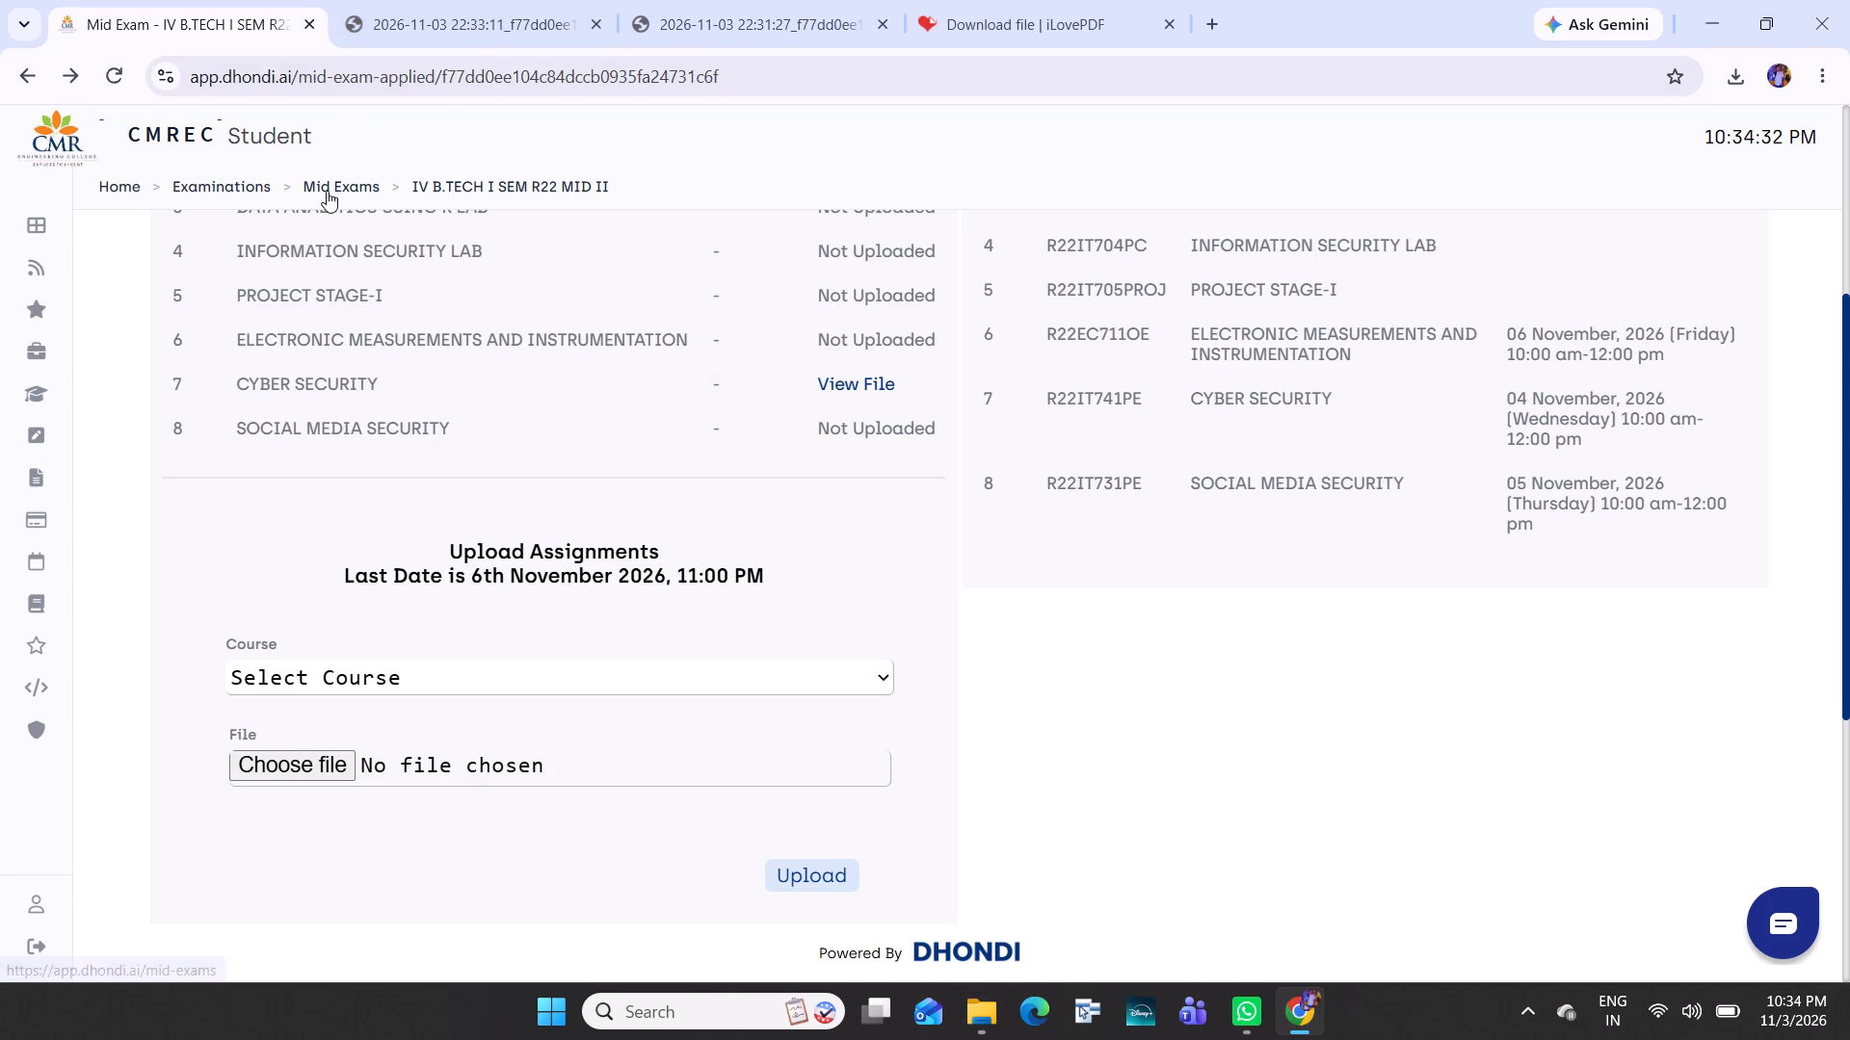
{"action": "scroll", "coordinate": [532, 550], "scroll_direction": "up", "scroll_amount": 2}
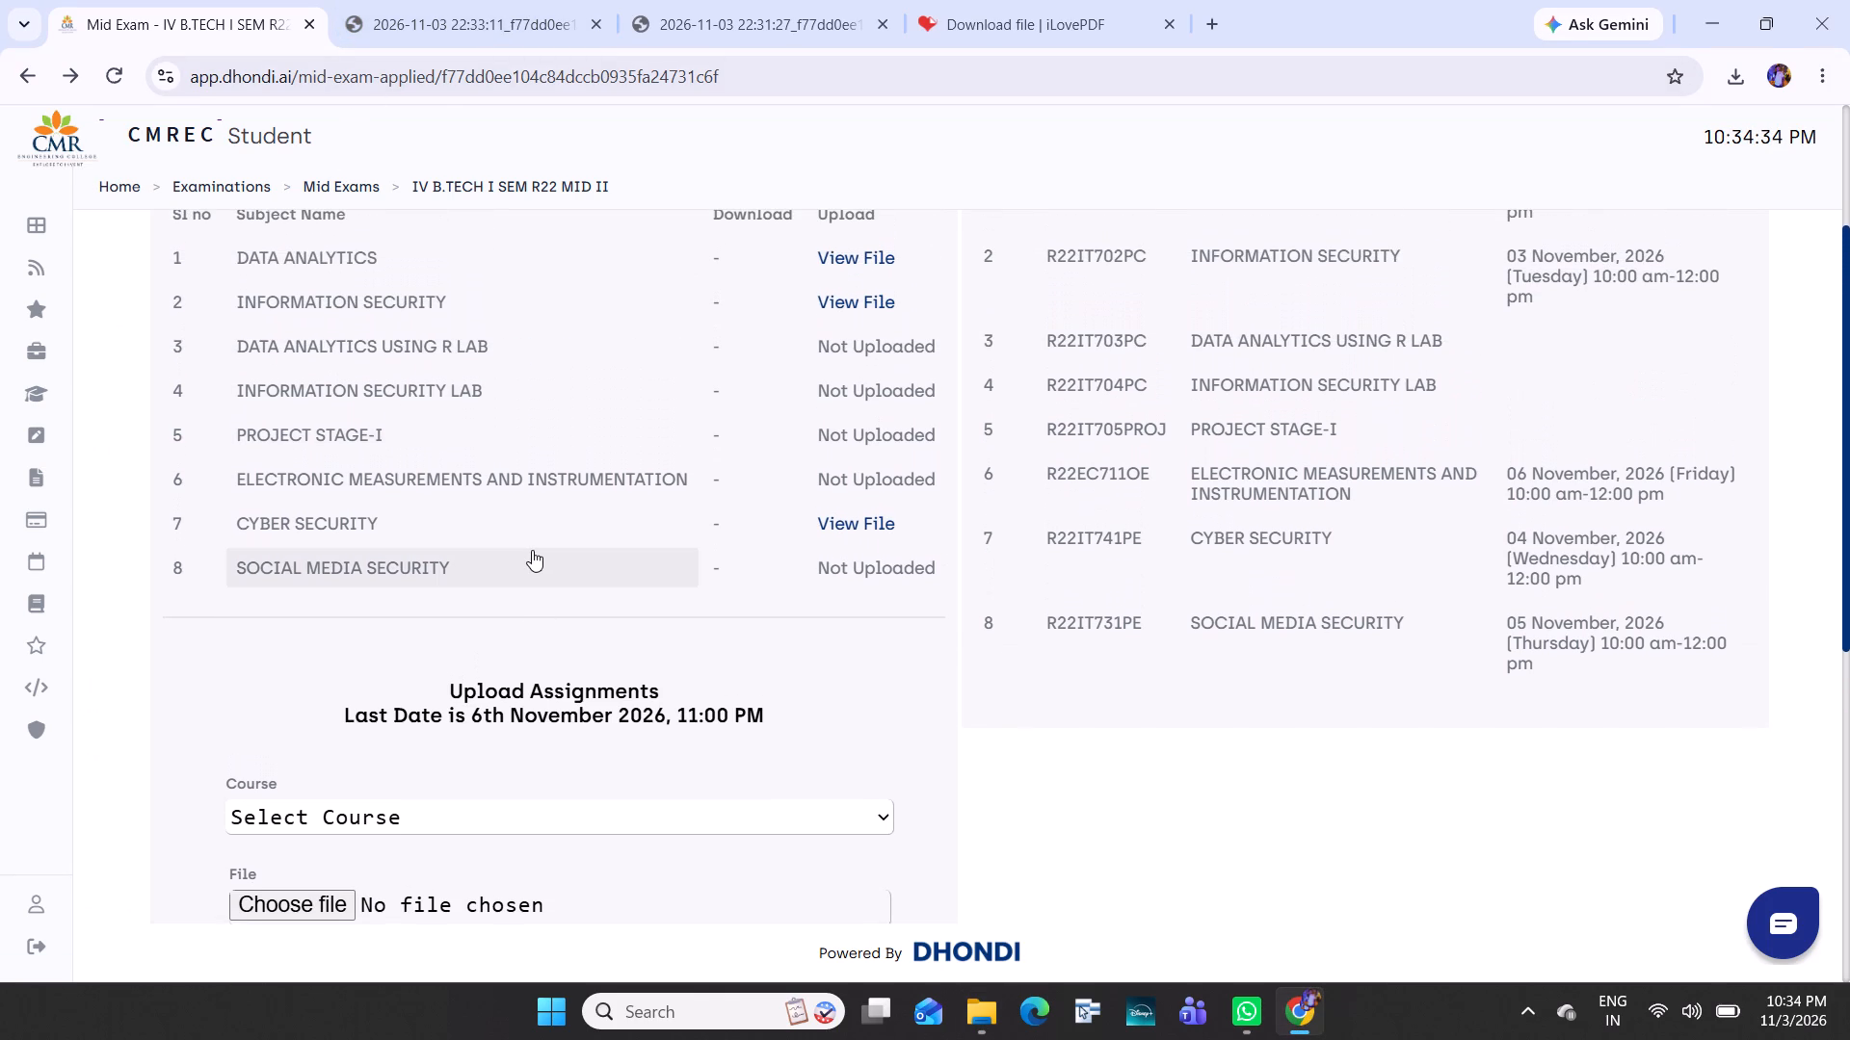
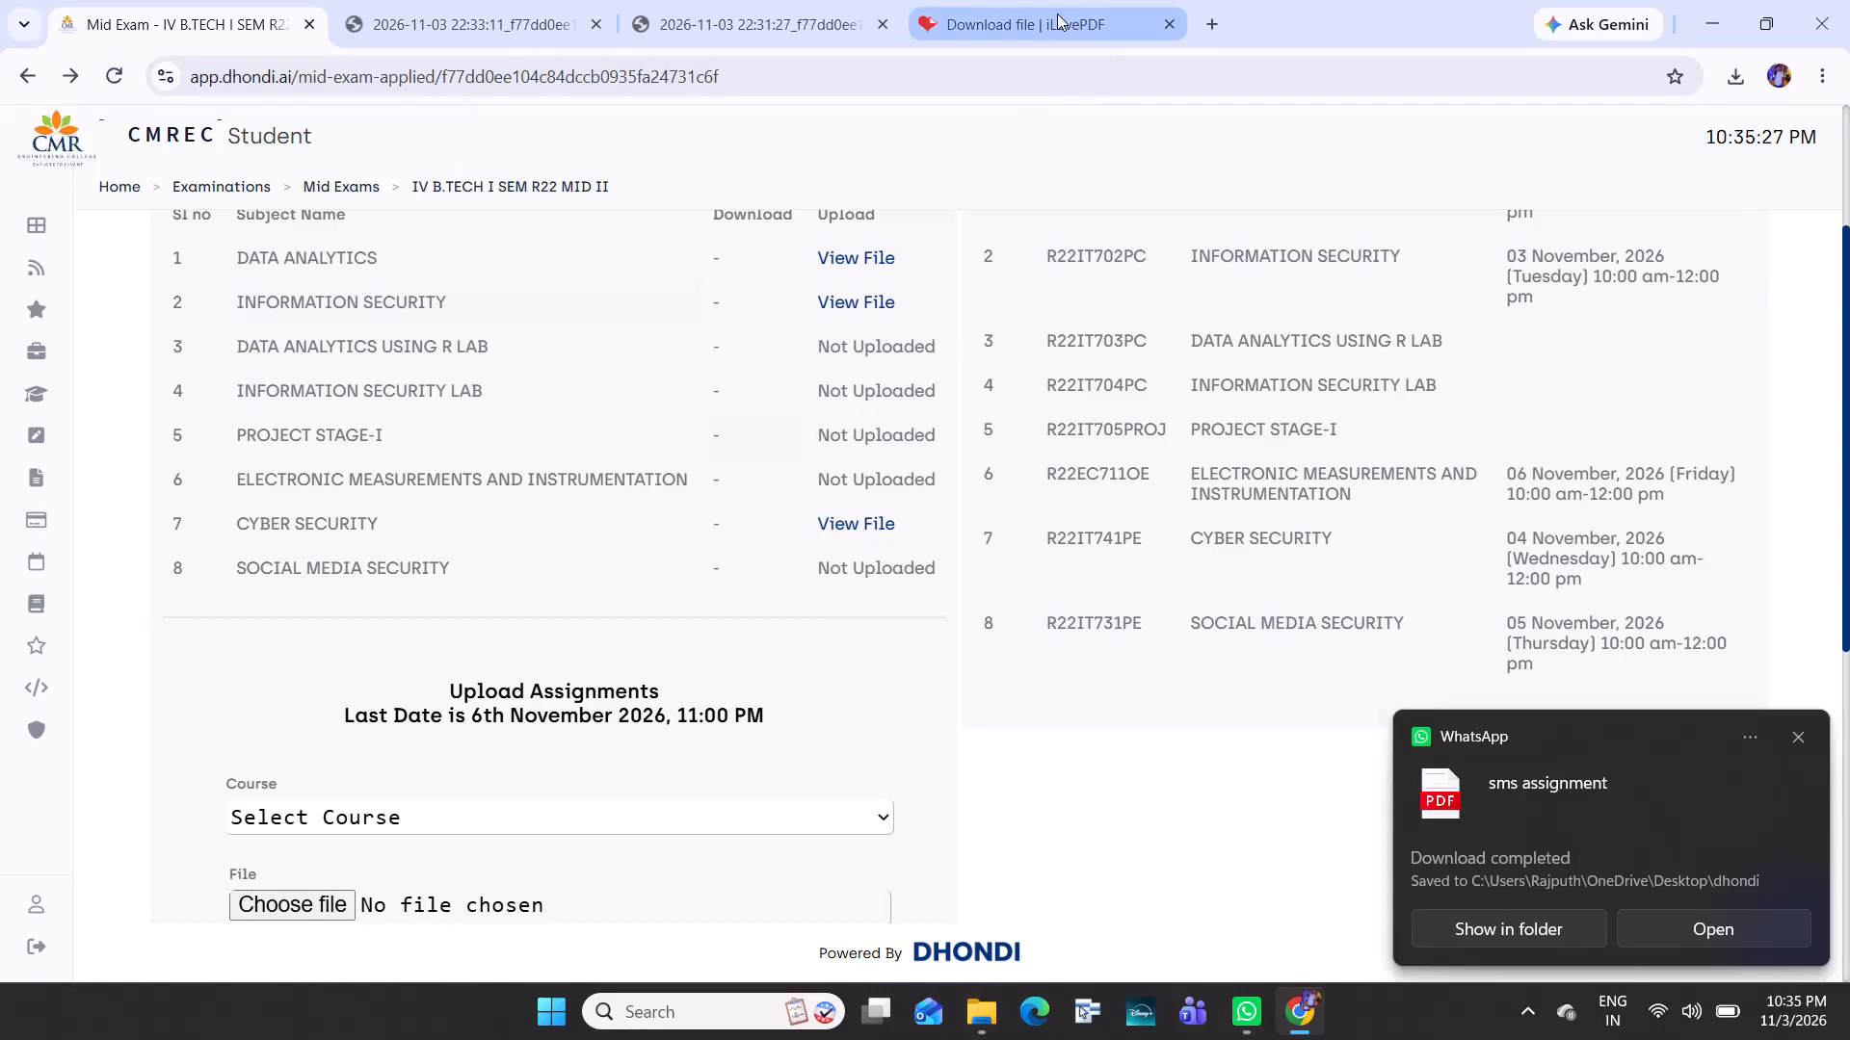
Close the two browser tabs showing the uploaded assignment files.
{"action": "left_click", "coordinate": [883, 18]}
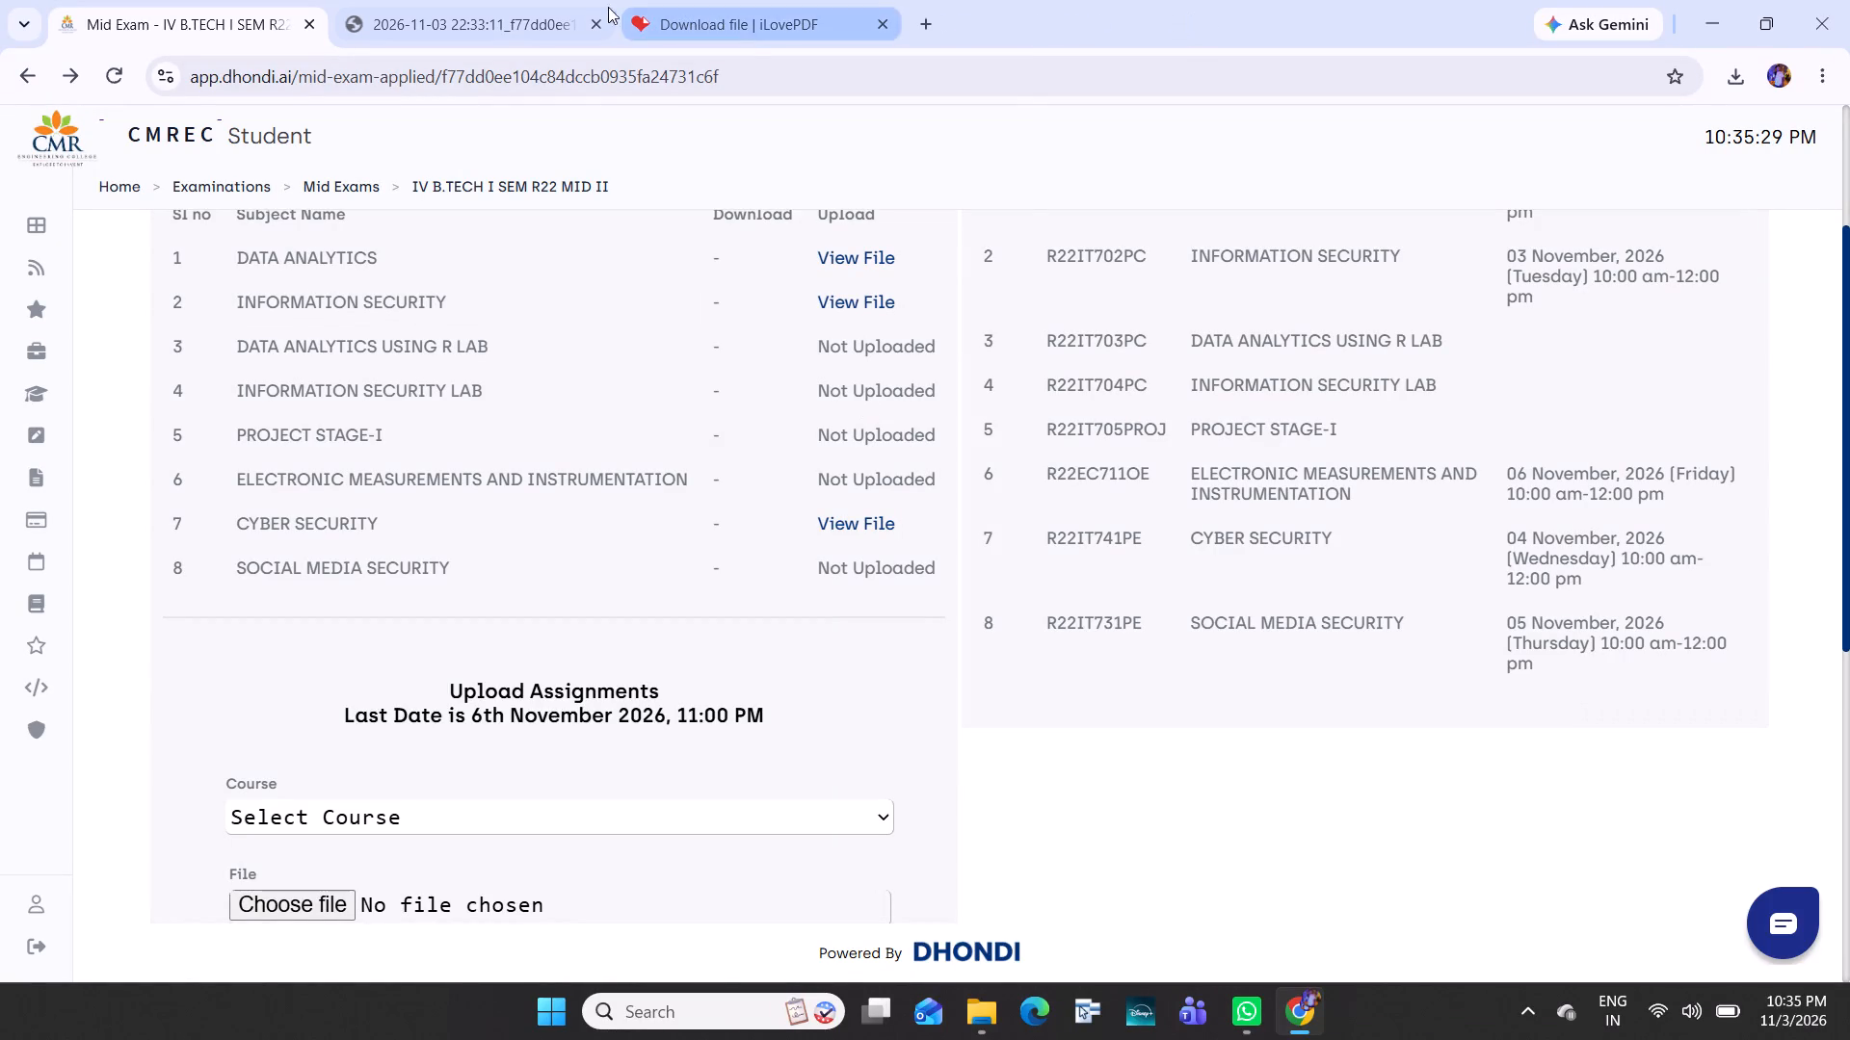
{"action": "left_click", "coordinate": [594, 22]}
Switch to the iLovePDF page and download the compressed PDF twice.
{"action": "left_click", "coordinate": [460, 21]}
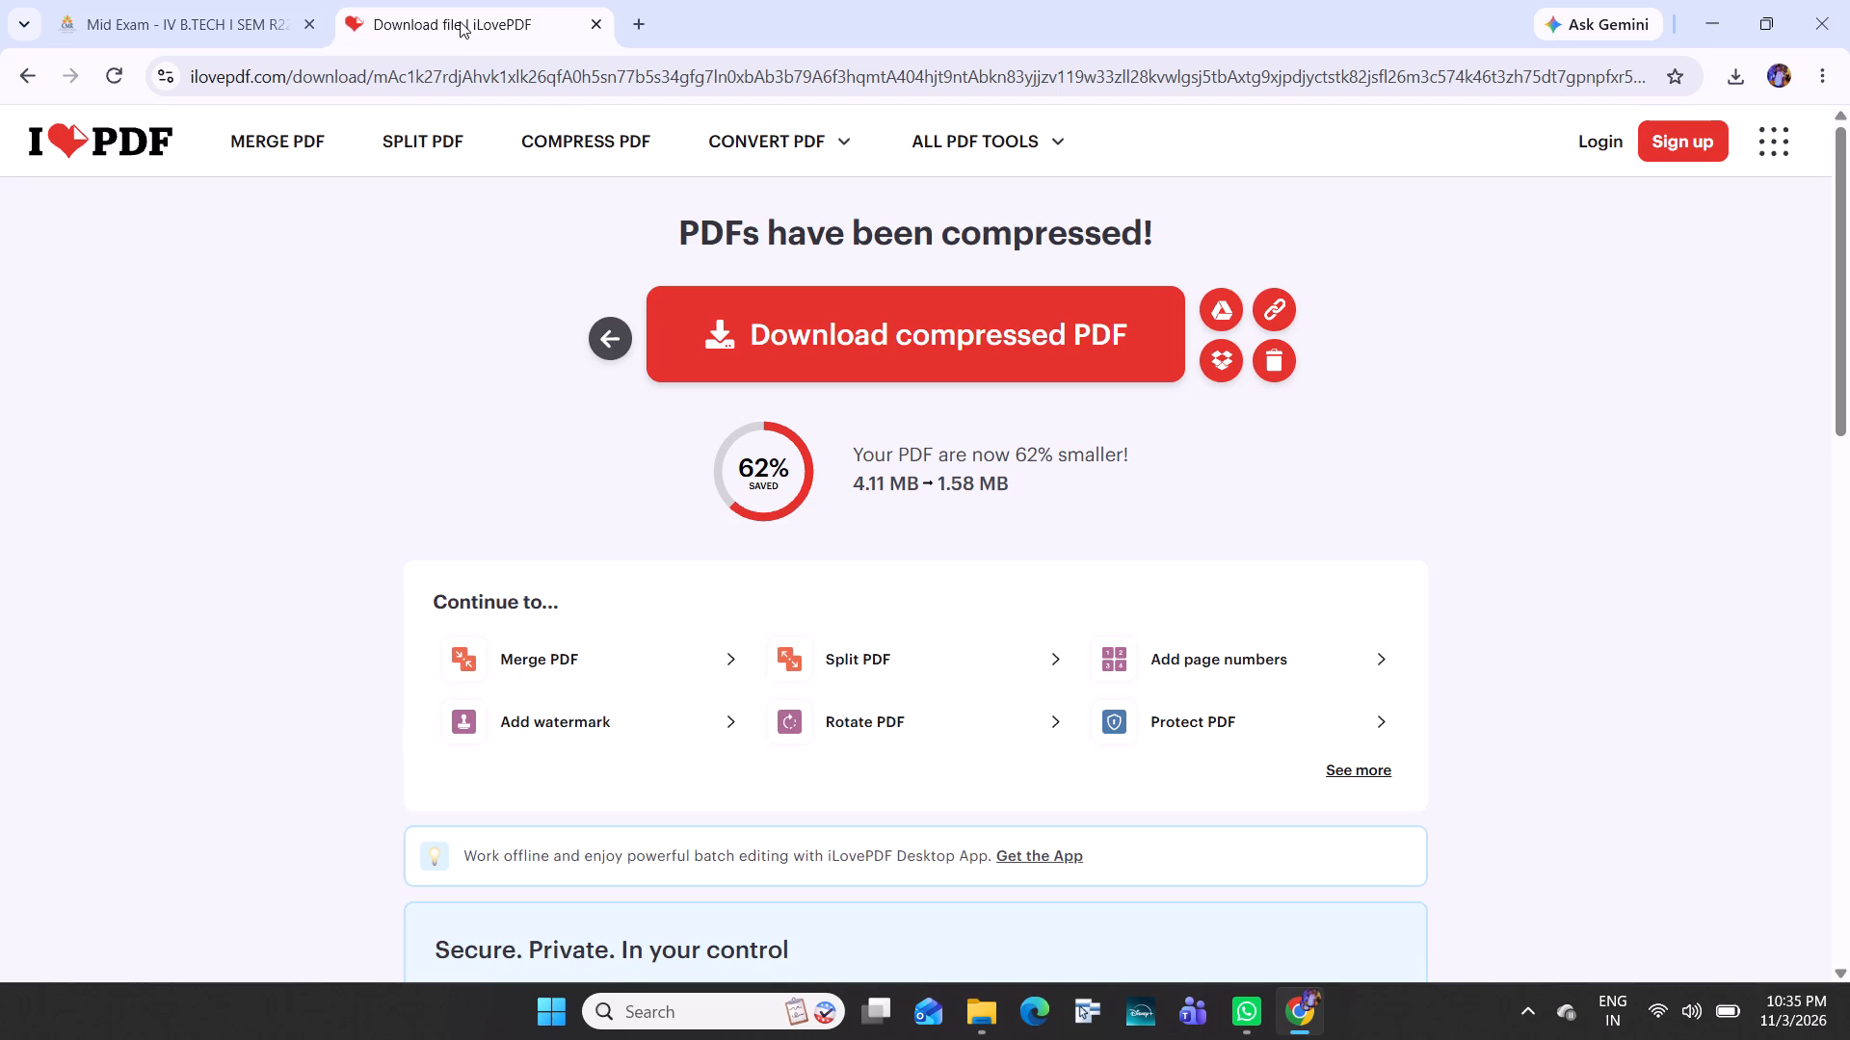
{"action": "left_click", "coordinate": [925, 331]}
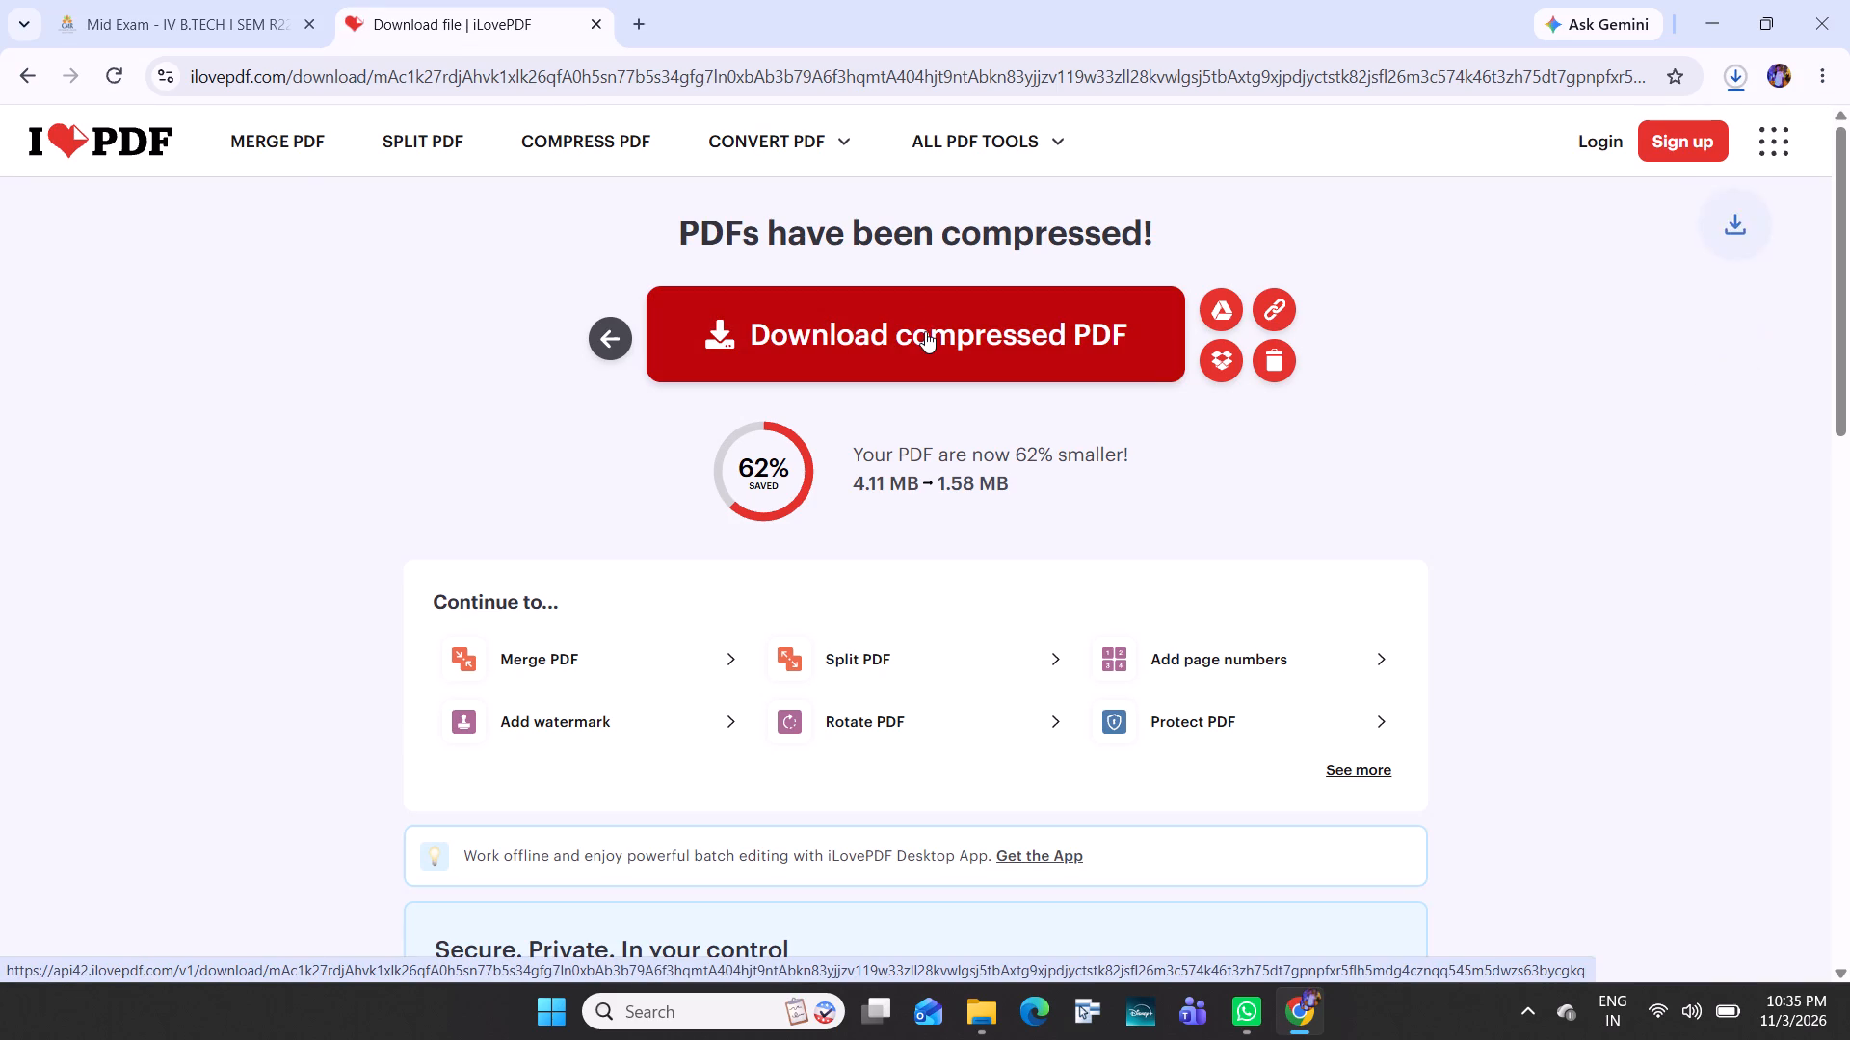
{"action": "left_click", "coordinate": [925, 331]}
Return to iLovePDF's Compress PDF tool and open the file selection for another PDF.
{"action": "left_click", "coordinate": [617, 339]}
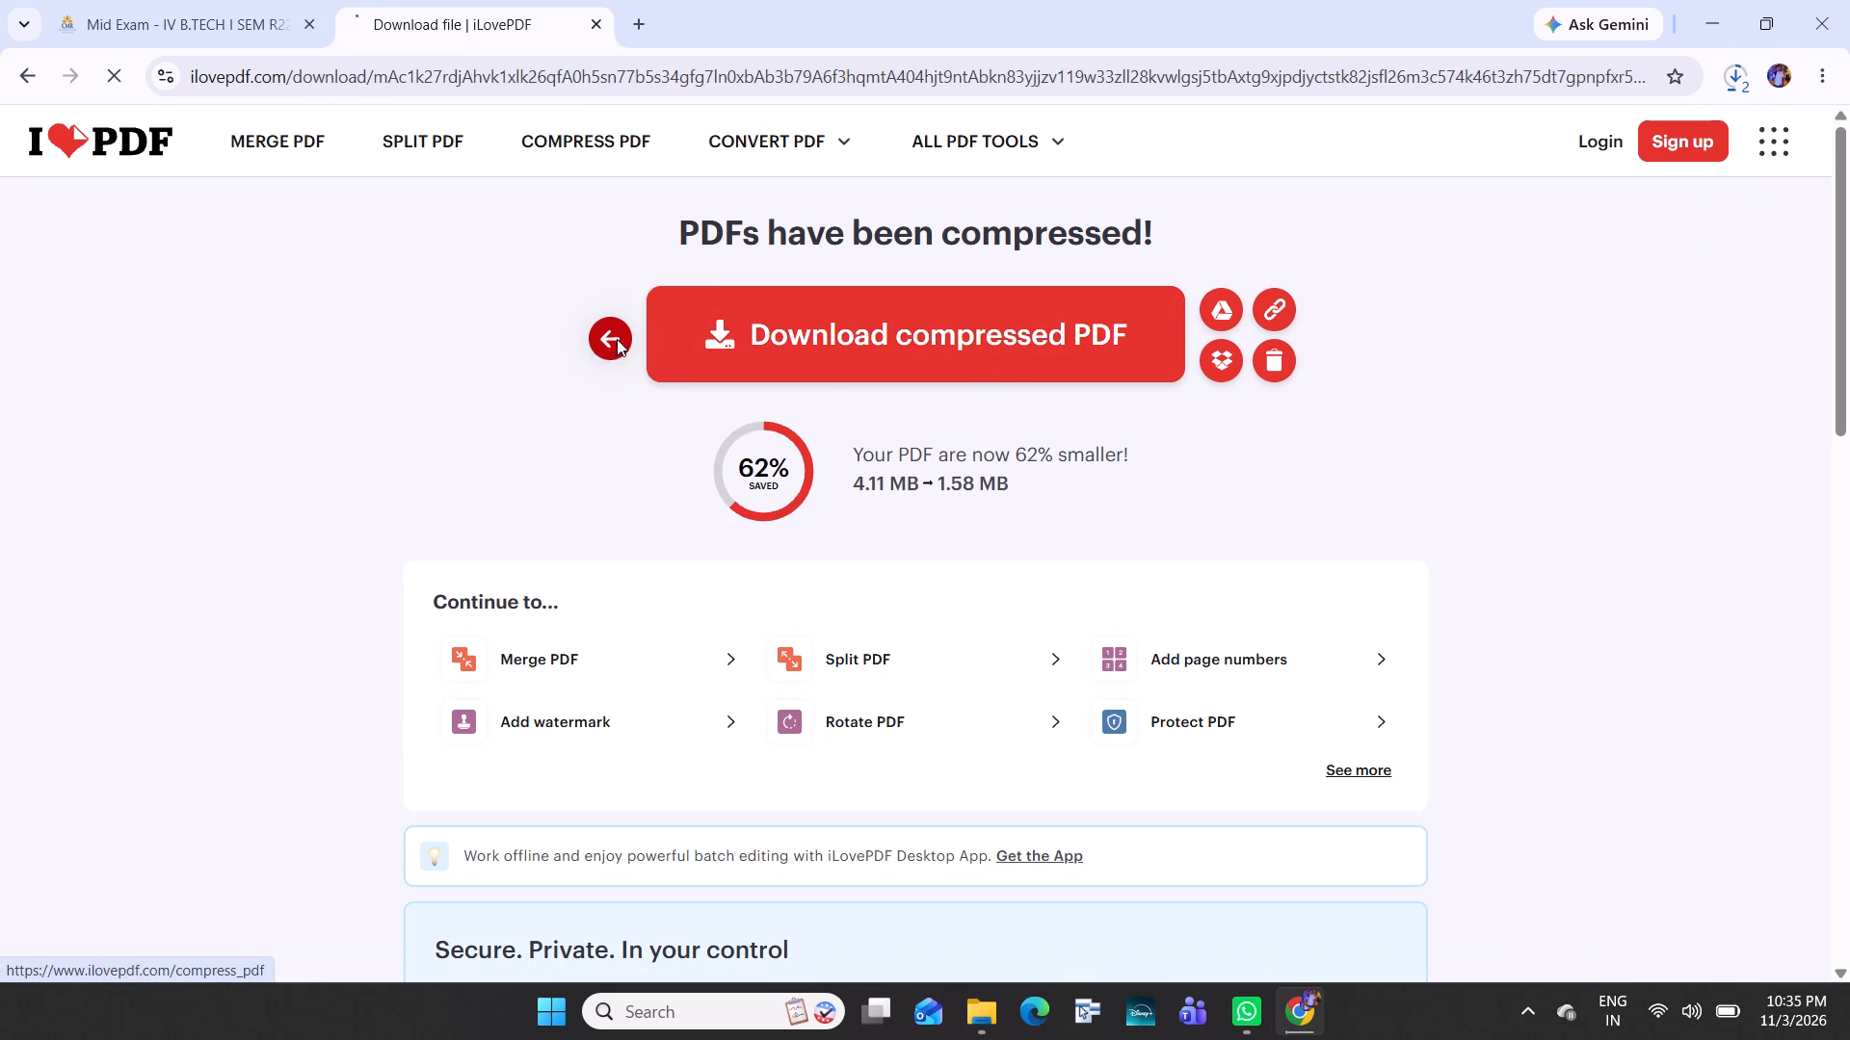
{"action": "left_click", "coordinate": [876, 425]}
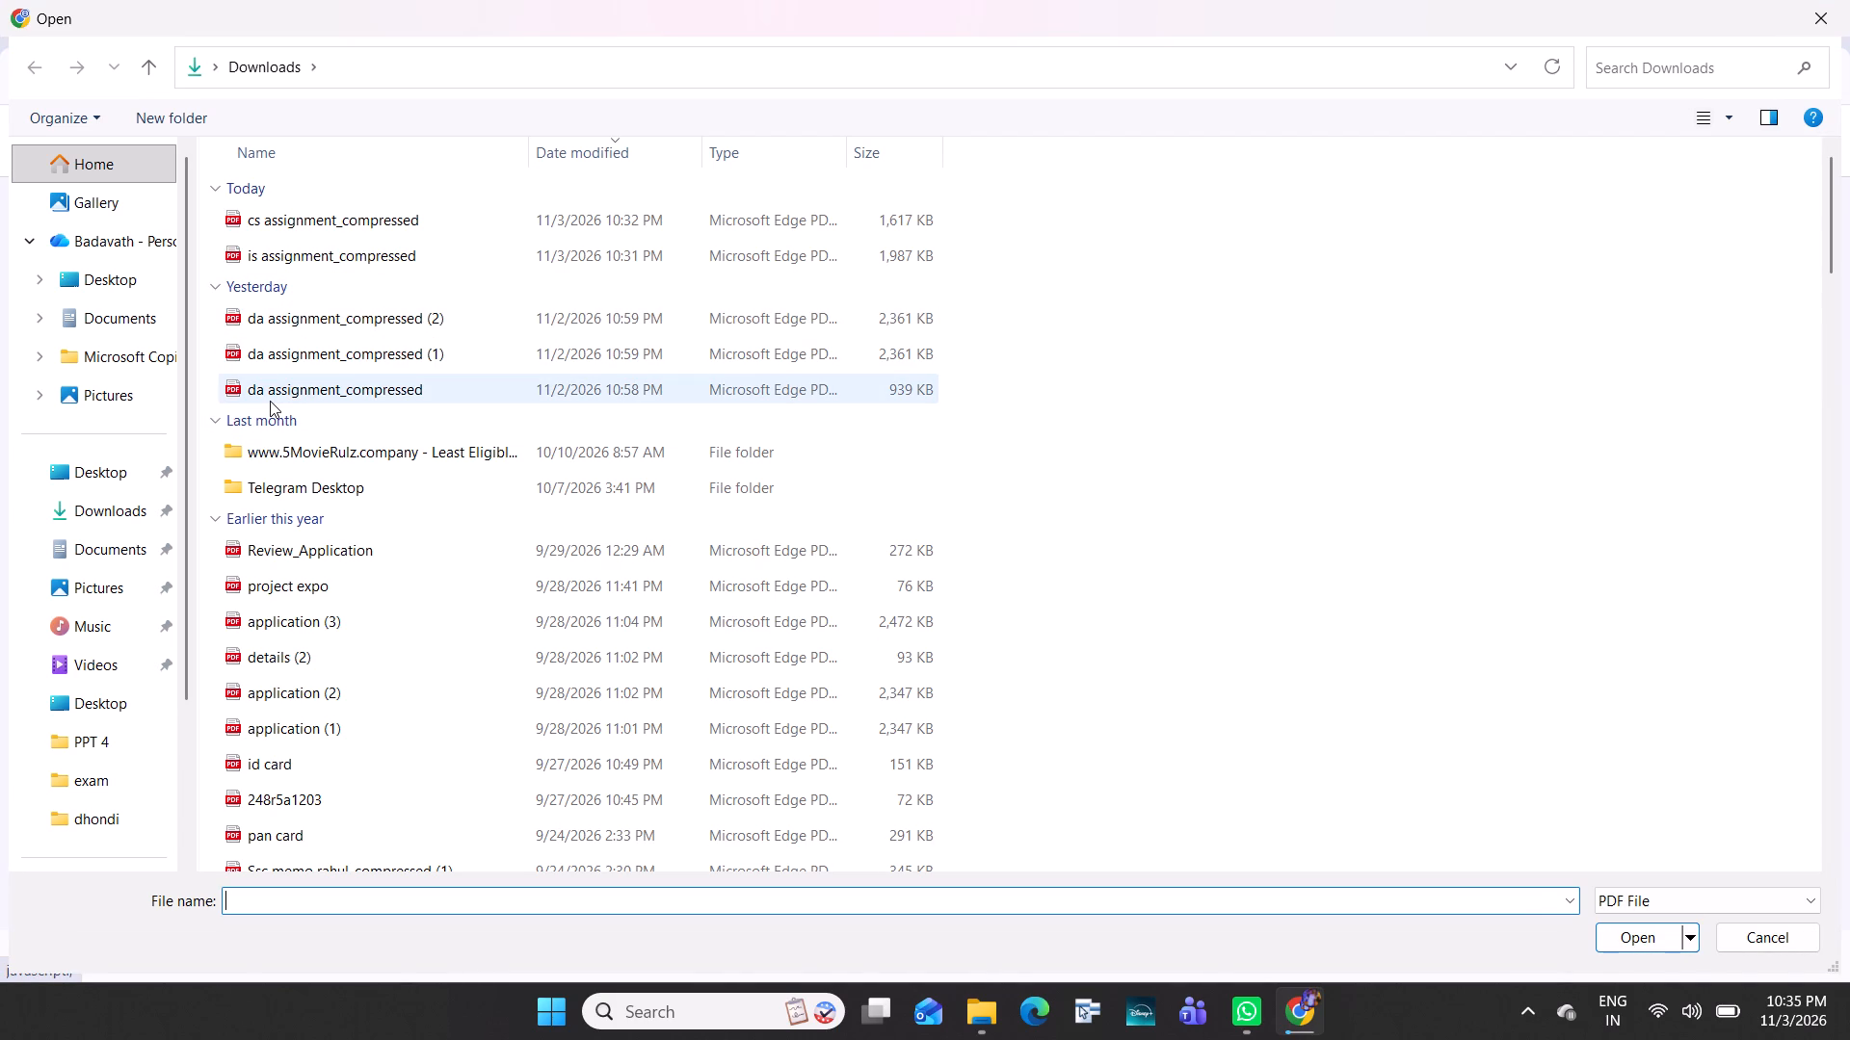
{"action": "left_click", "coordinate": [101, 274]}
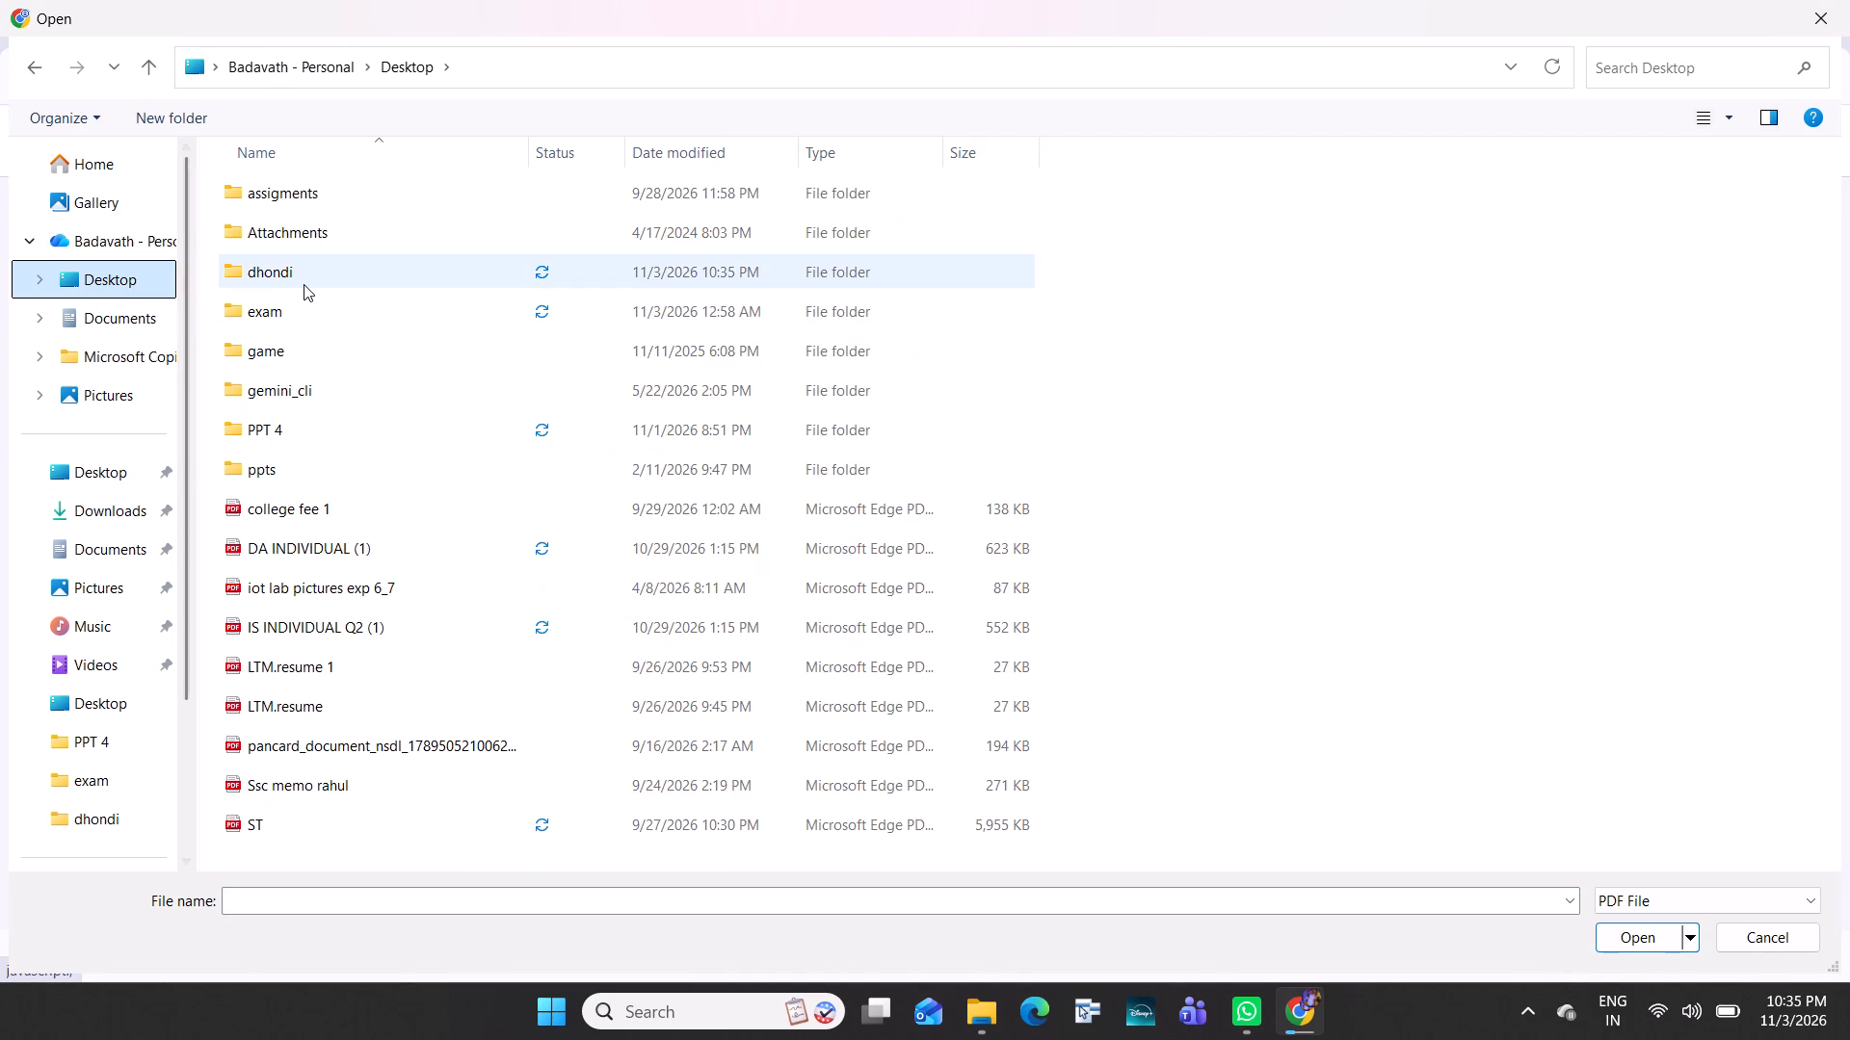
{"action": "double_click", "coordinate": [304, 284]}
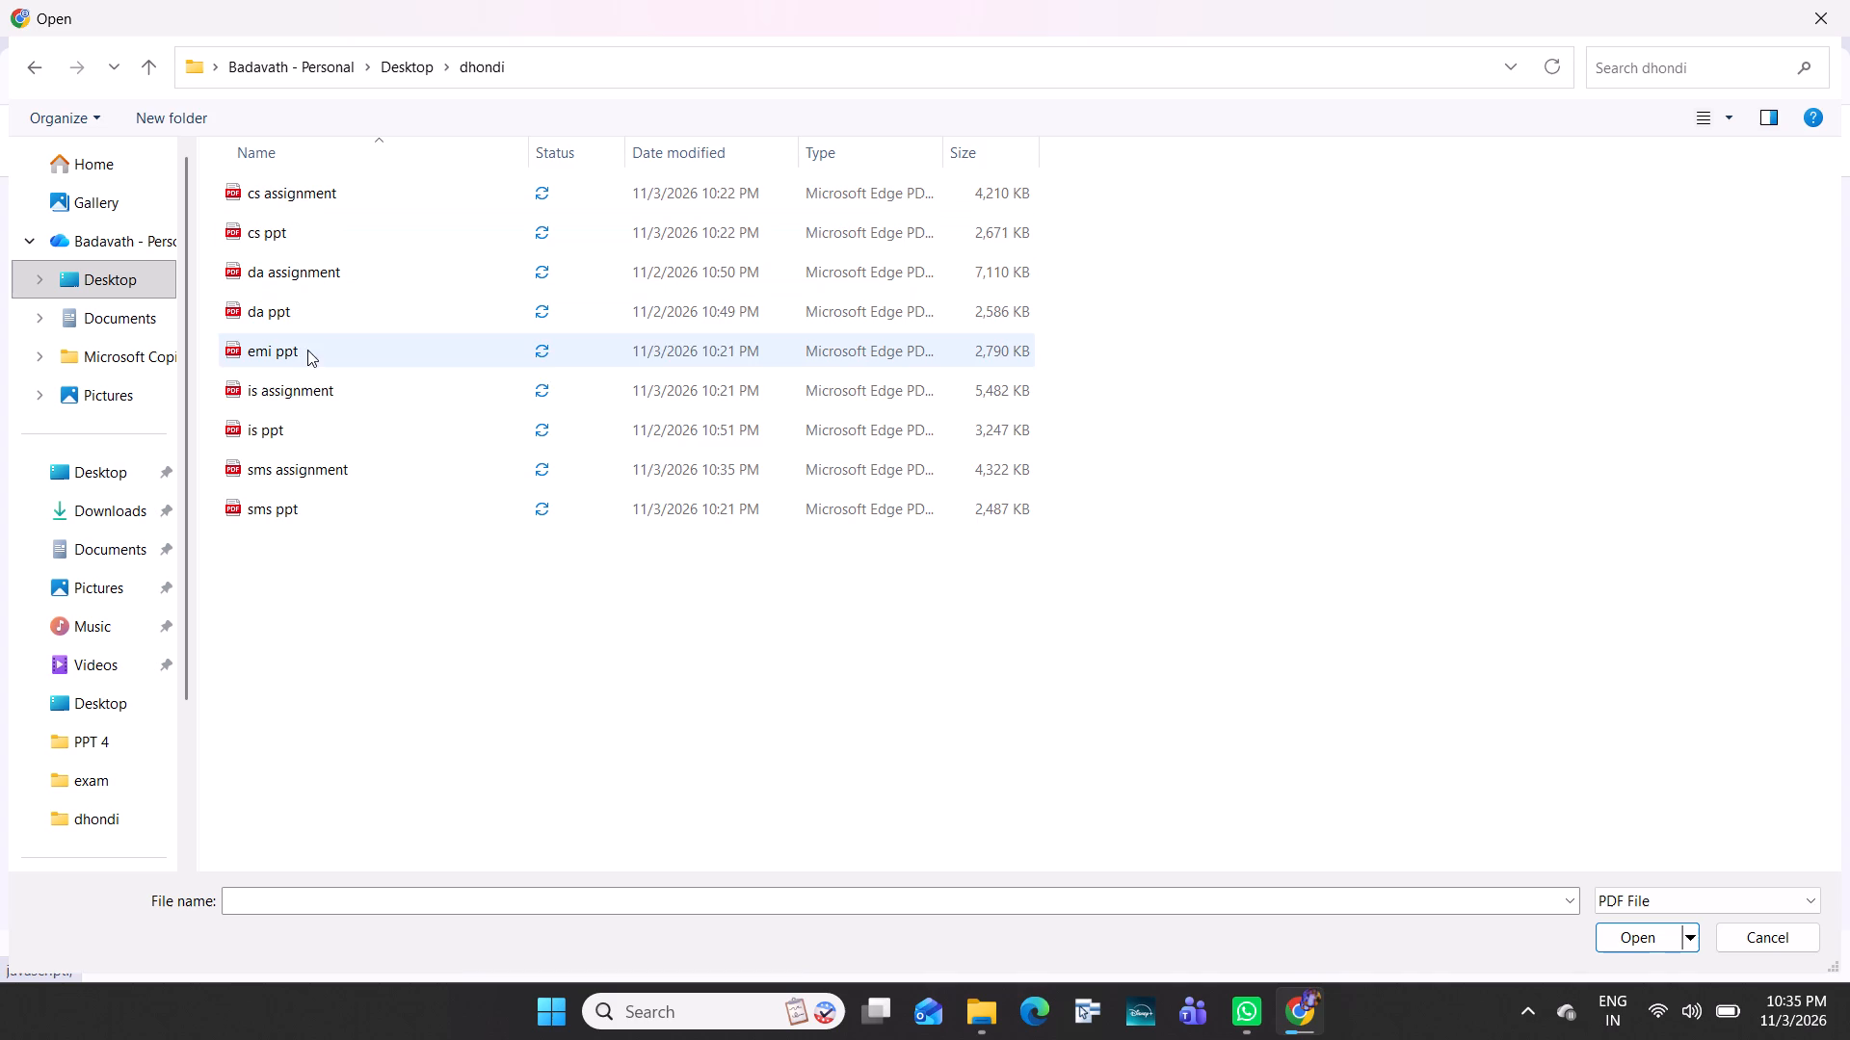
{"action": "left_click", "coordinate": [296, 464]}
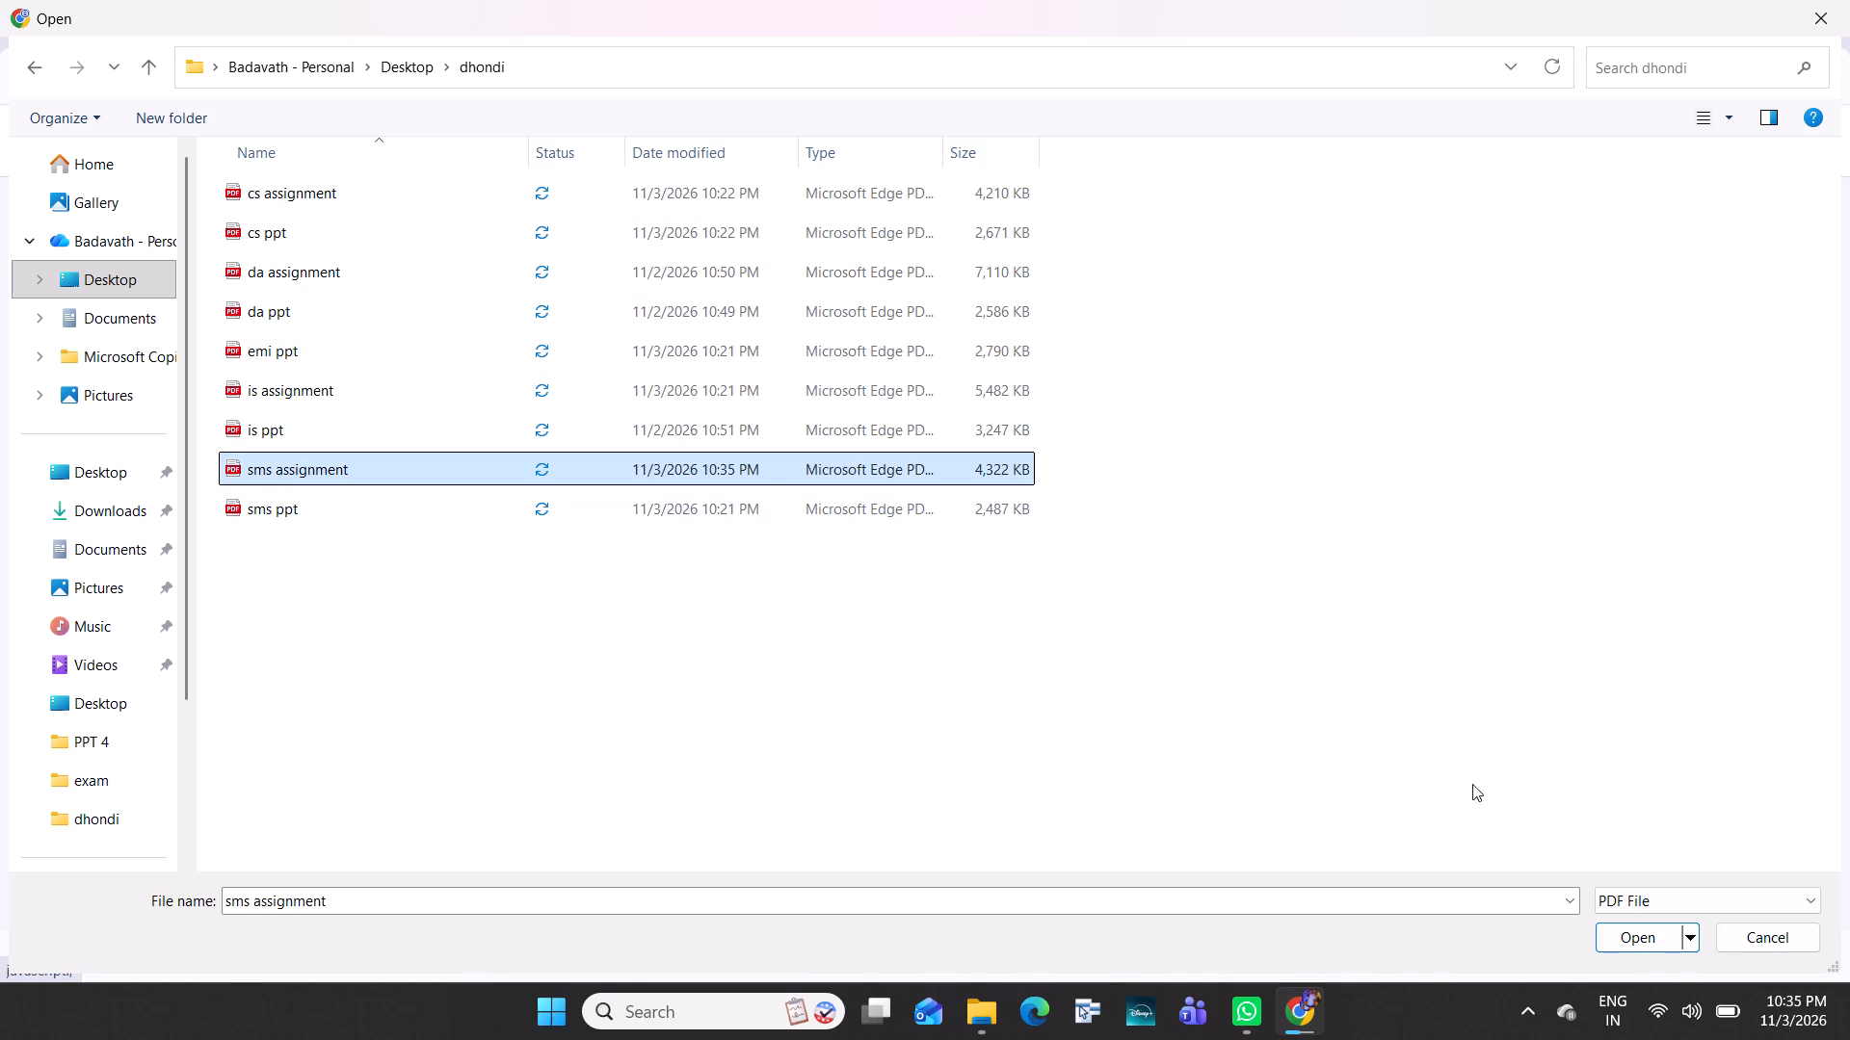
{"action": "left_click", "coordinate": [1613, 933]}
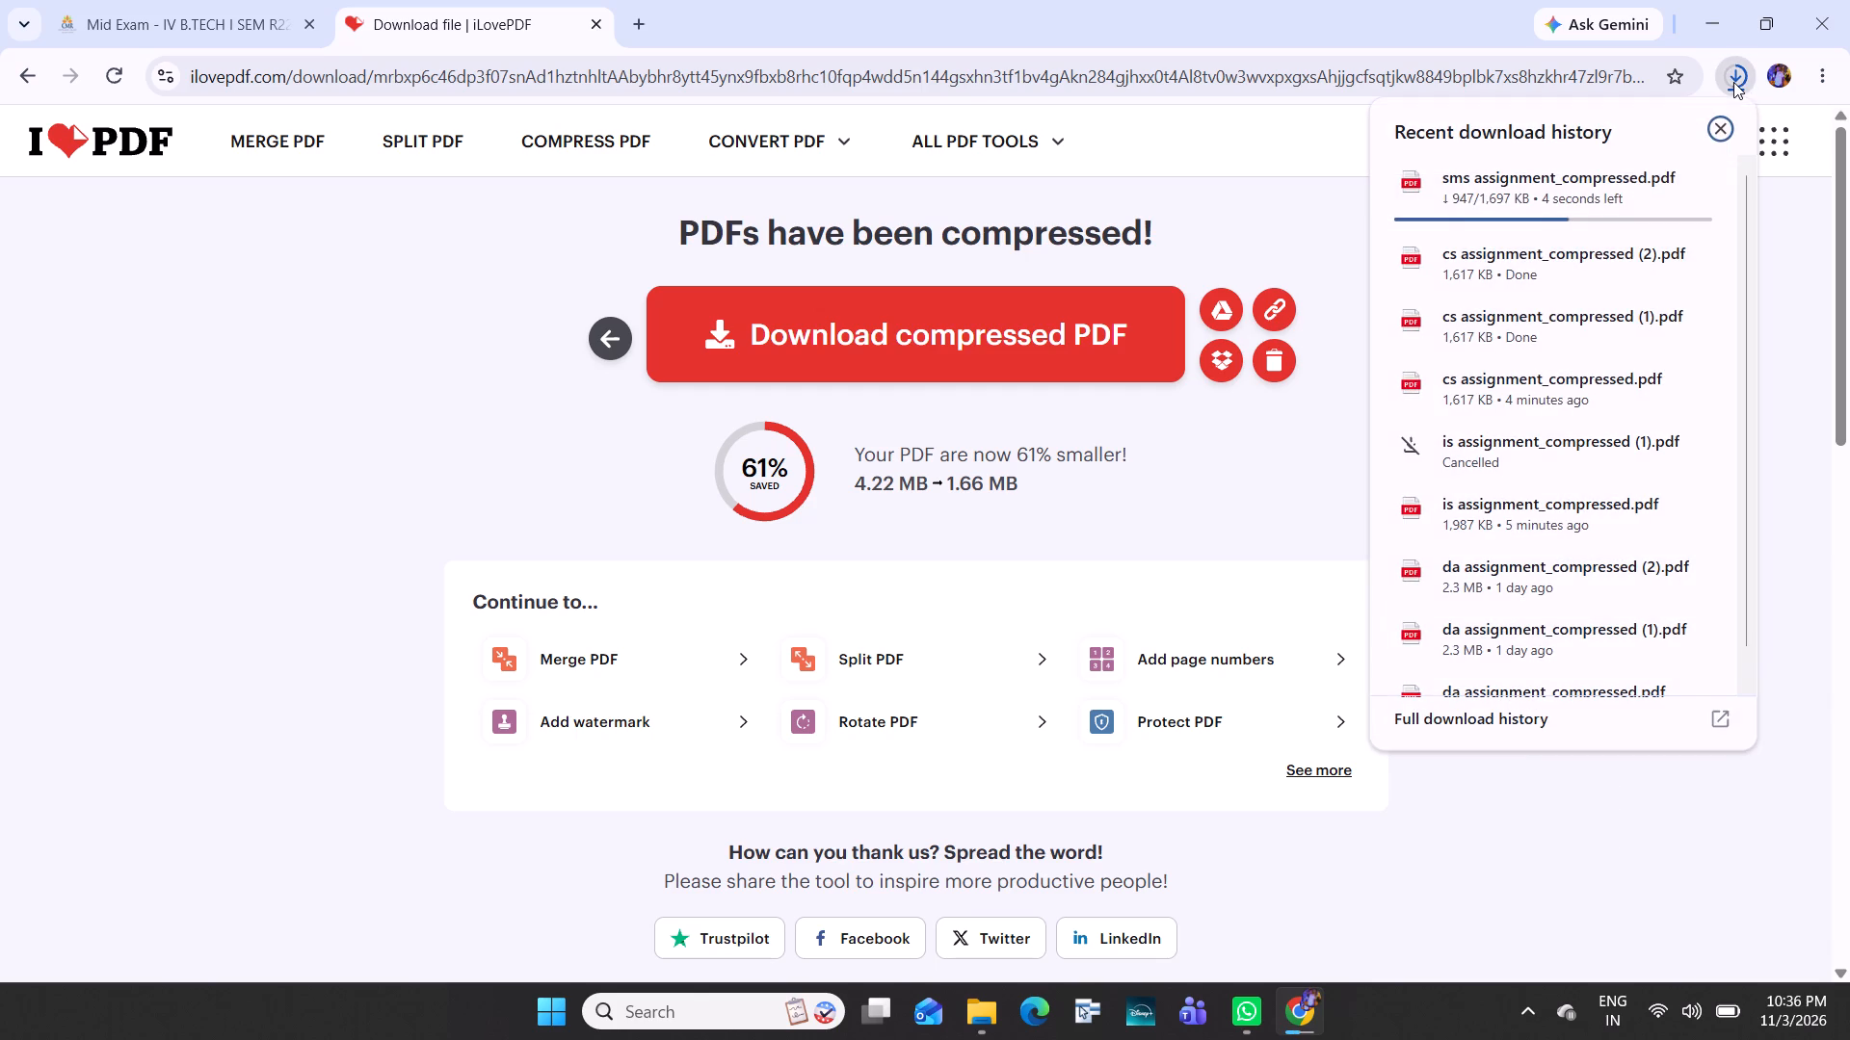
{"action": "left_click", "coordinate": [1620, 856]}
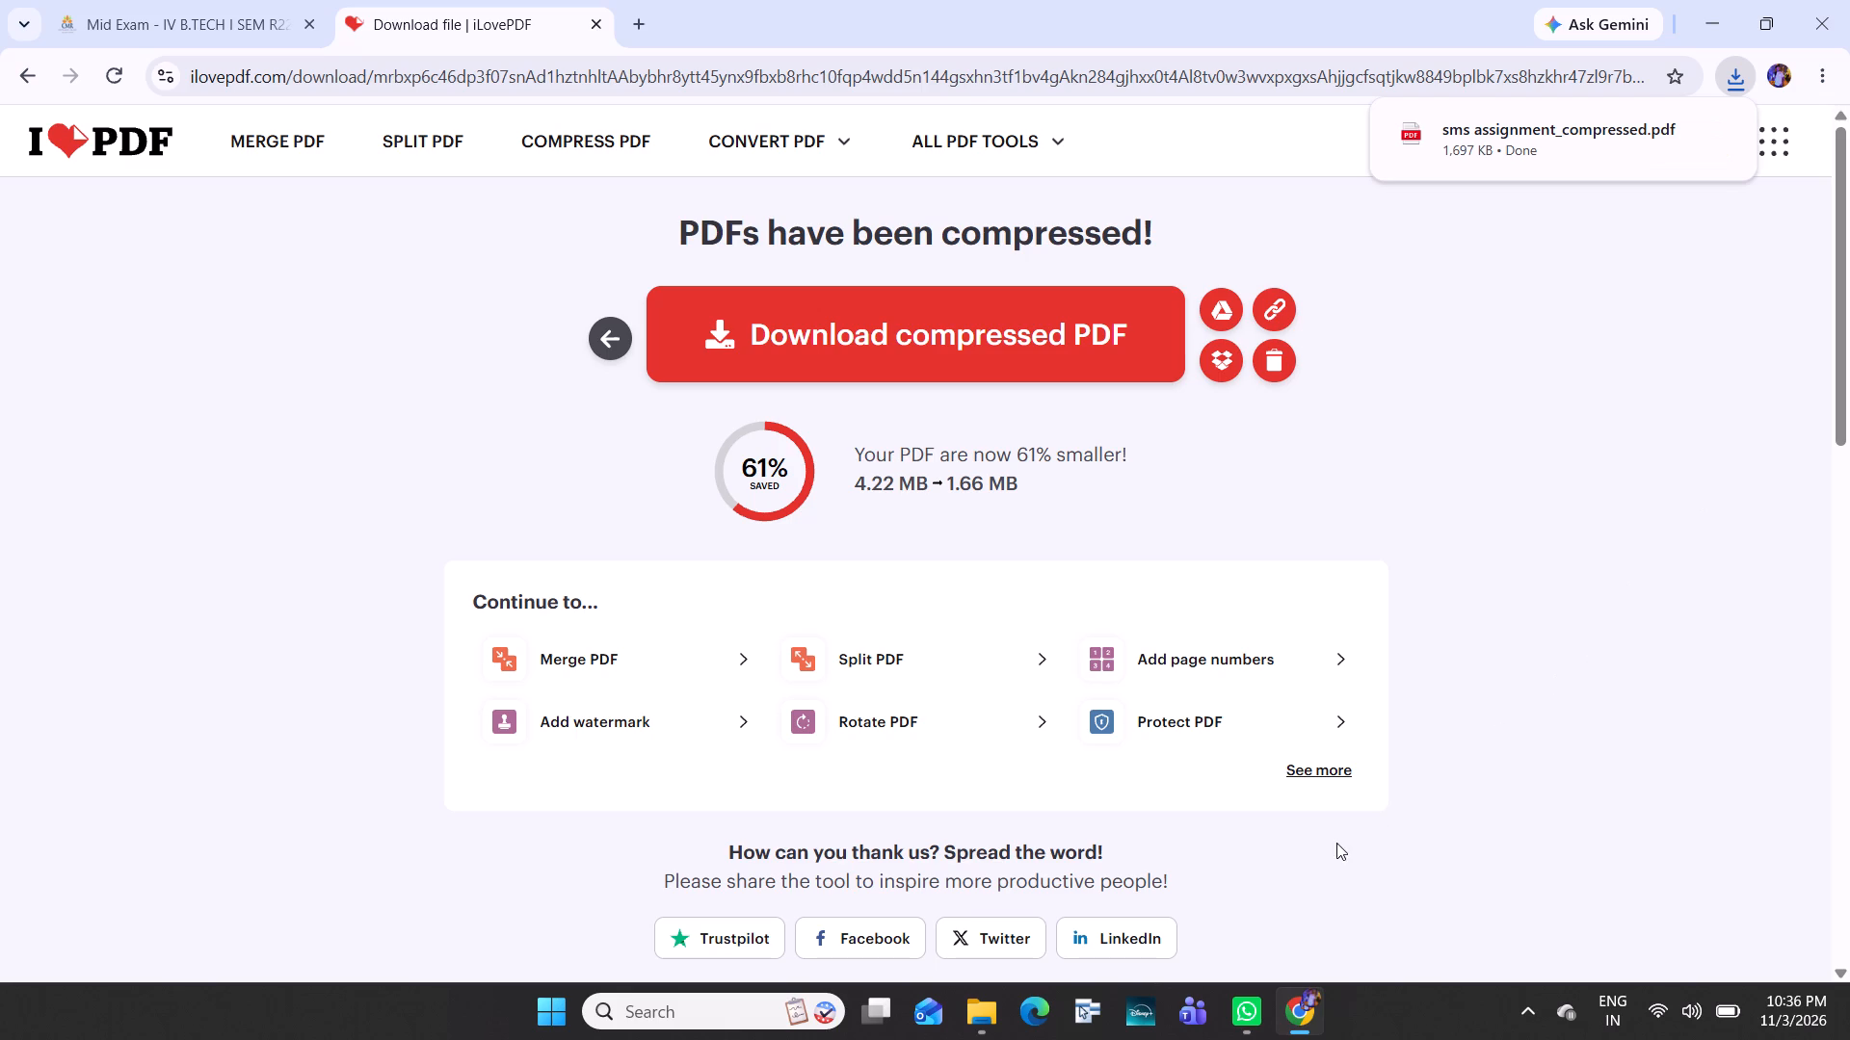
Upload sms assignment_compressed.pdf from Downloads as the SOCIAL MEDIA SECURITY assignment on the mid exam page.
{"action": "left_click", "coordinate": [239, 37]}
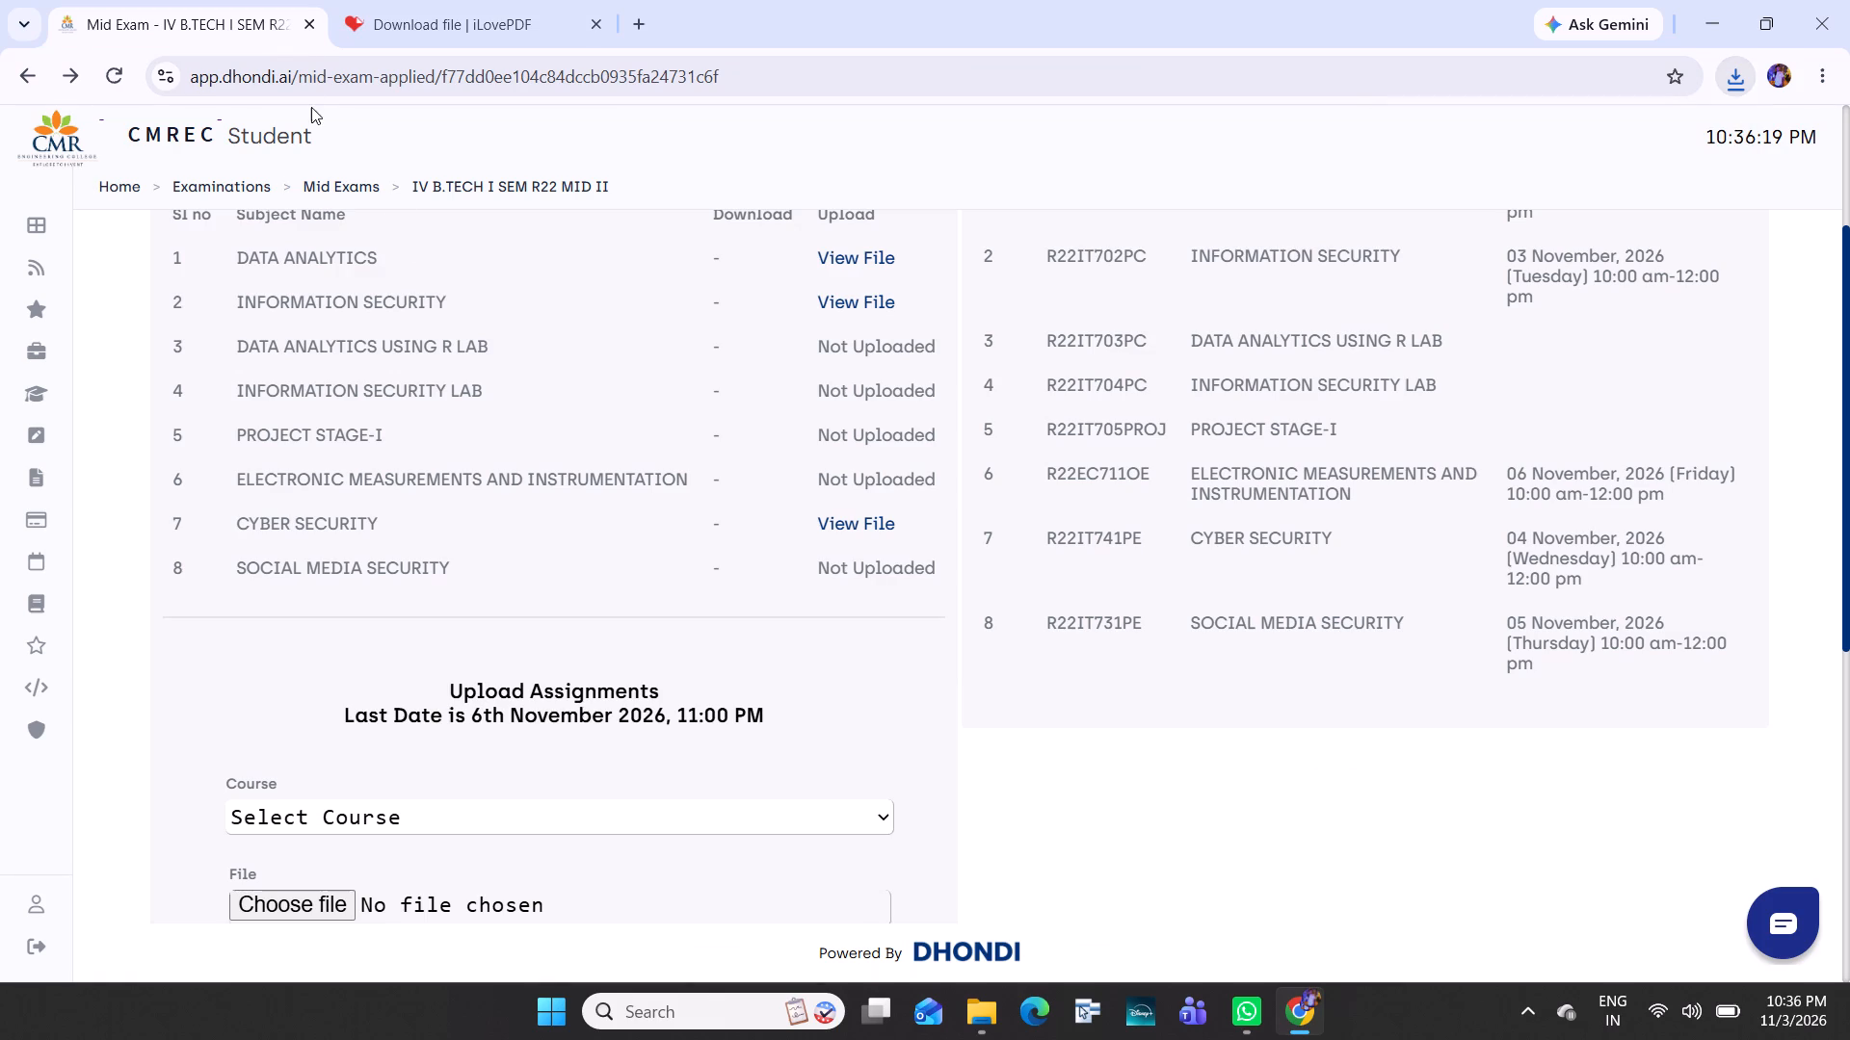
{"action": "scroll", "coordinate": [451, 380], "scroll_direction": "up", "scroll_amount": 1}
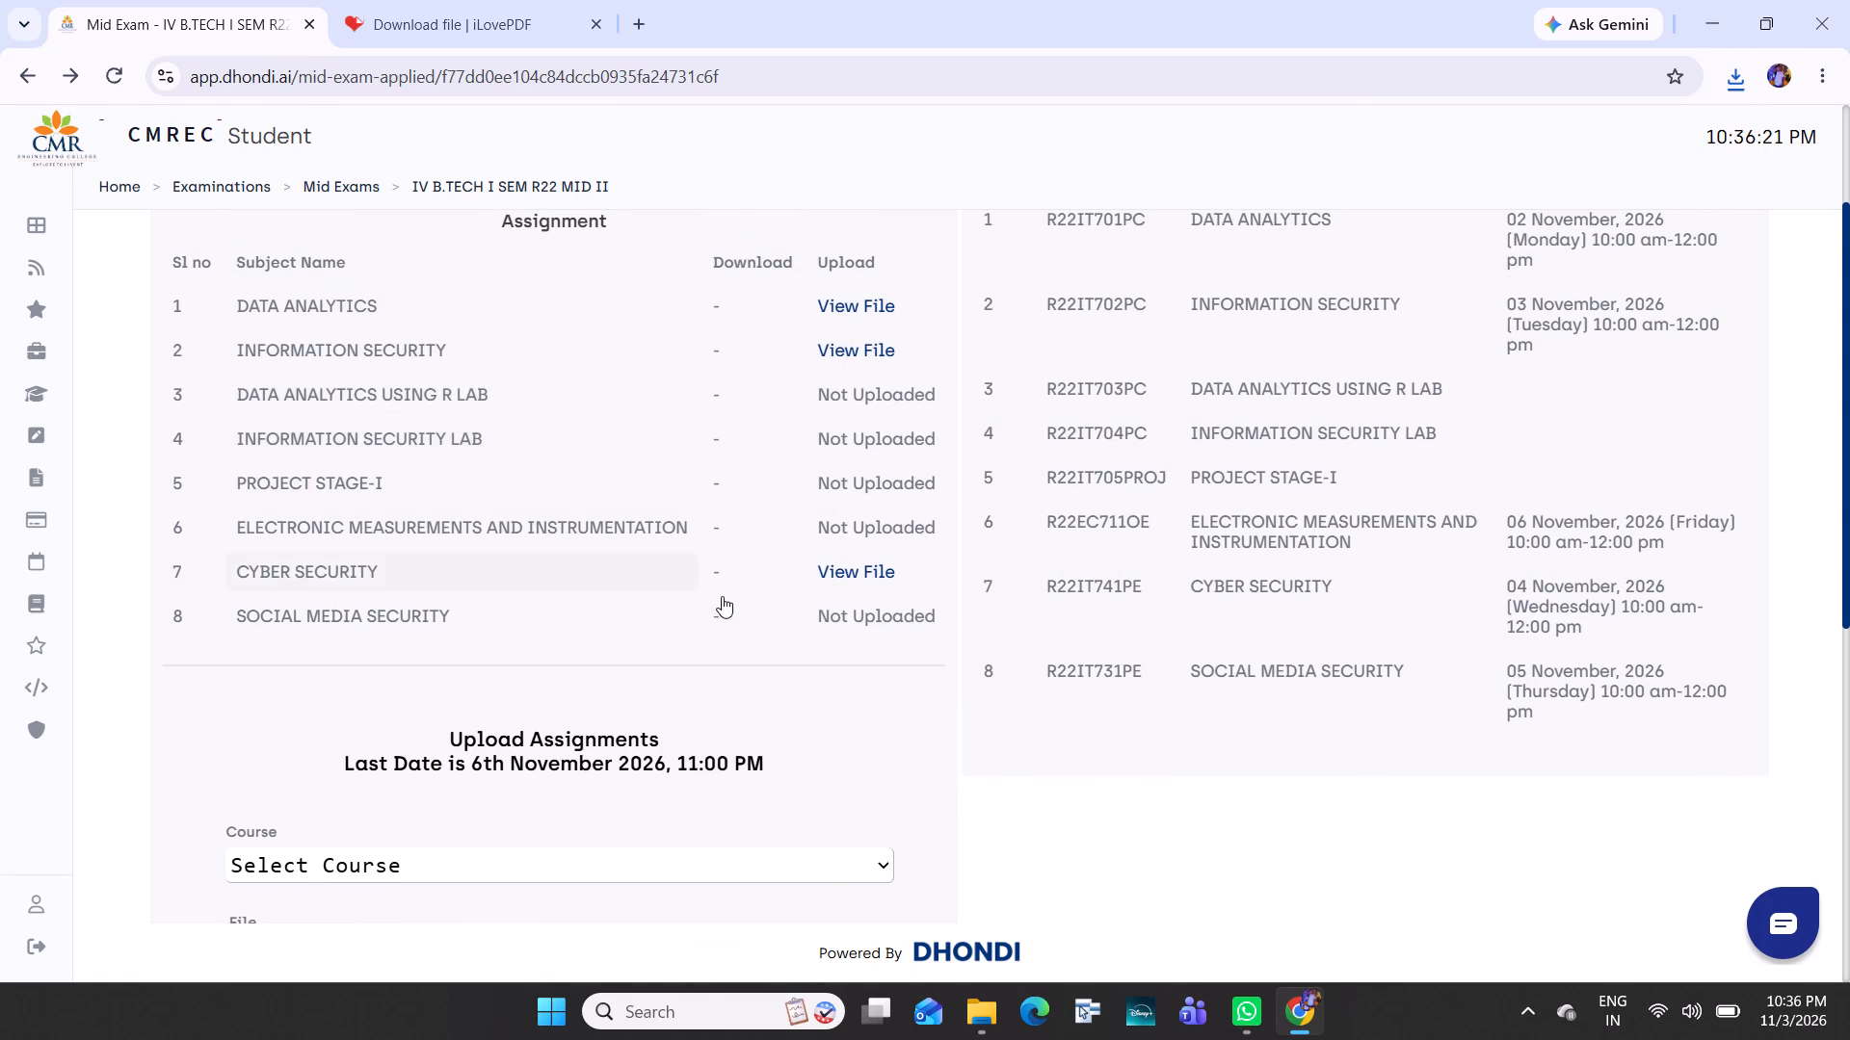
{"action": "scroll", "coordinate": [825, 755], "scroll_direction": "down", "scroll_amount": 1}
{"action": "left_click", "coordinate": [760, 720]}
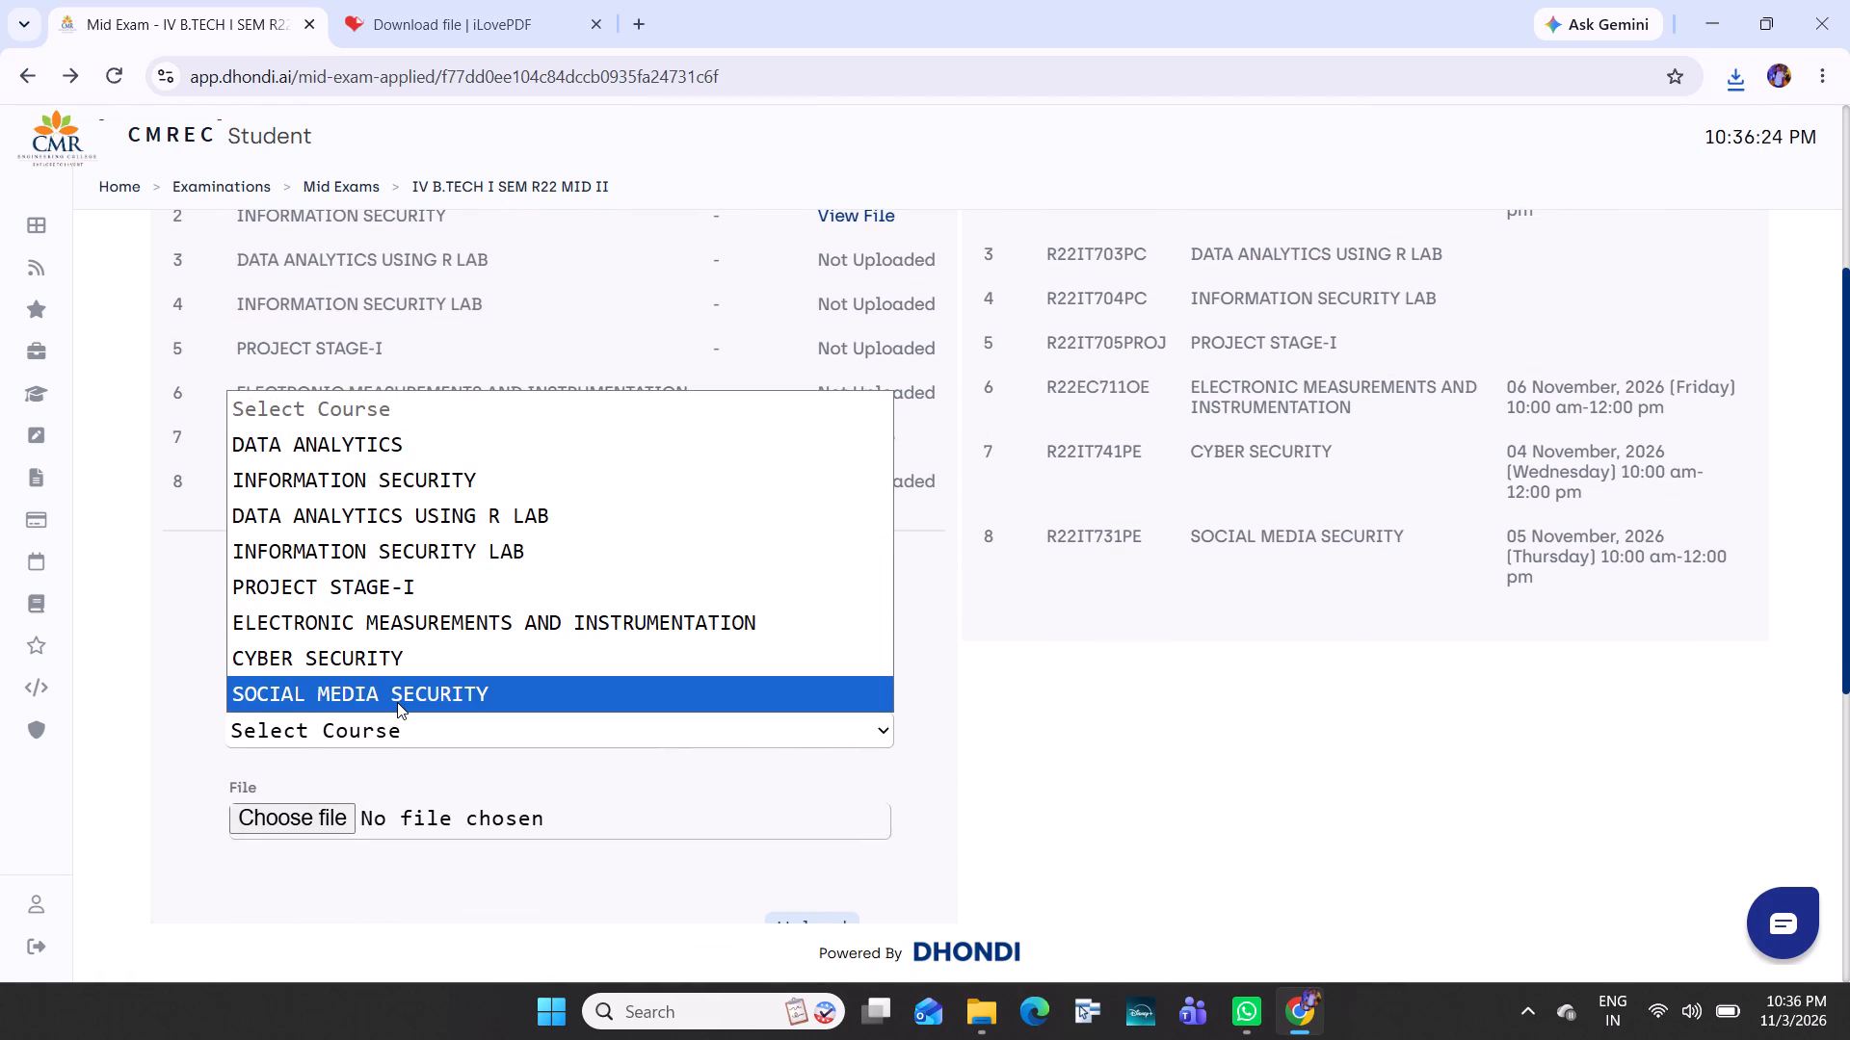
{"action": "left_click", "coordinate": [397, 702]}
{"action": "left_click", "coordinate": [316, 836]}
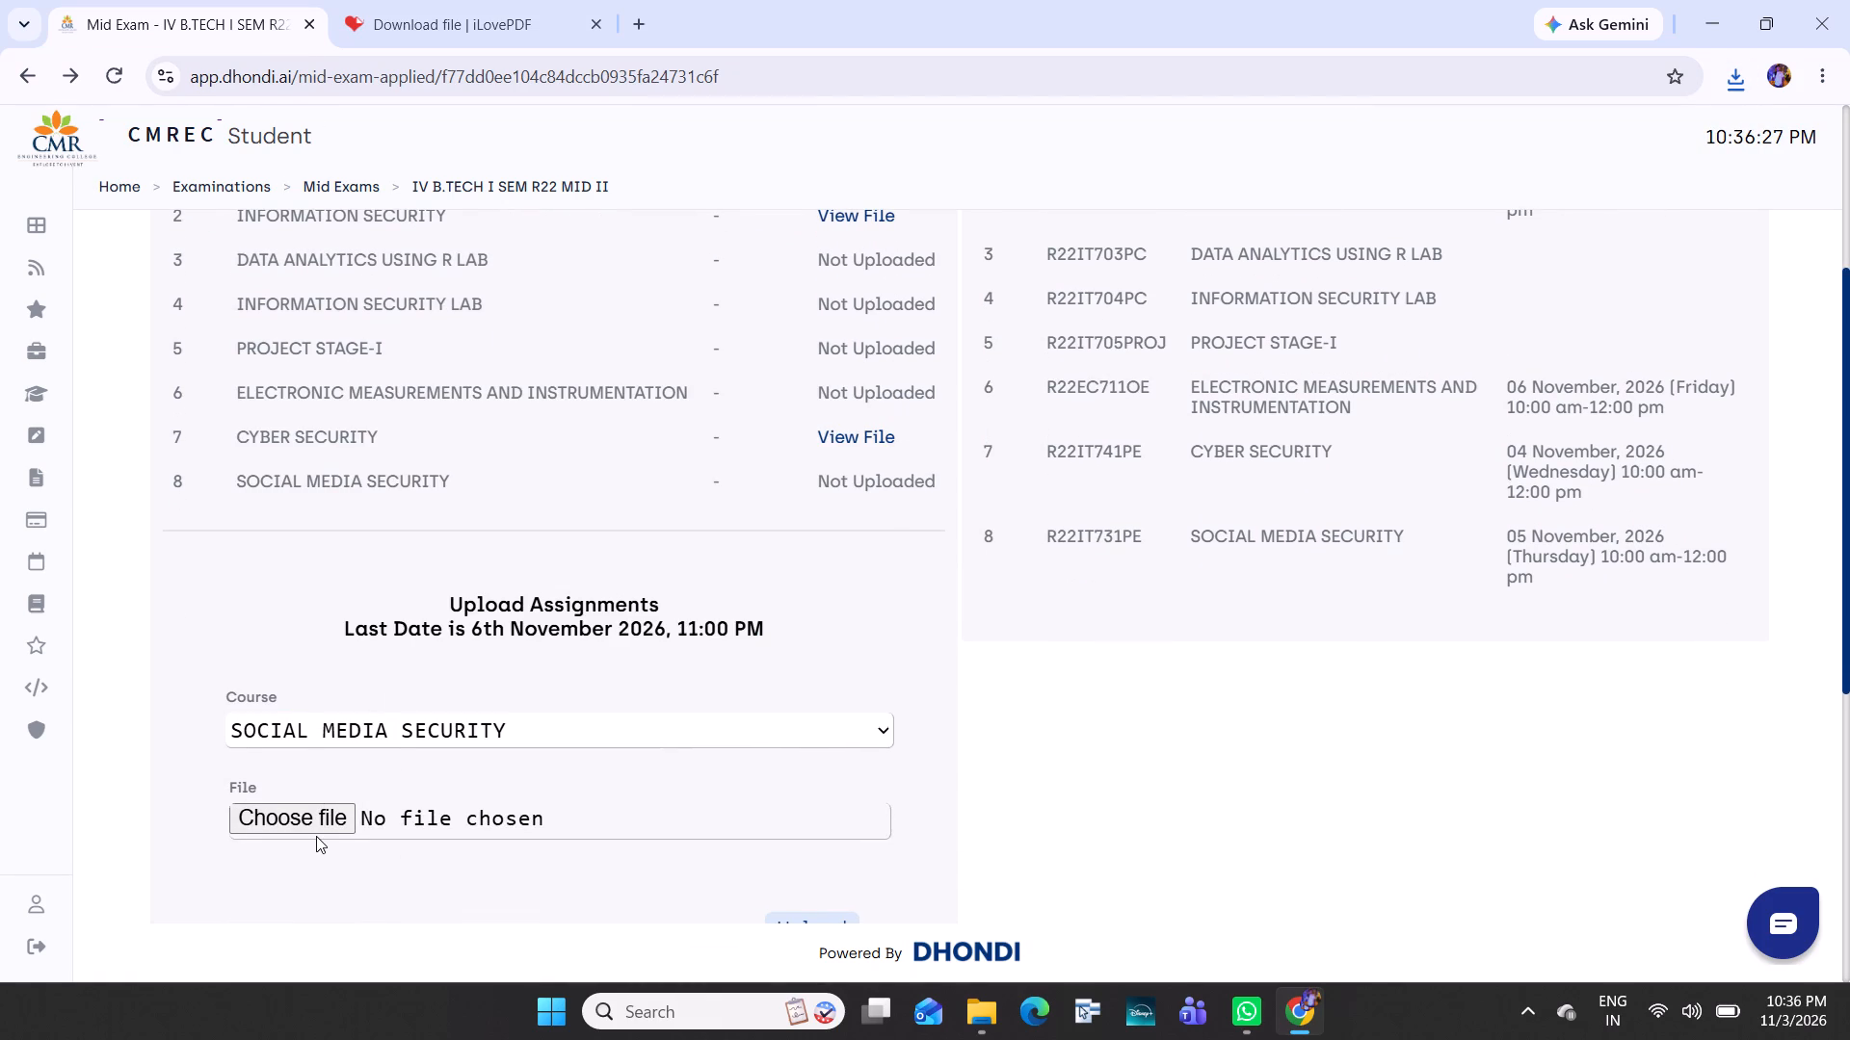
{"action": "left_click", "coordinate": [314, 829]}
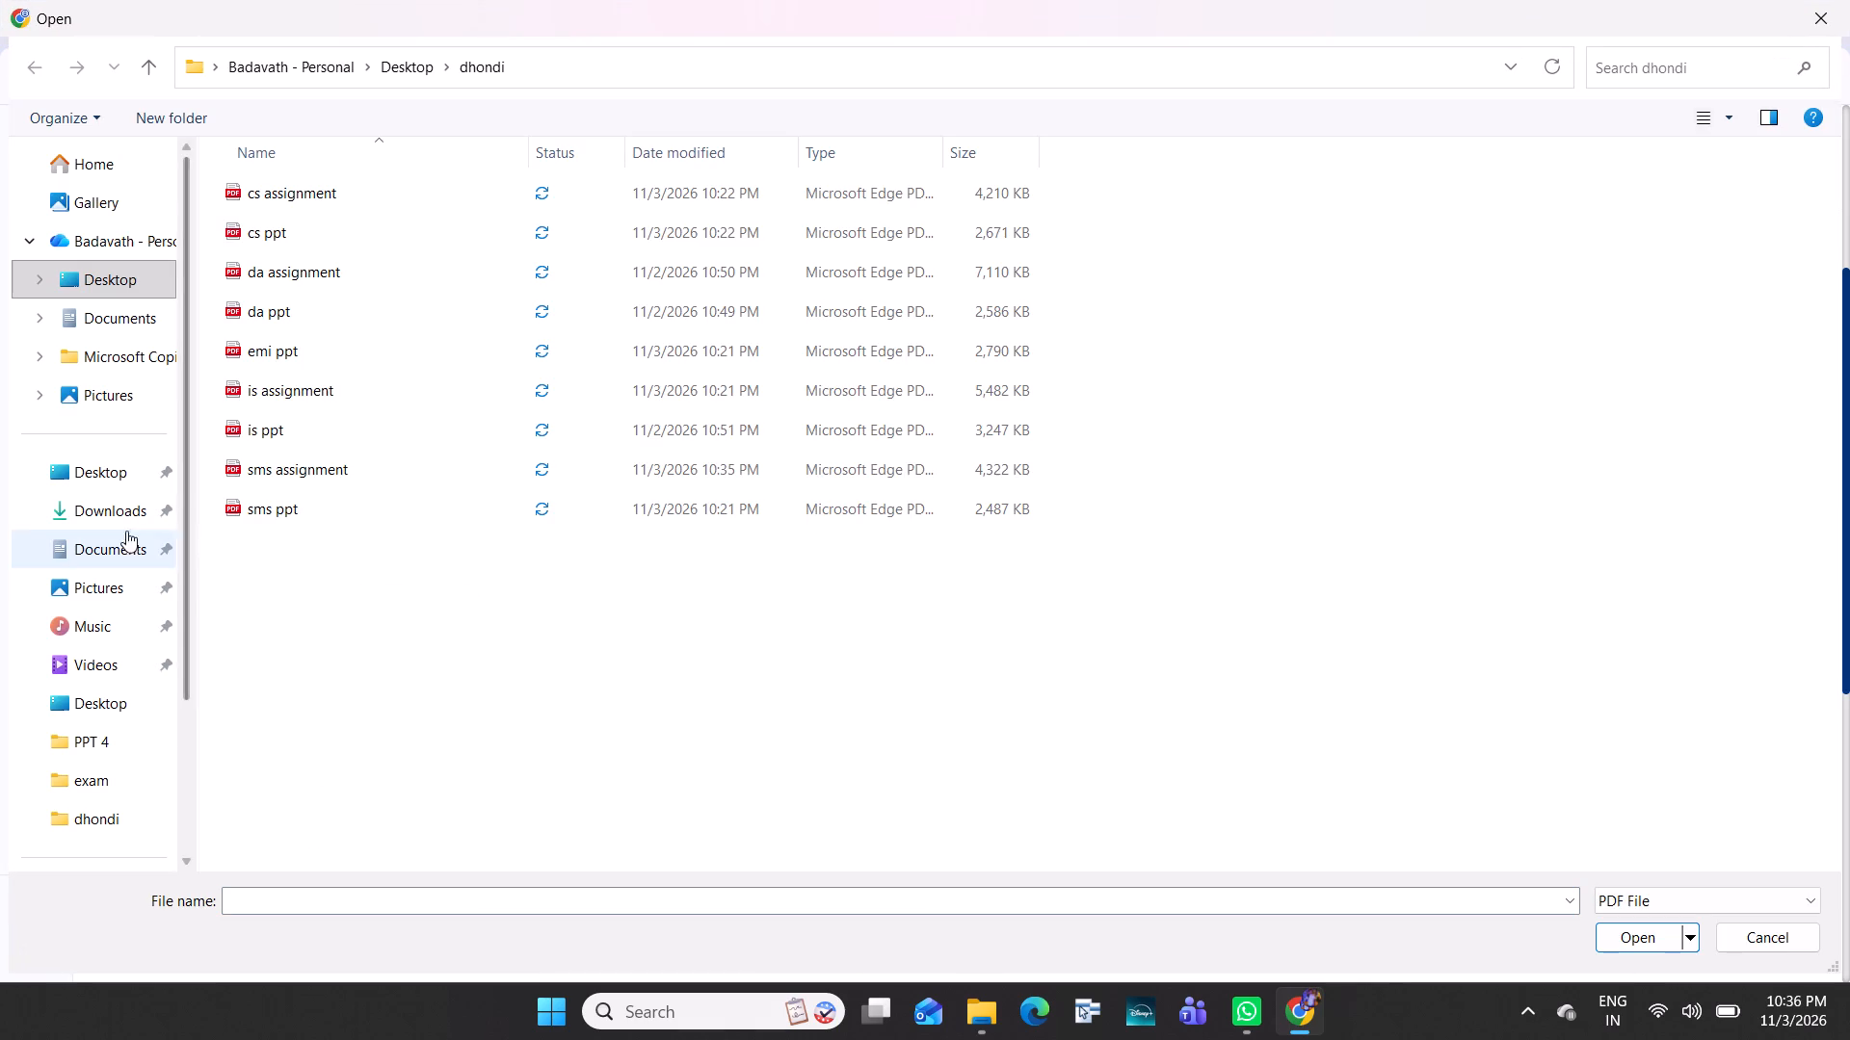
{"action": "left_click", "coordinate": [98, 498]}
{"action": "left_click", "coordinate": [348, 213]}
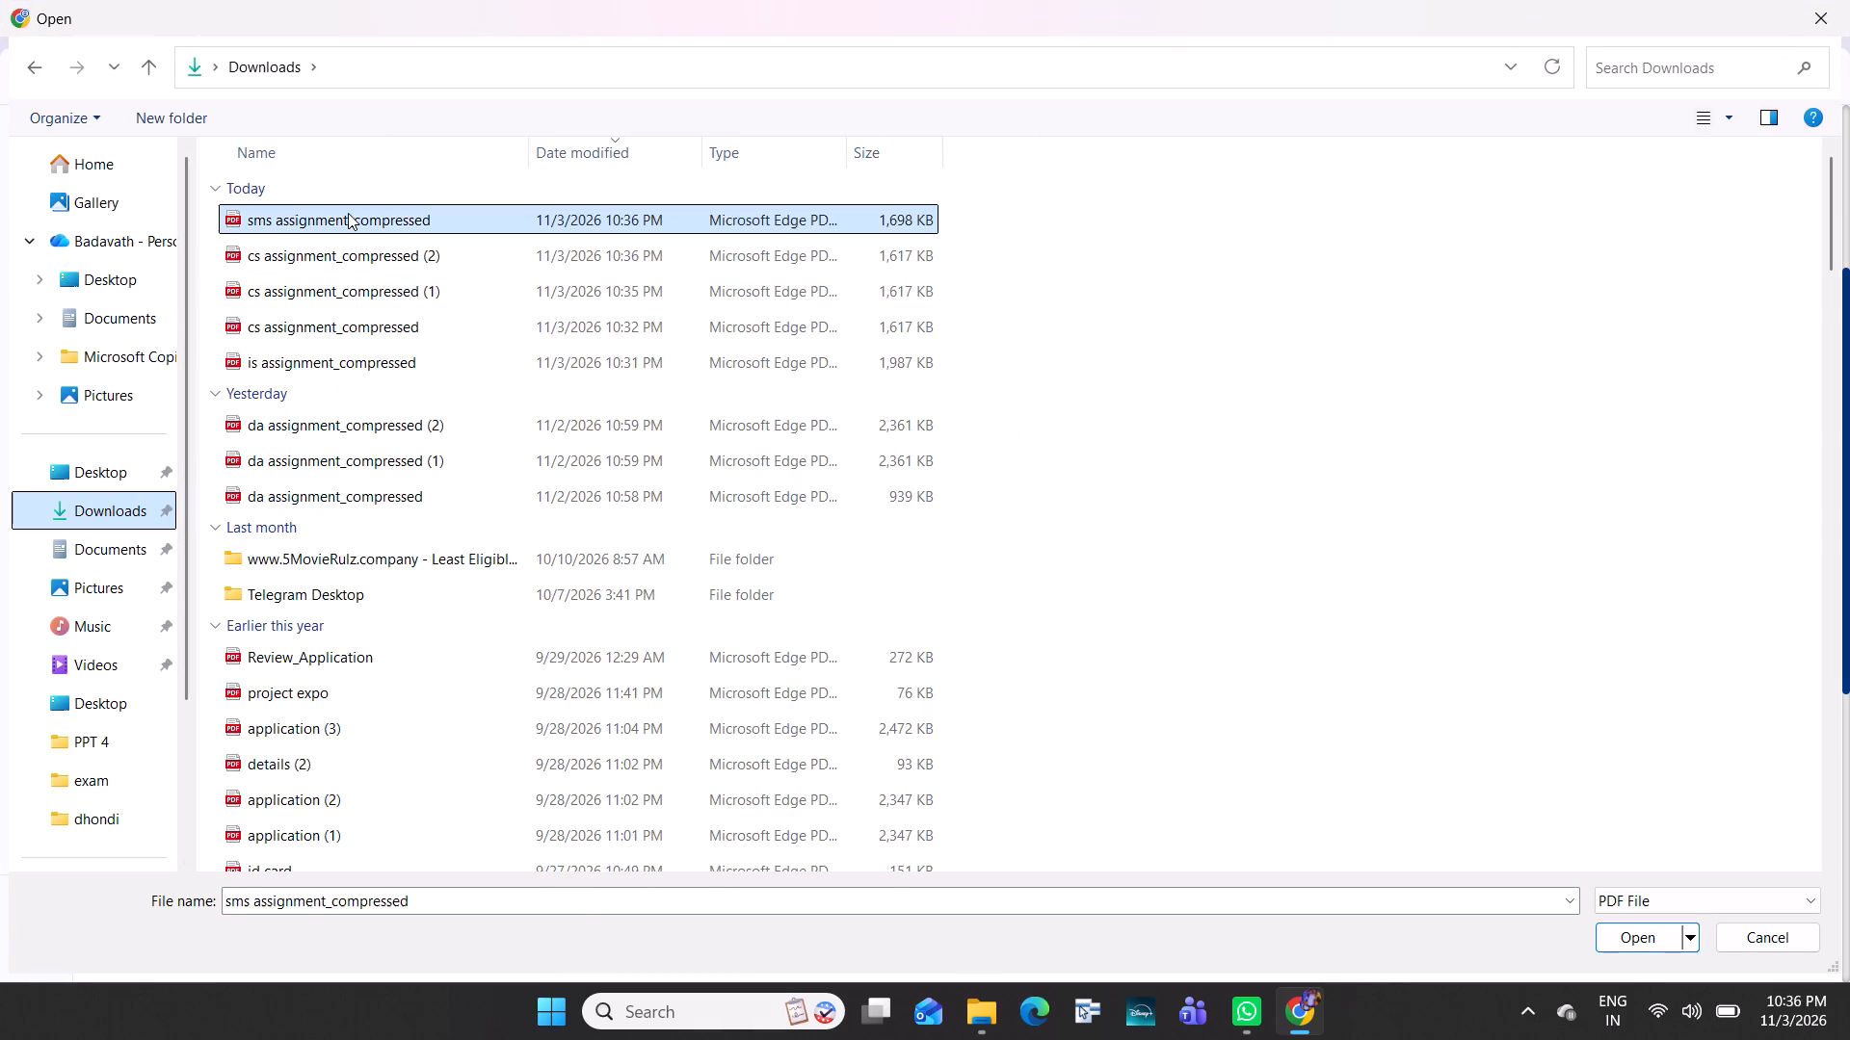
{"action": "left_click", "coordinate": [1622, 942]}
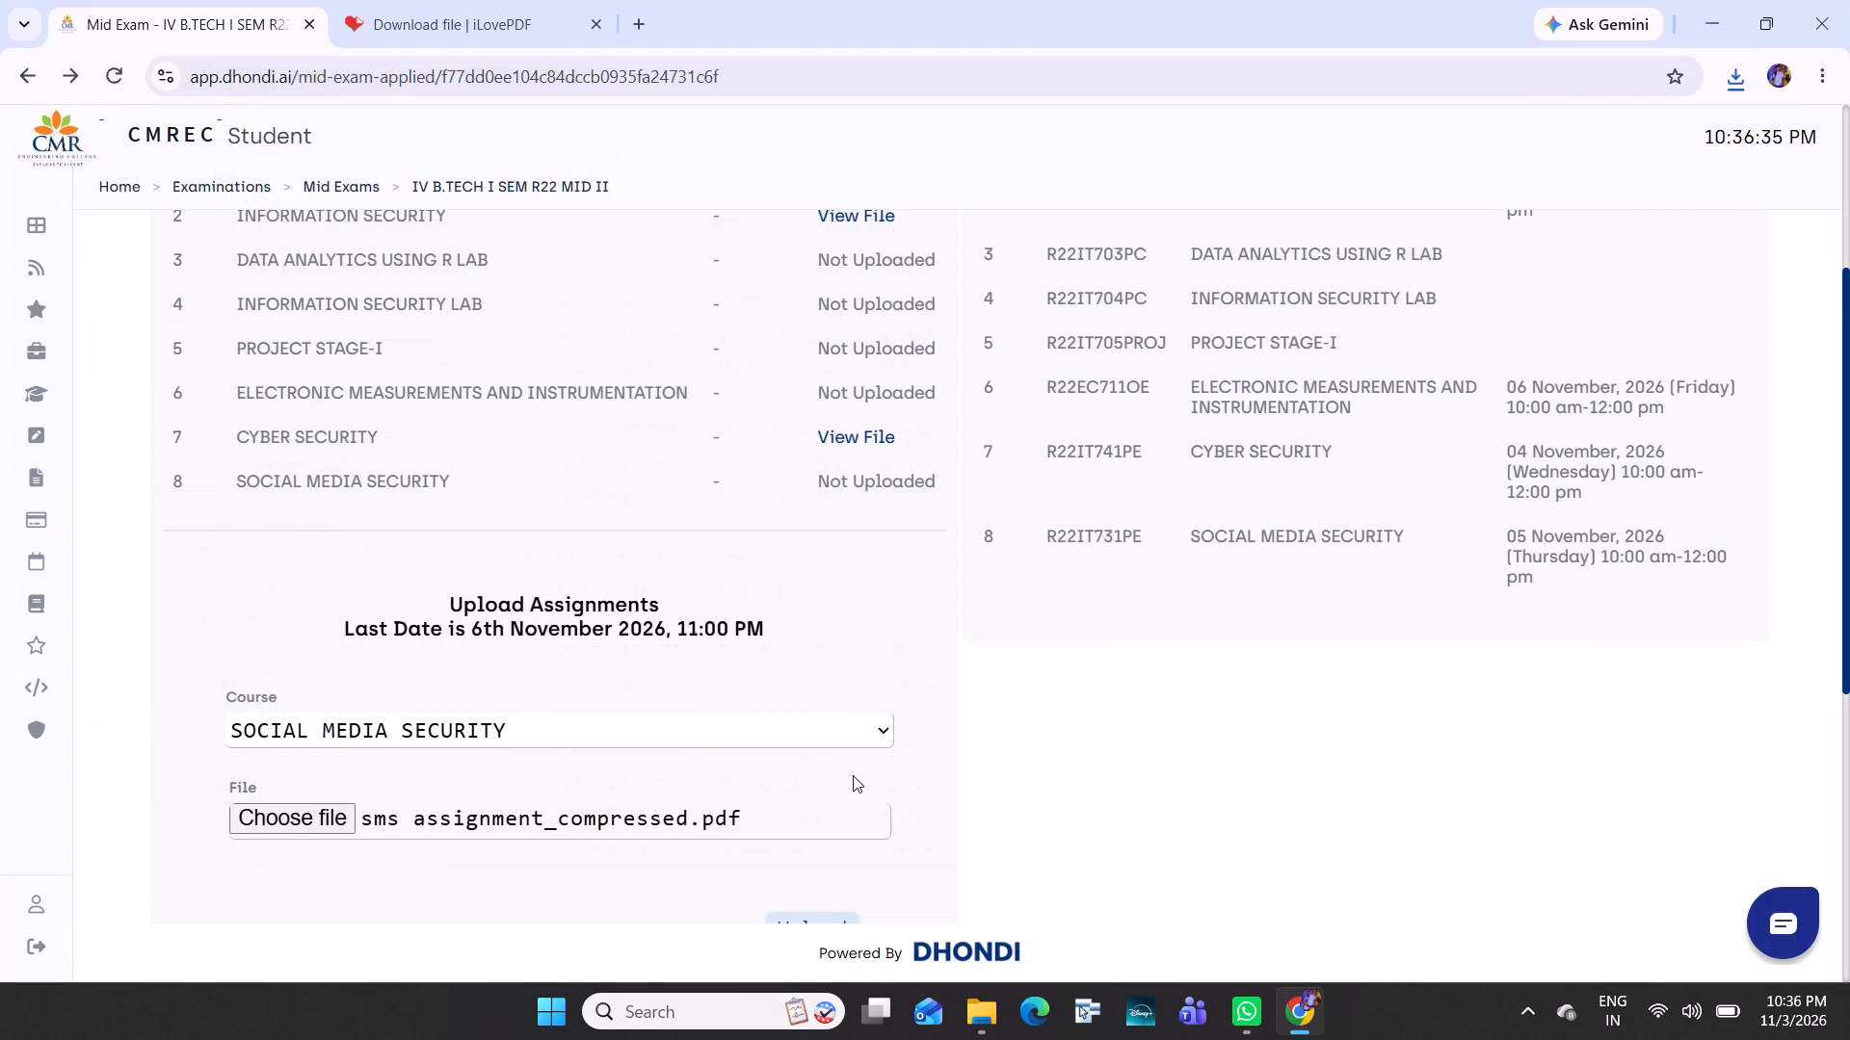
{"action": "scroll", "coordinate": [853, 775], "scroll_direction": "down", "scroll_amount": 1}
{"action": "left_click", "coordinate": [829, 839]}
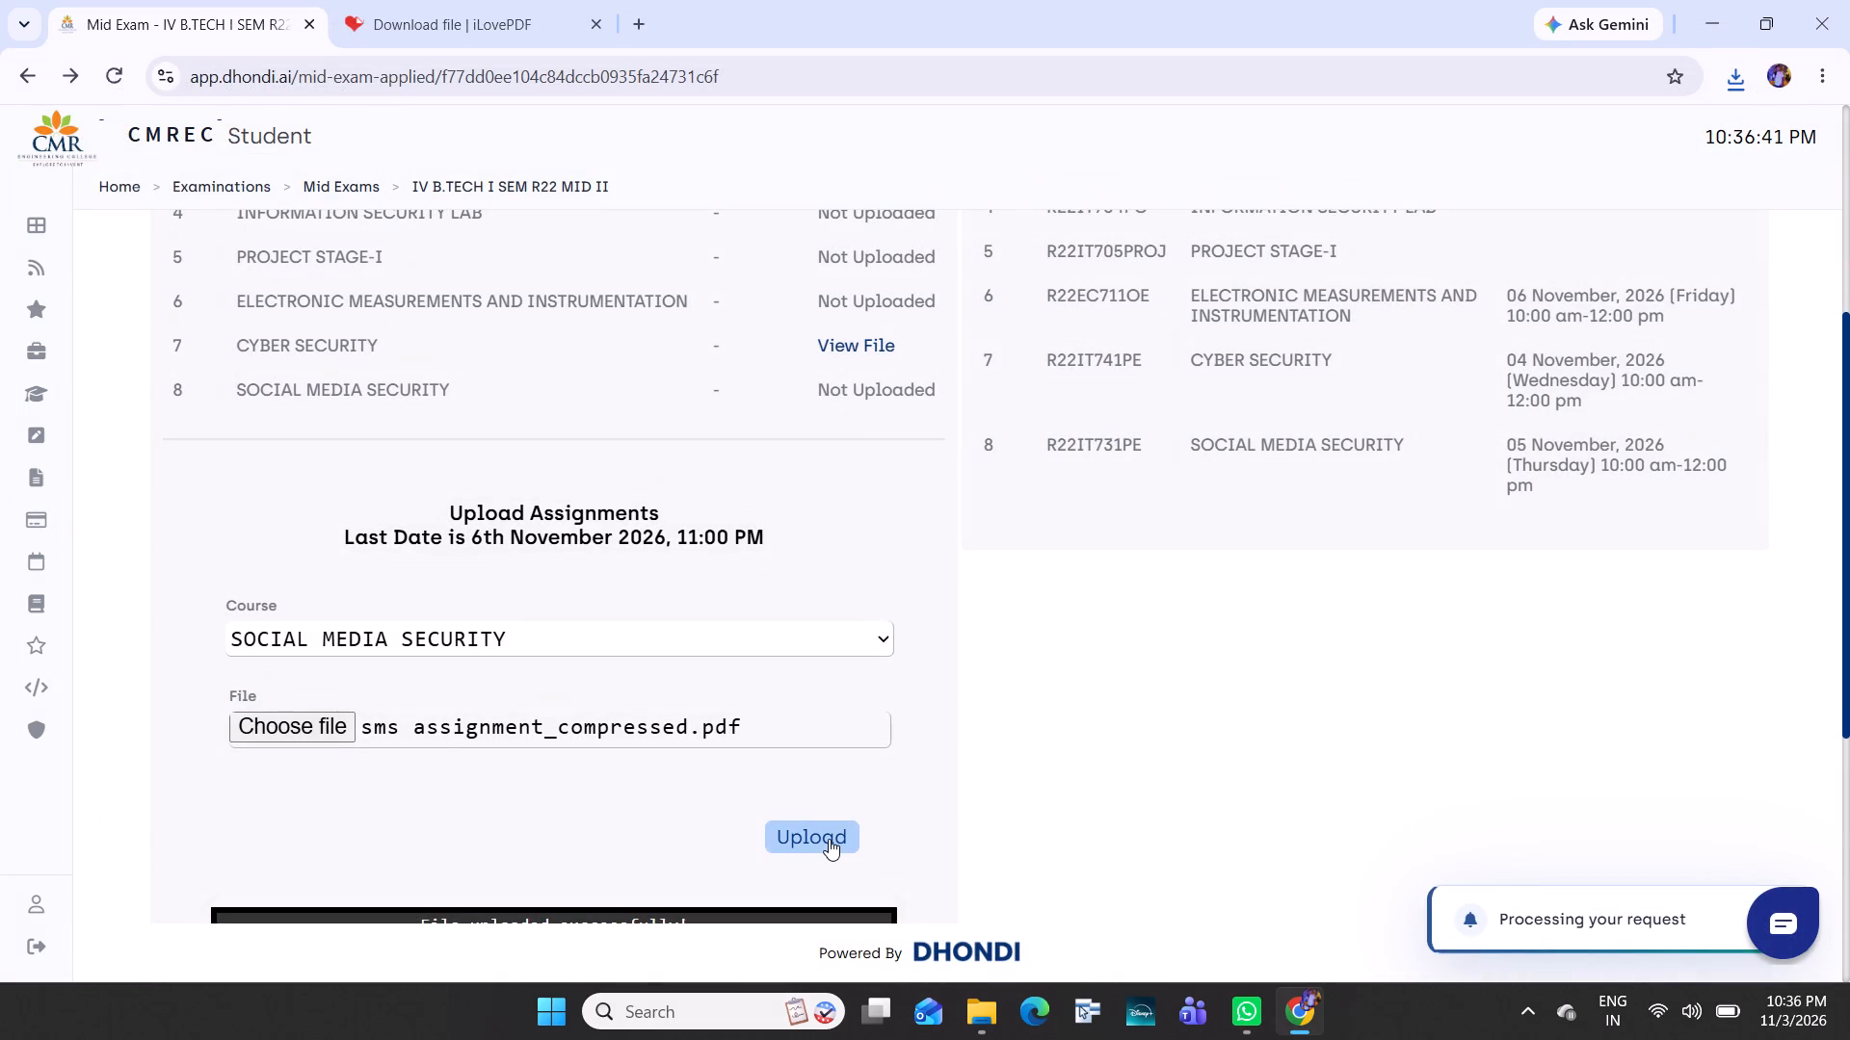
Reload the mid exam page, look through the uploaded SOCIAL MEDIA SECURITY file to its last page, and return to the assignment list.
{"action": "scroll", "coordinate": [829, 839], "scroll_direction": "up", "scroll_amount": 7}
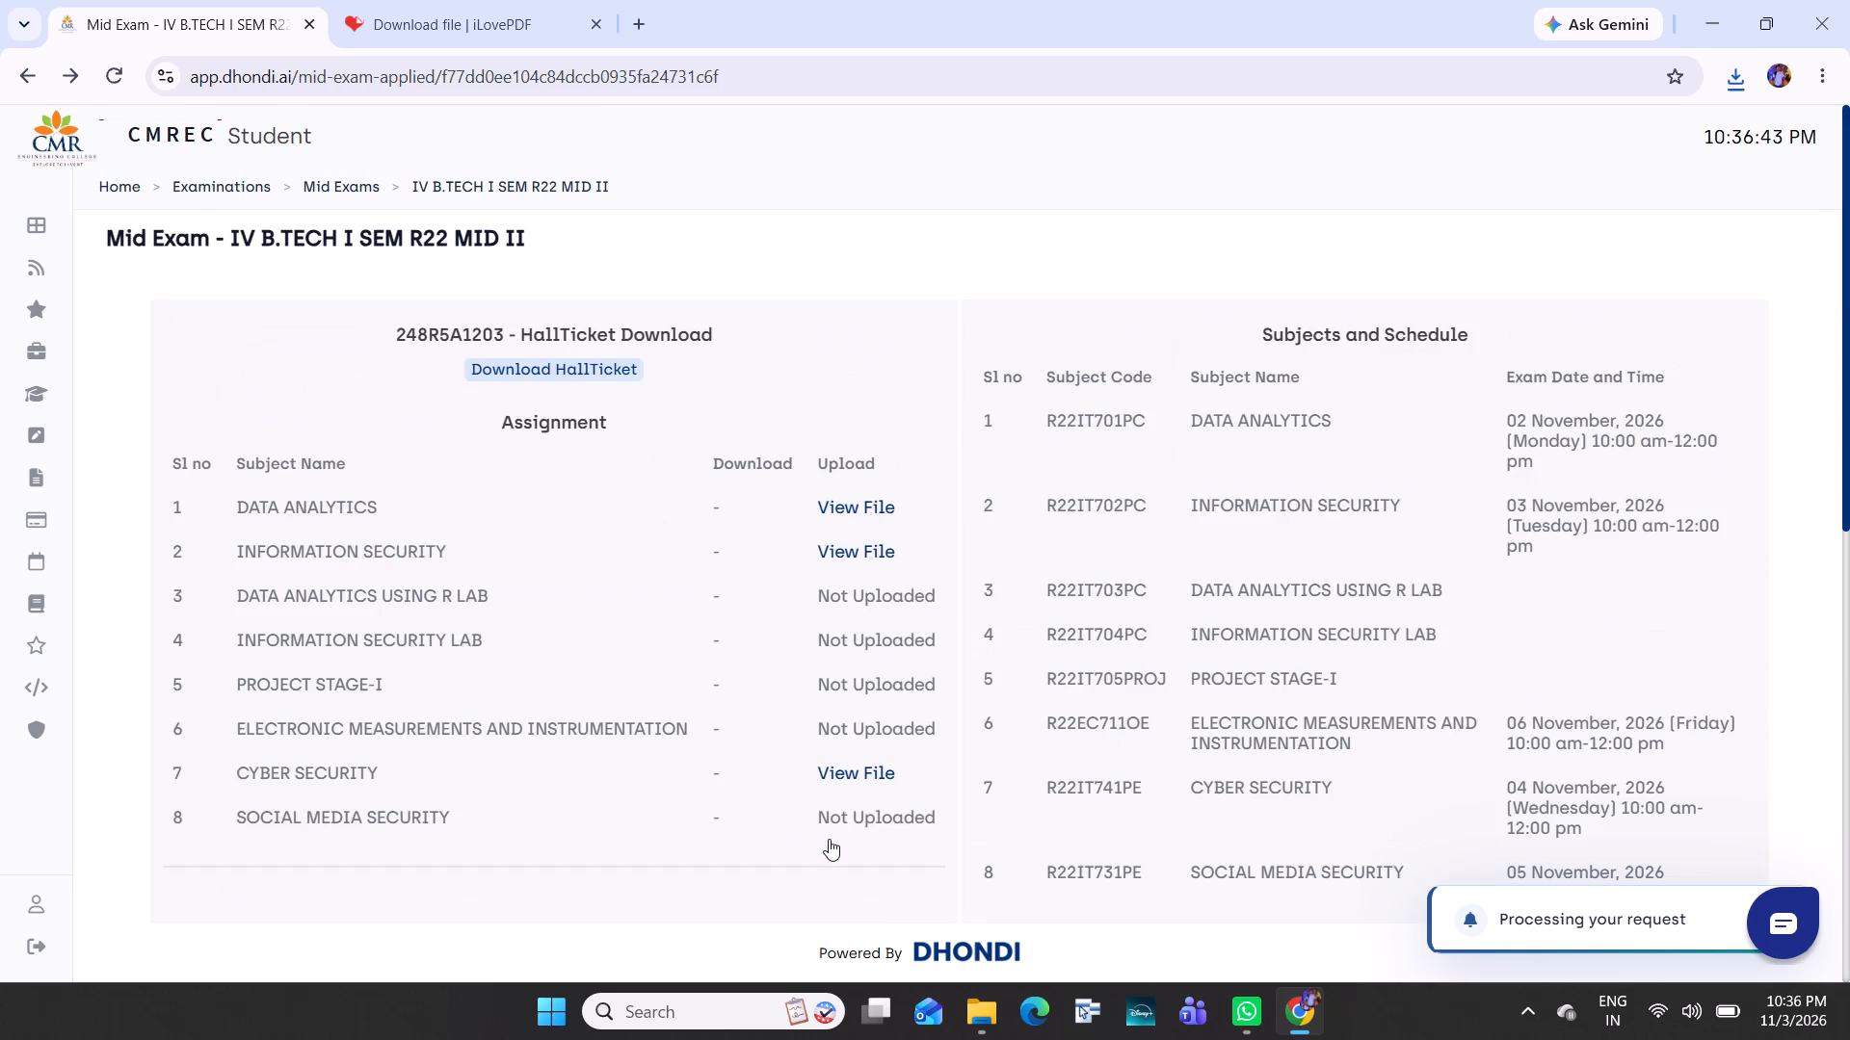
{"action": "left_click", "coordinate": [118, 73]}
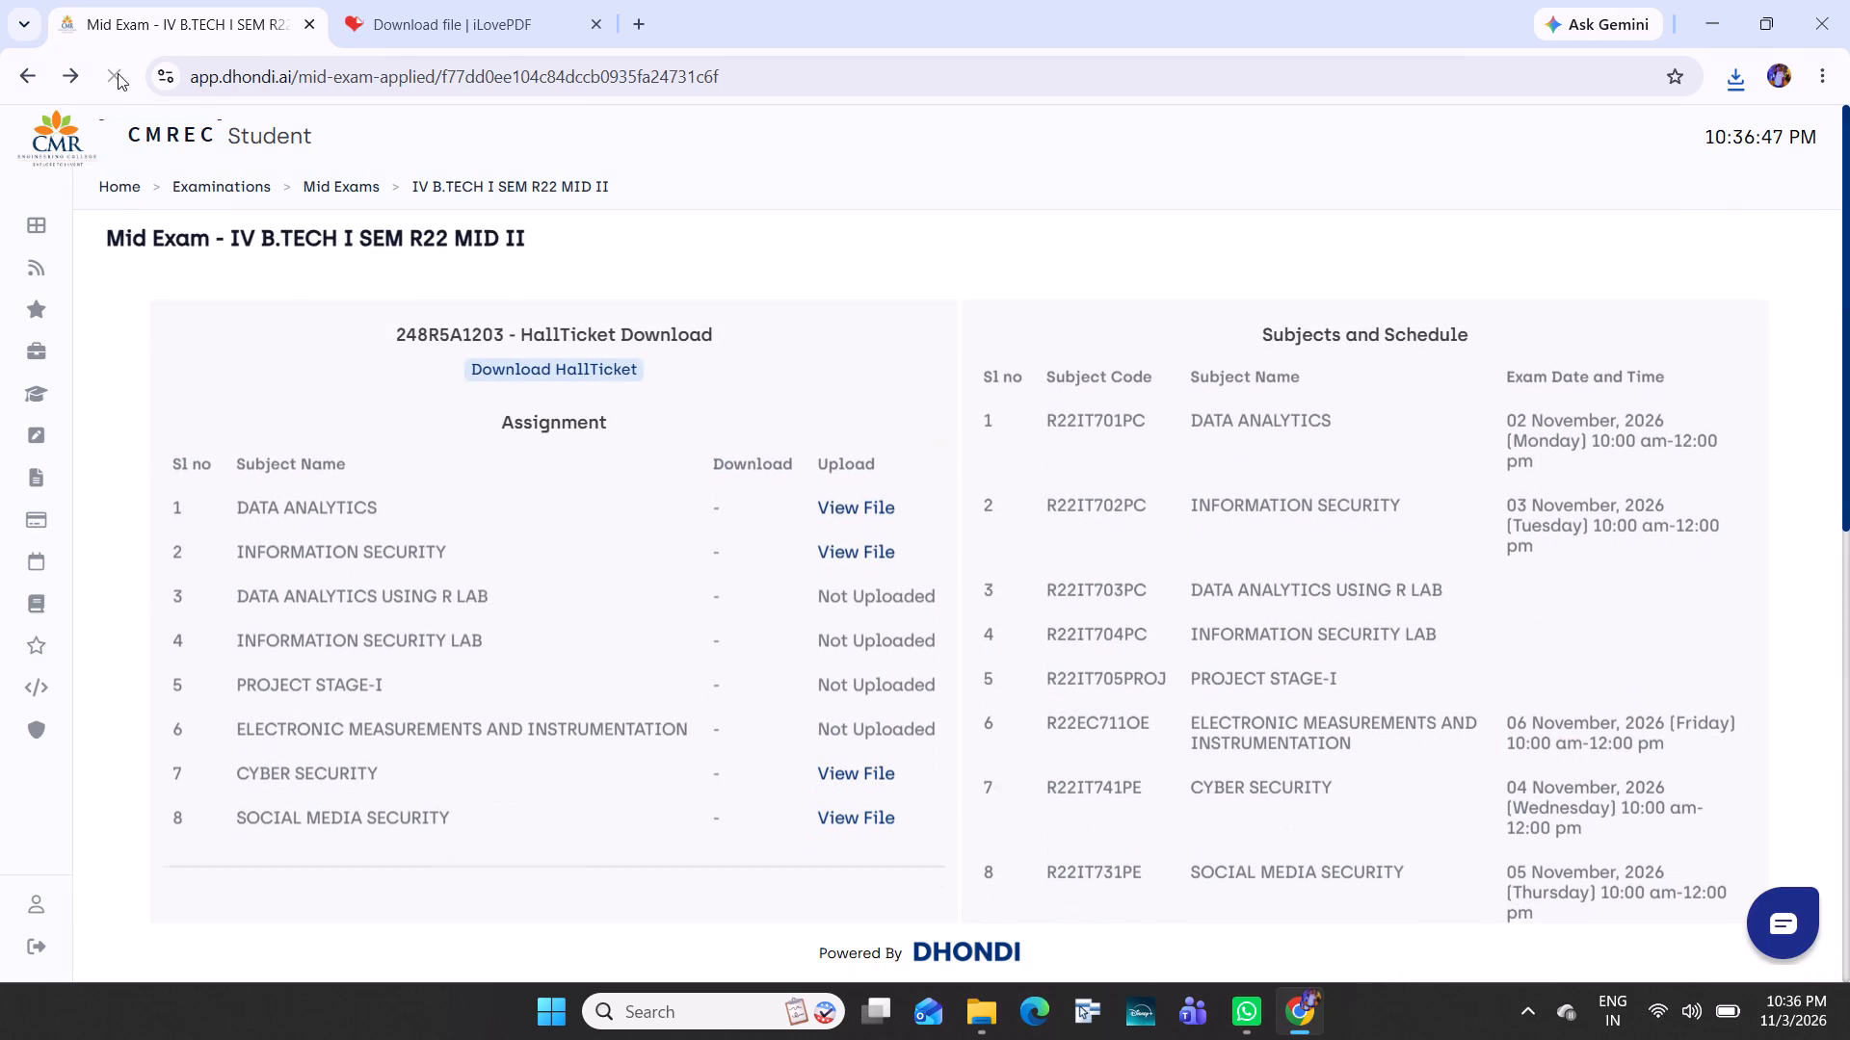
{"action": "left_click", "coordinate": [847, 820]}
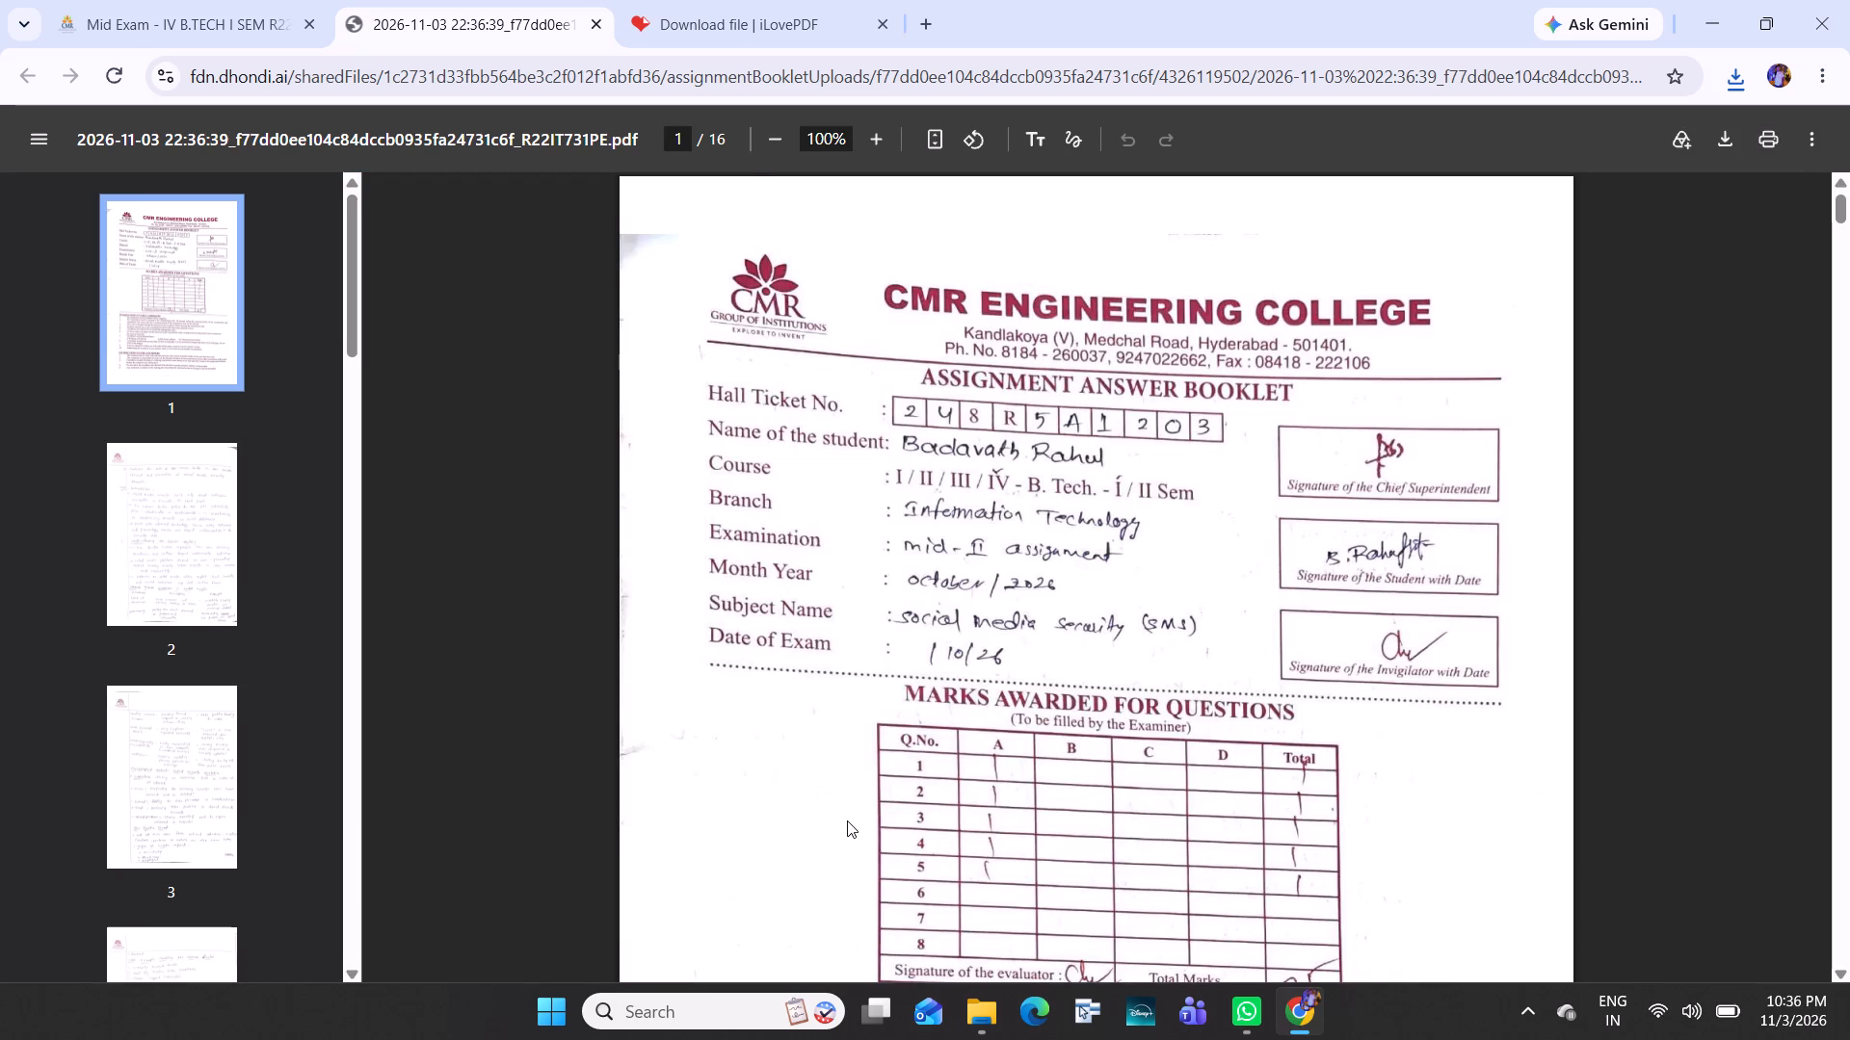
{"action": "scroll", "coordinate": [847, 820], "scroll_direction": "down", "scroll_amount": 13}
{"action": "scroll", "coordinate": [847, 820], "scroll_direction": "down", "scroll_amount": 14}
{"action": "scroll", "coordinate": [847, 820], "scroll_direction": "down", "scroll_amount": 14}
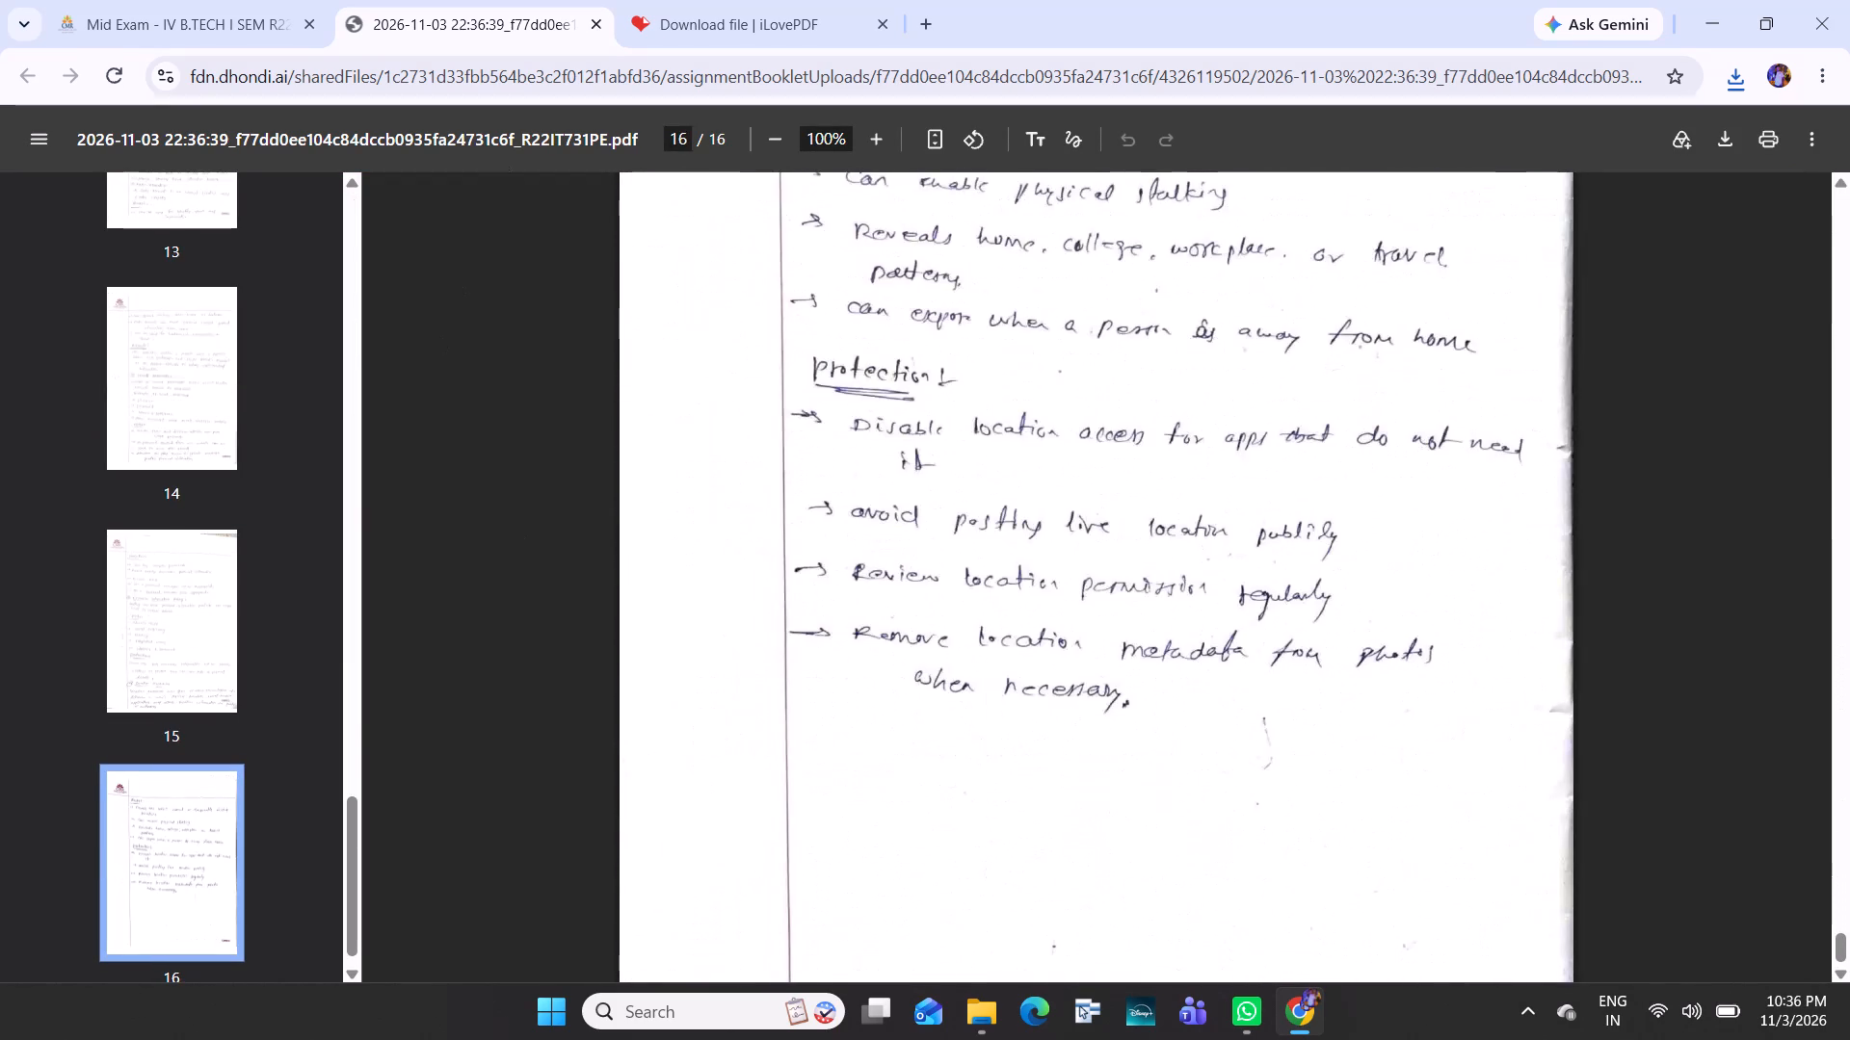
{"action": "left_click", "coordinate": [592, 16]}
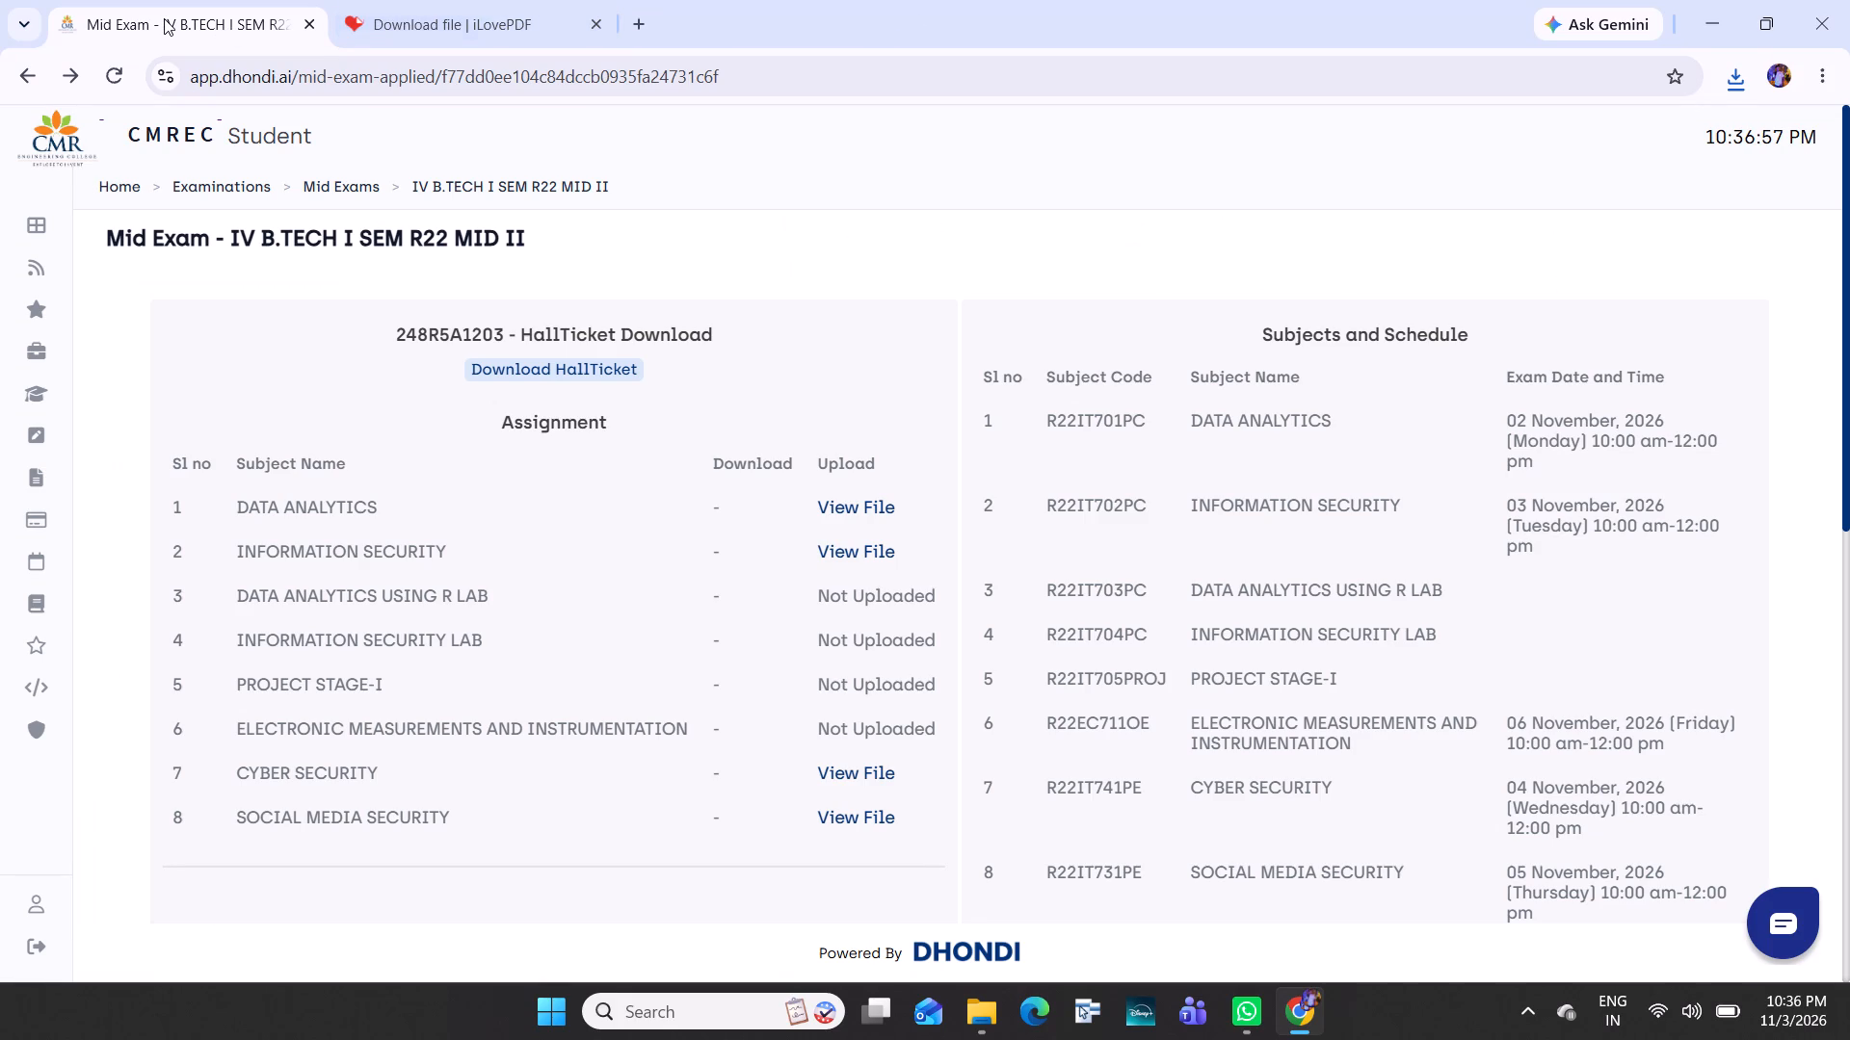
{"action": "left_click", "coordinate": [164, 18]}
Open the applied IV B.TECH I SEMESTER R22 REGULAR EXAMINATION NOVEMBER 2026 and check the seminar uploads listed for the theory subjects.
{"action": "left_click", "coordinate": [65, 428]}
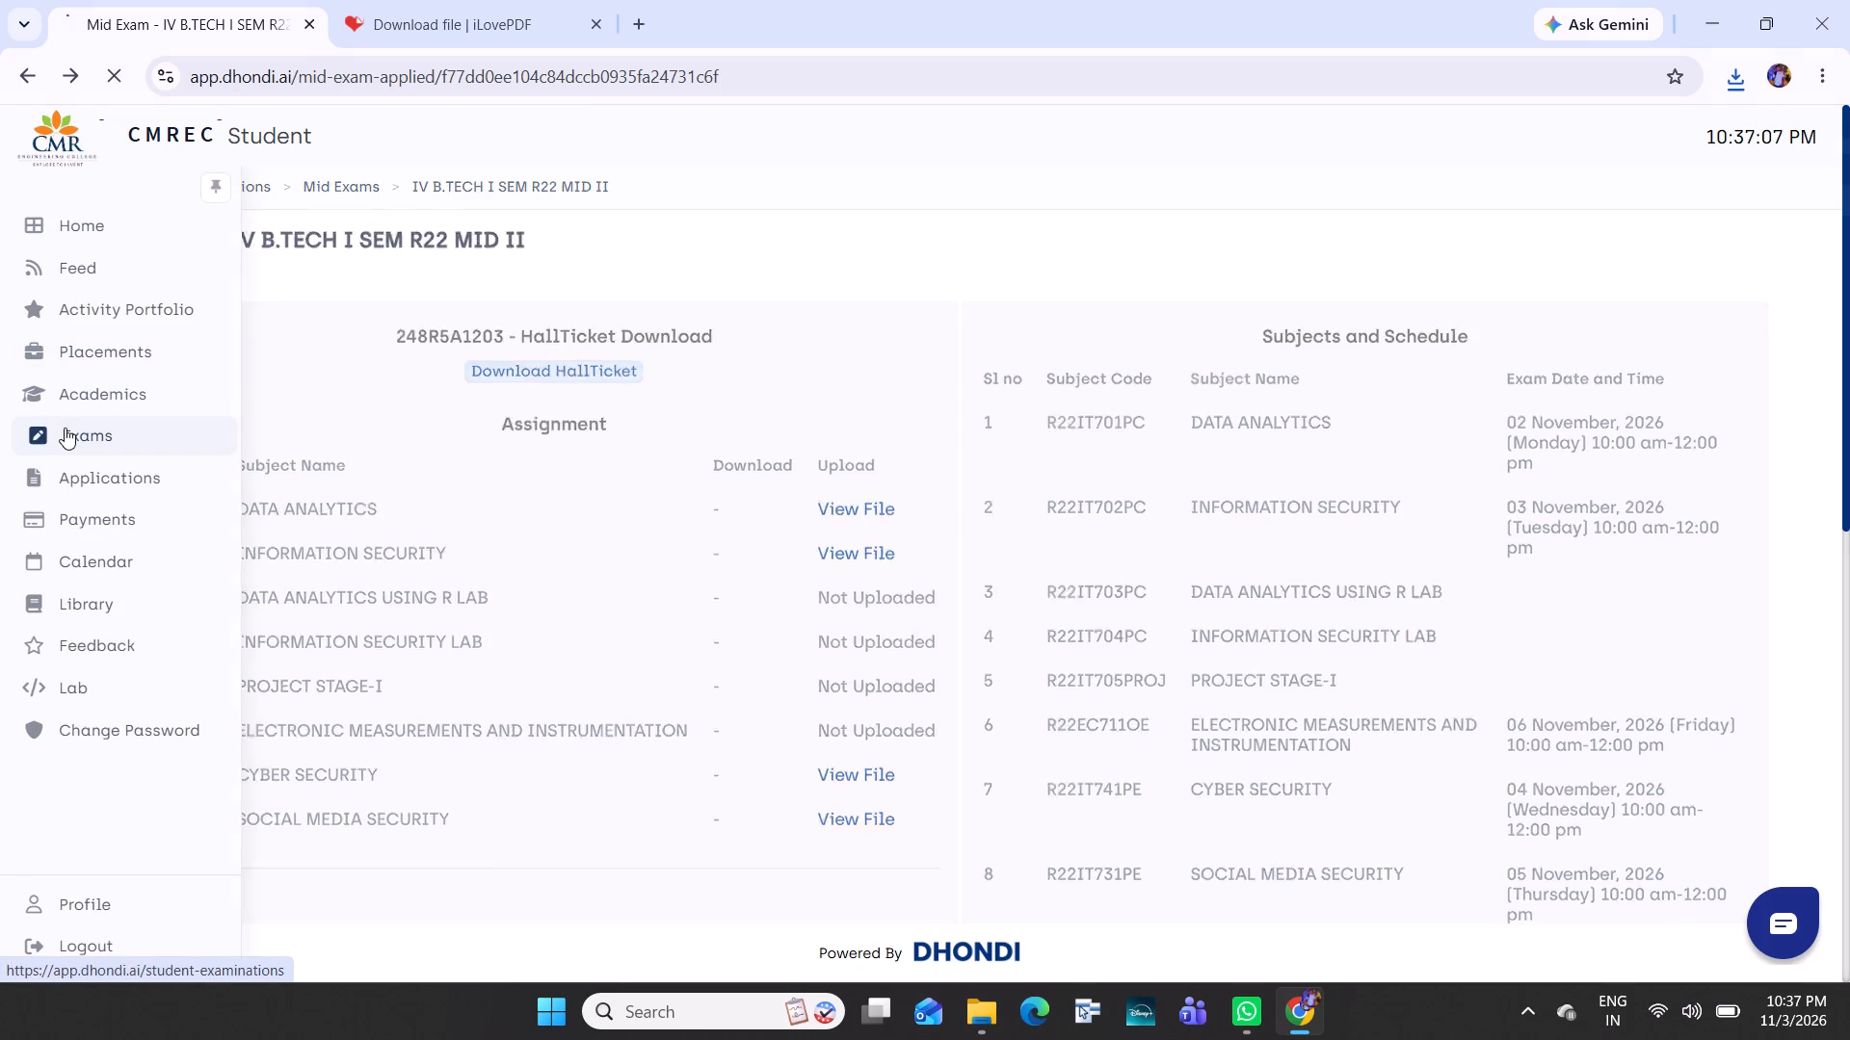
{"action": "left_click", "coordinate": [338, 296]}
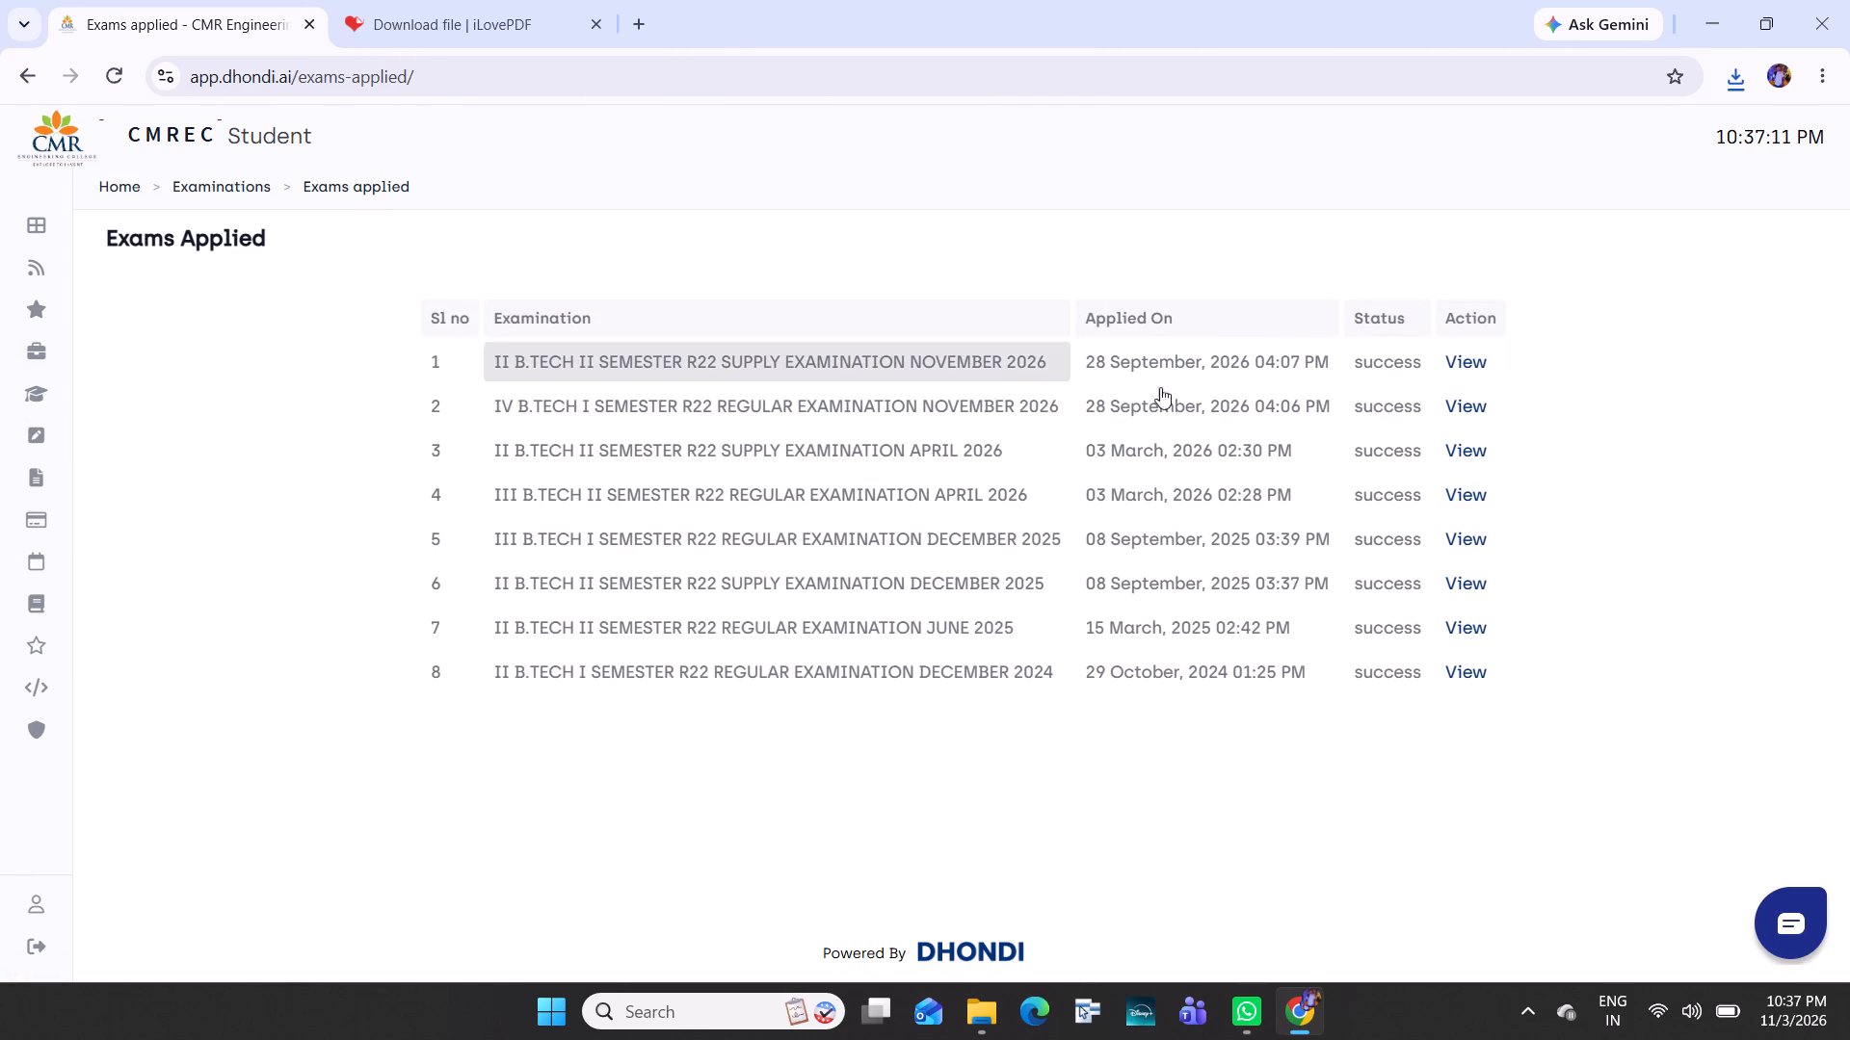
{"action": "left_click", "coordinate": [1462, 399]}
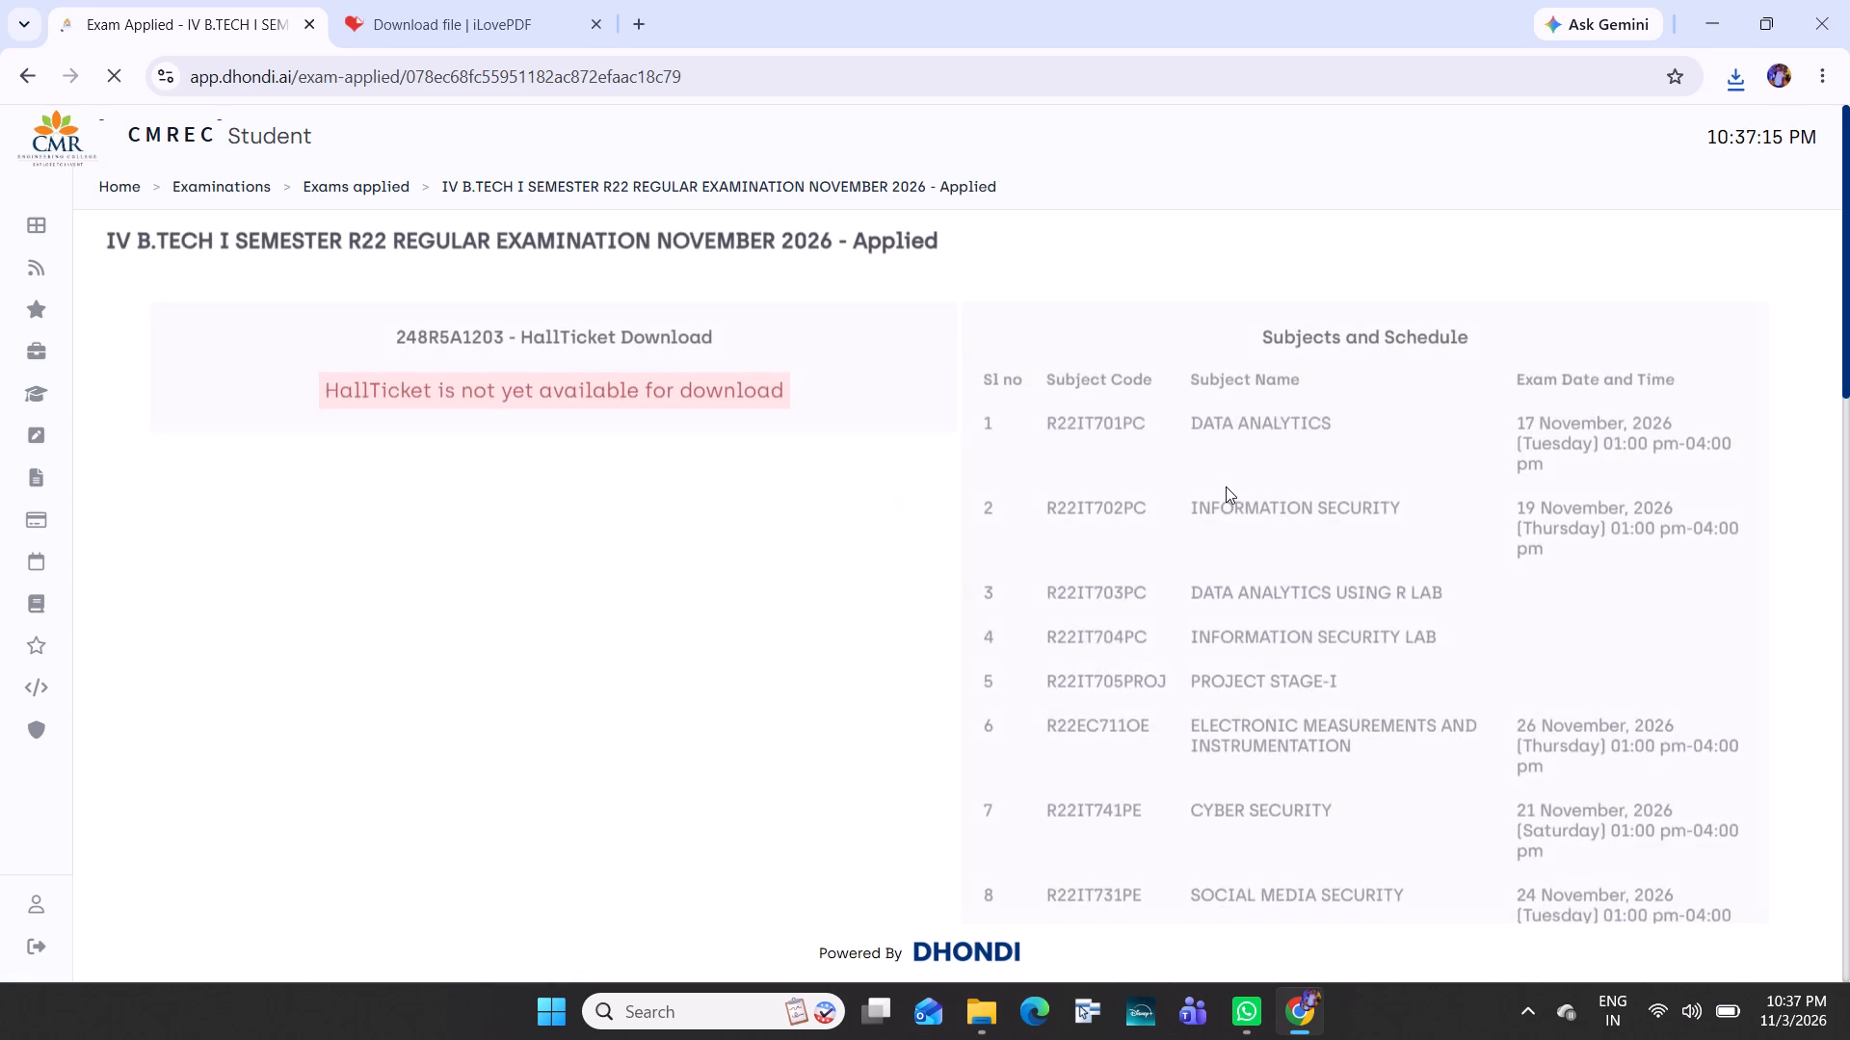
{"action": "scroll", "coordinate": [1226, 486], "scroll_direction": "down", "scroll_amount": 6}
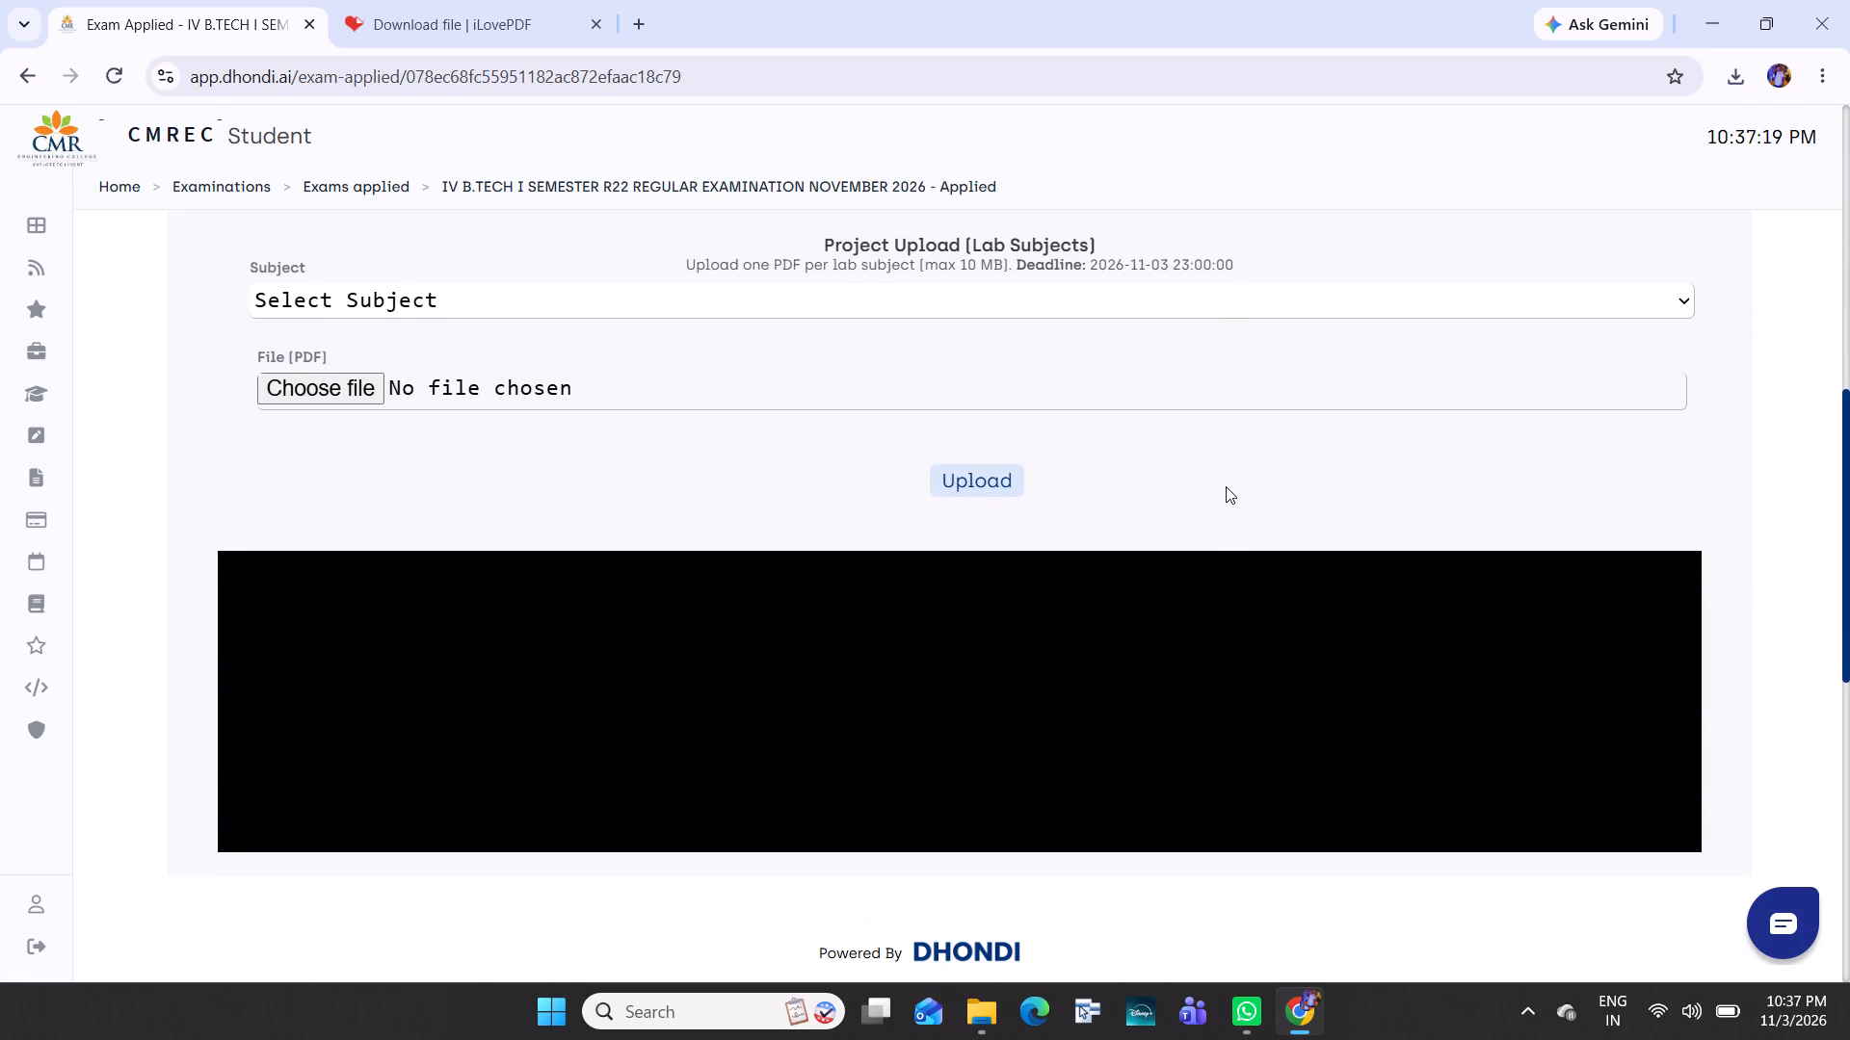
{"action": "scroll", "coordinate": [1226, 486], "scroll_direction": "down", "scroll_amount": 2}
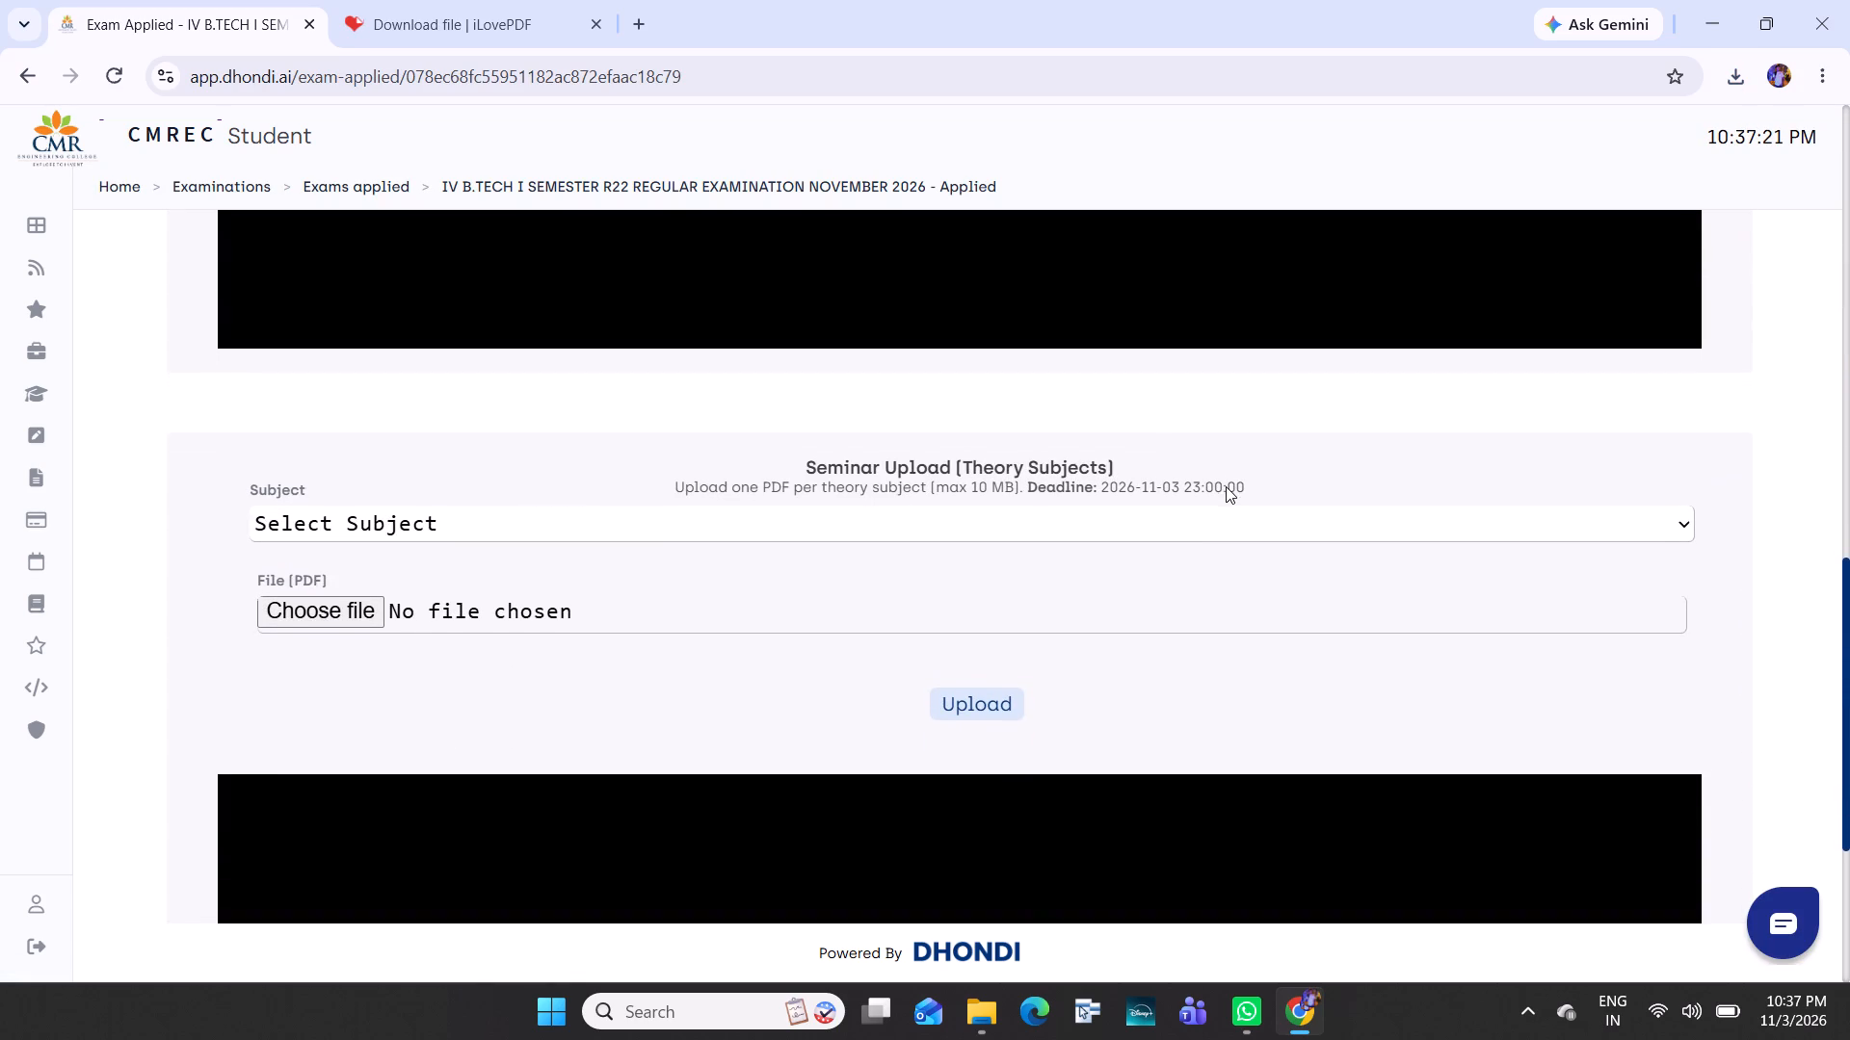
{"action": "scroll", "coordinate": [1226, 486], "scroll_direction": "down", "scroll_amount": 5}
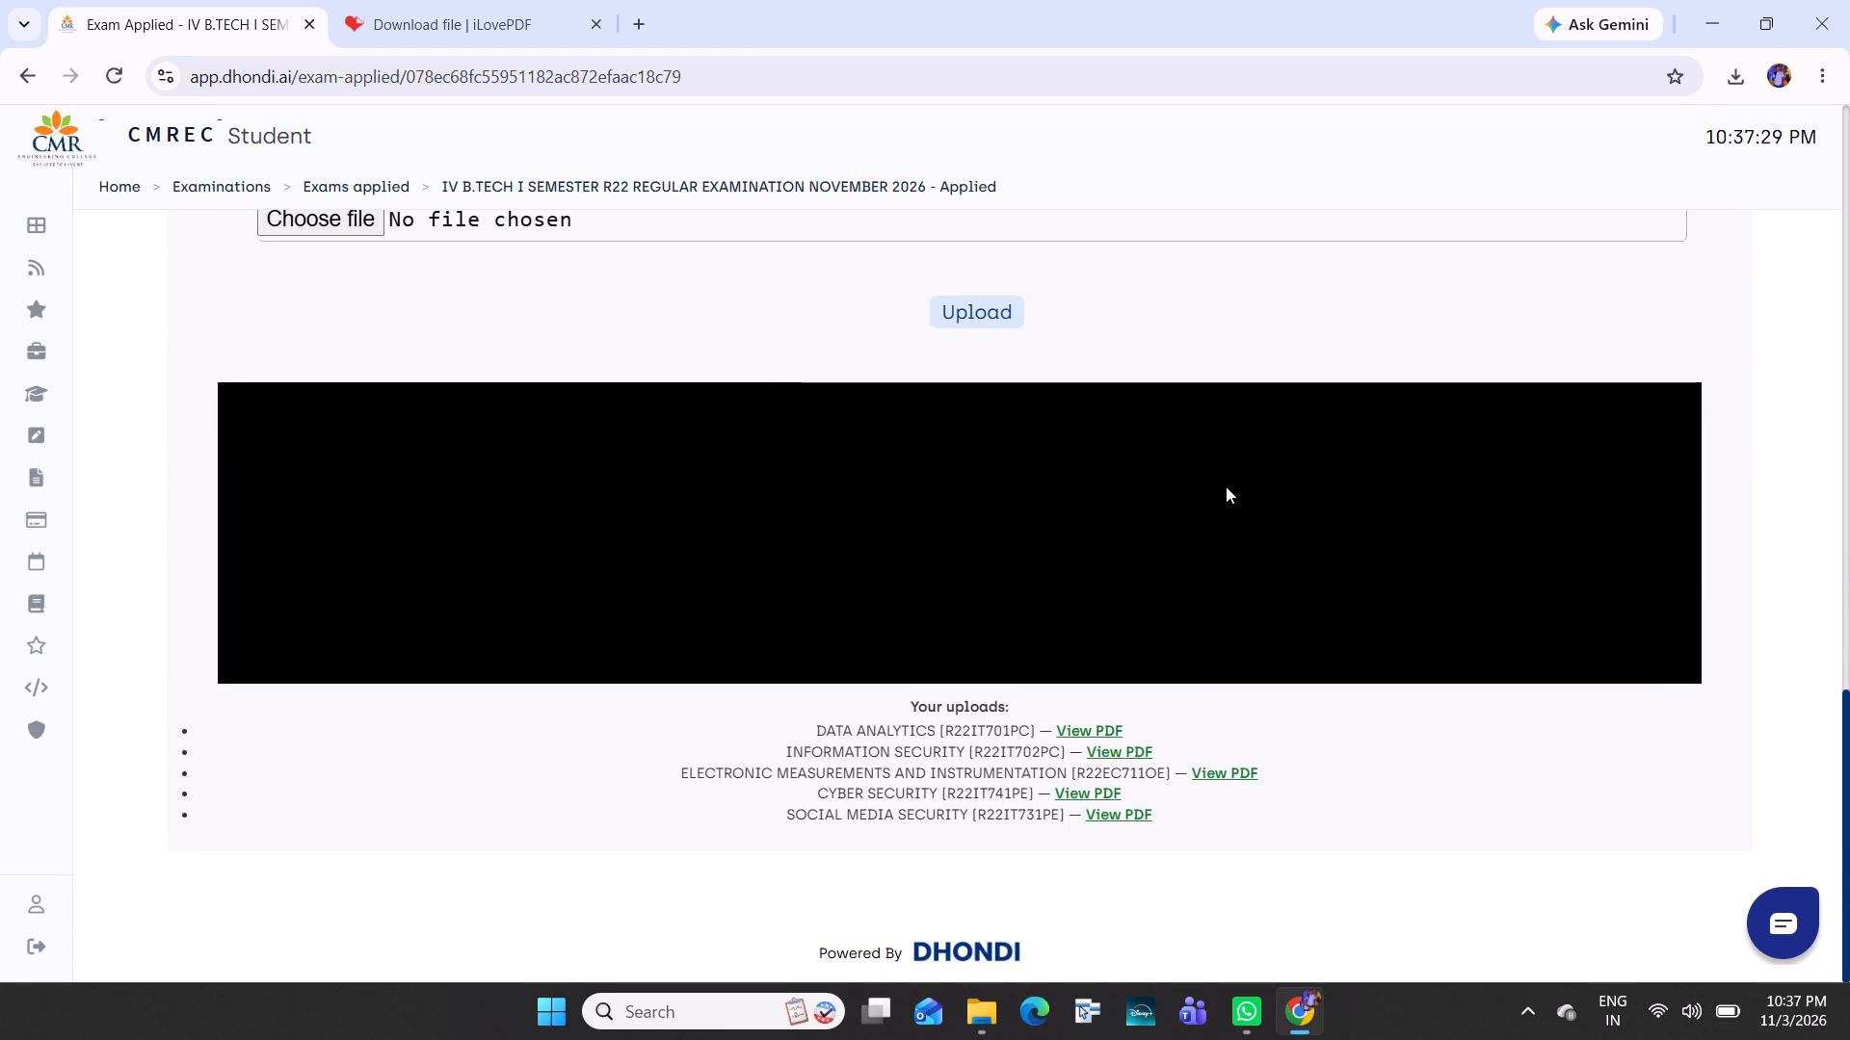
{"action": "scroll", "coordinate": [1226, 486], "scroll_direction": "up", "scroll_amount": 11}
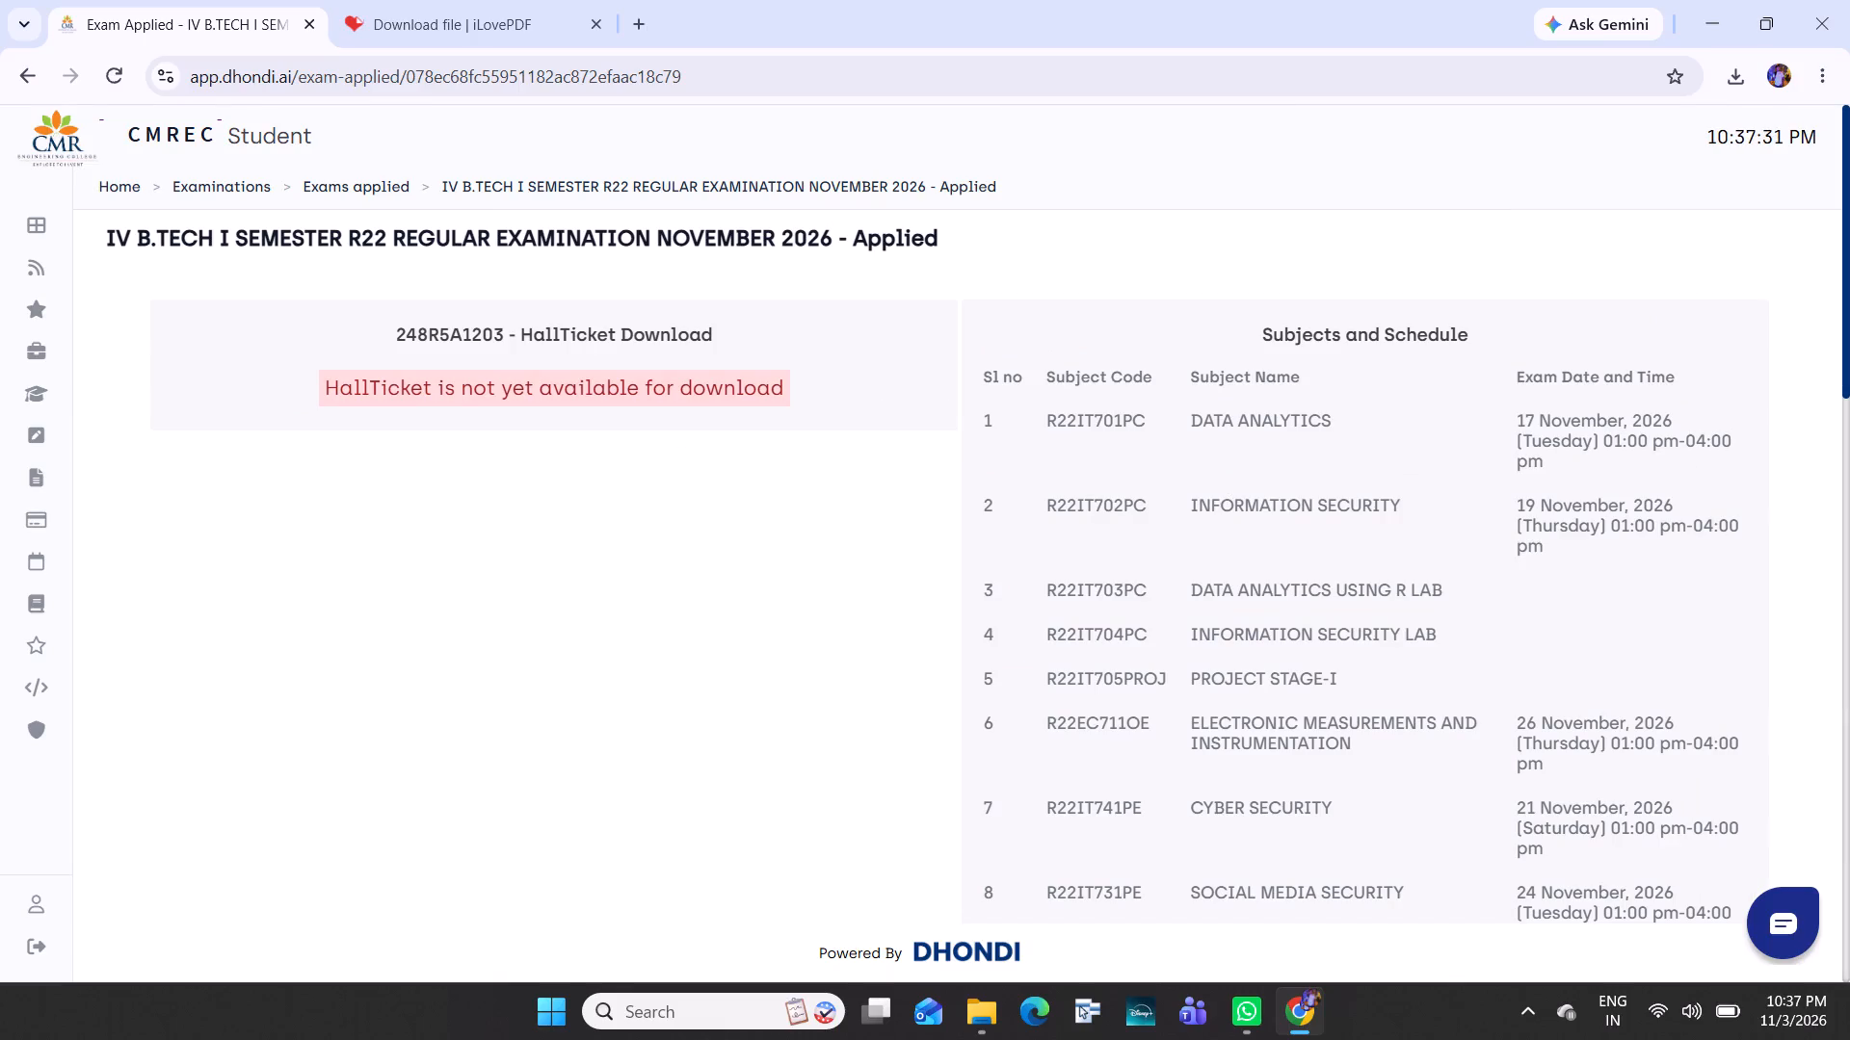
Log out of the CMREC student portal and close the iLovePDF download page.
{"action": "left_click", "coordinate": [205, 19]}
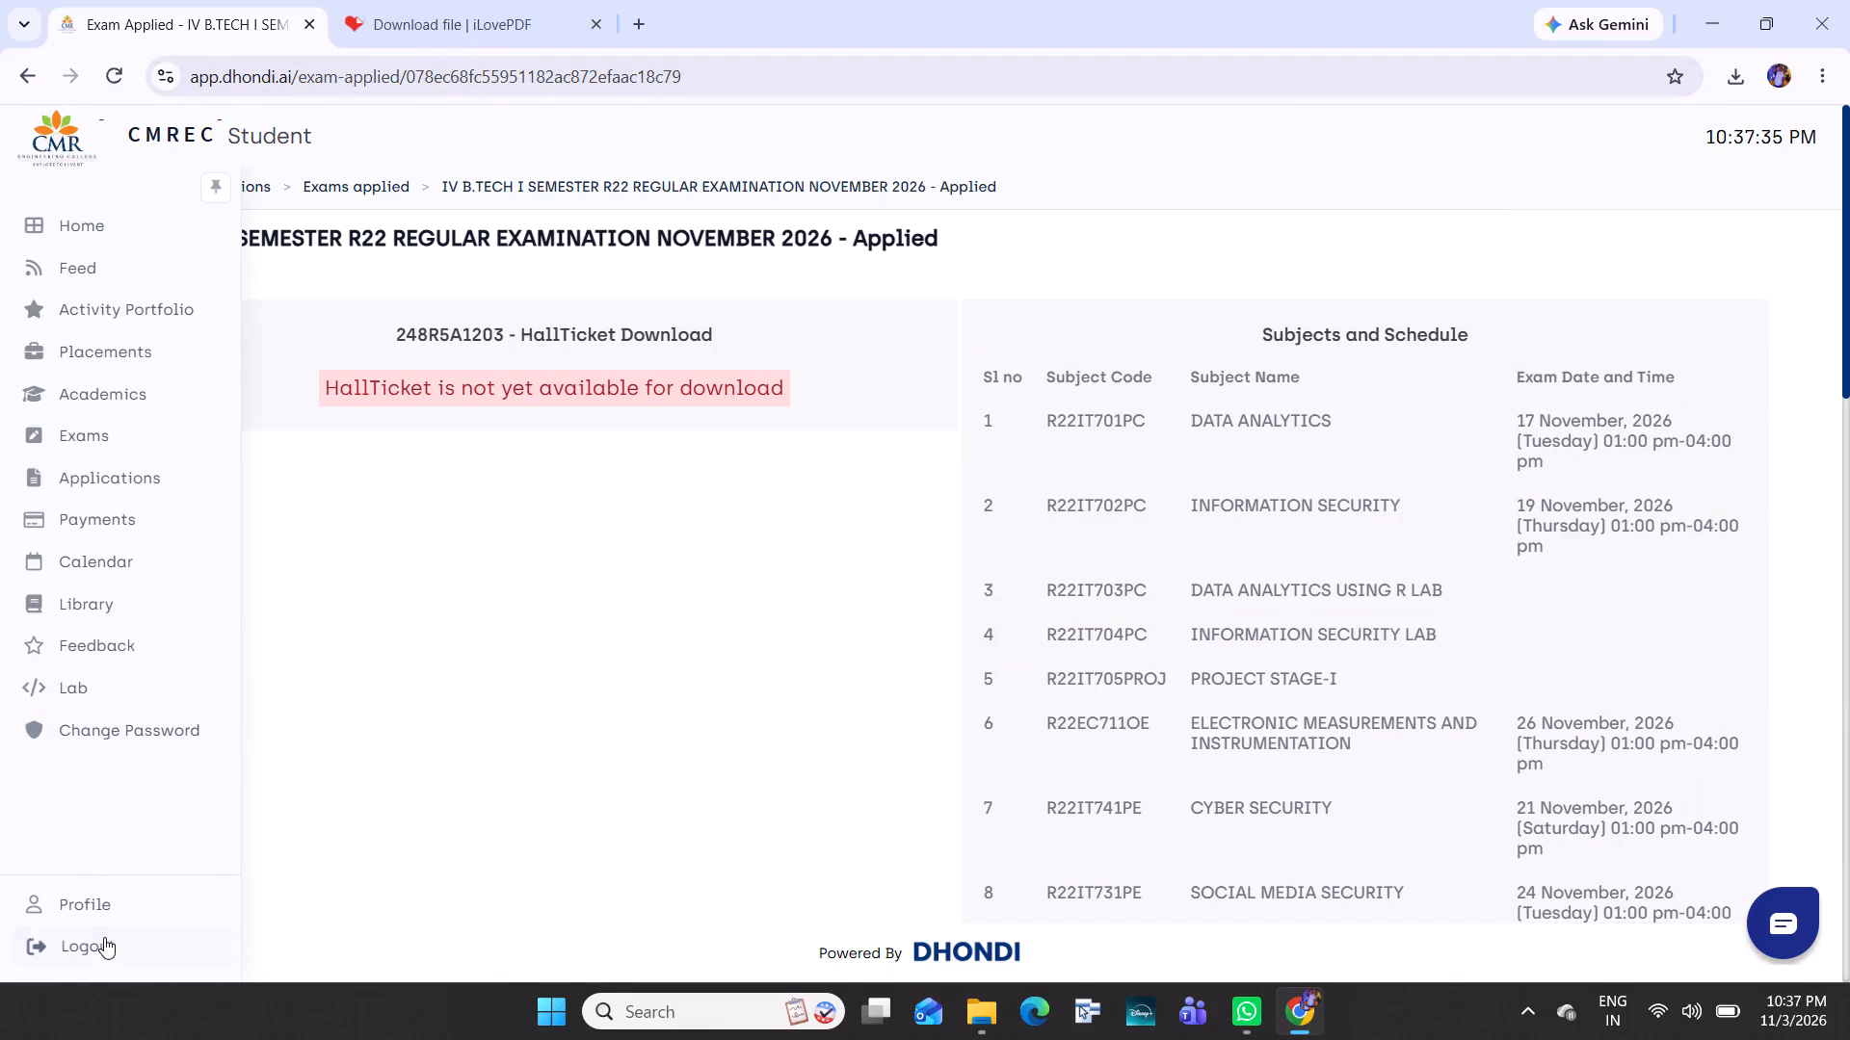
{"action": "left_click", "coordinate": [104, 937]}
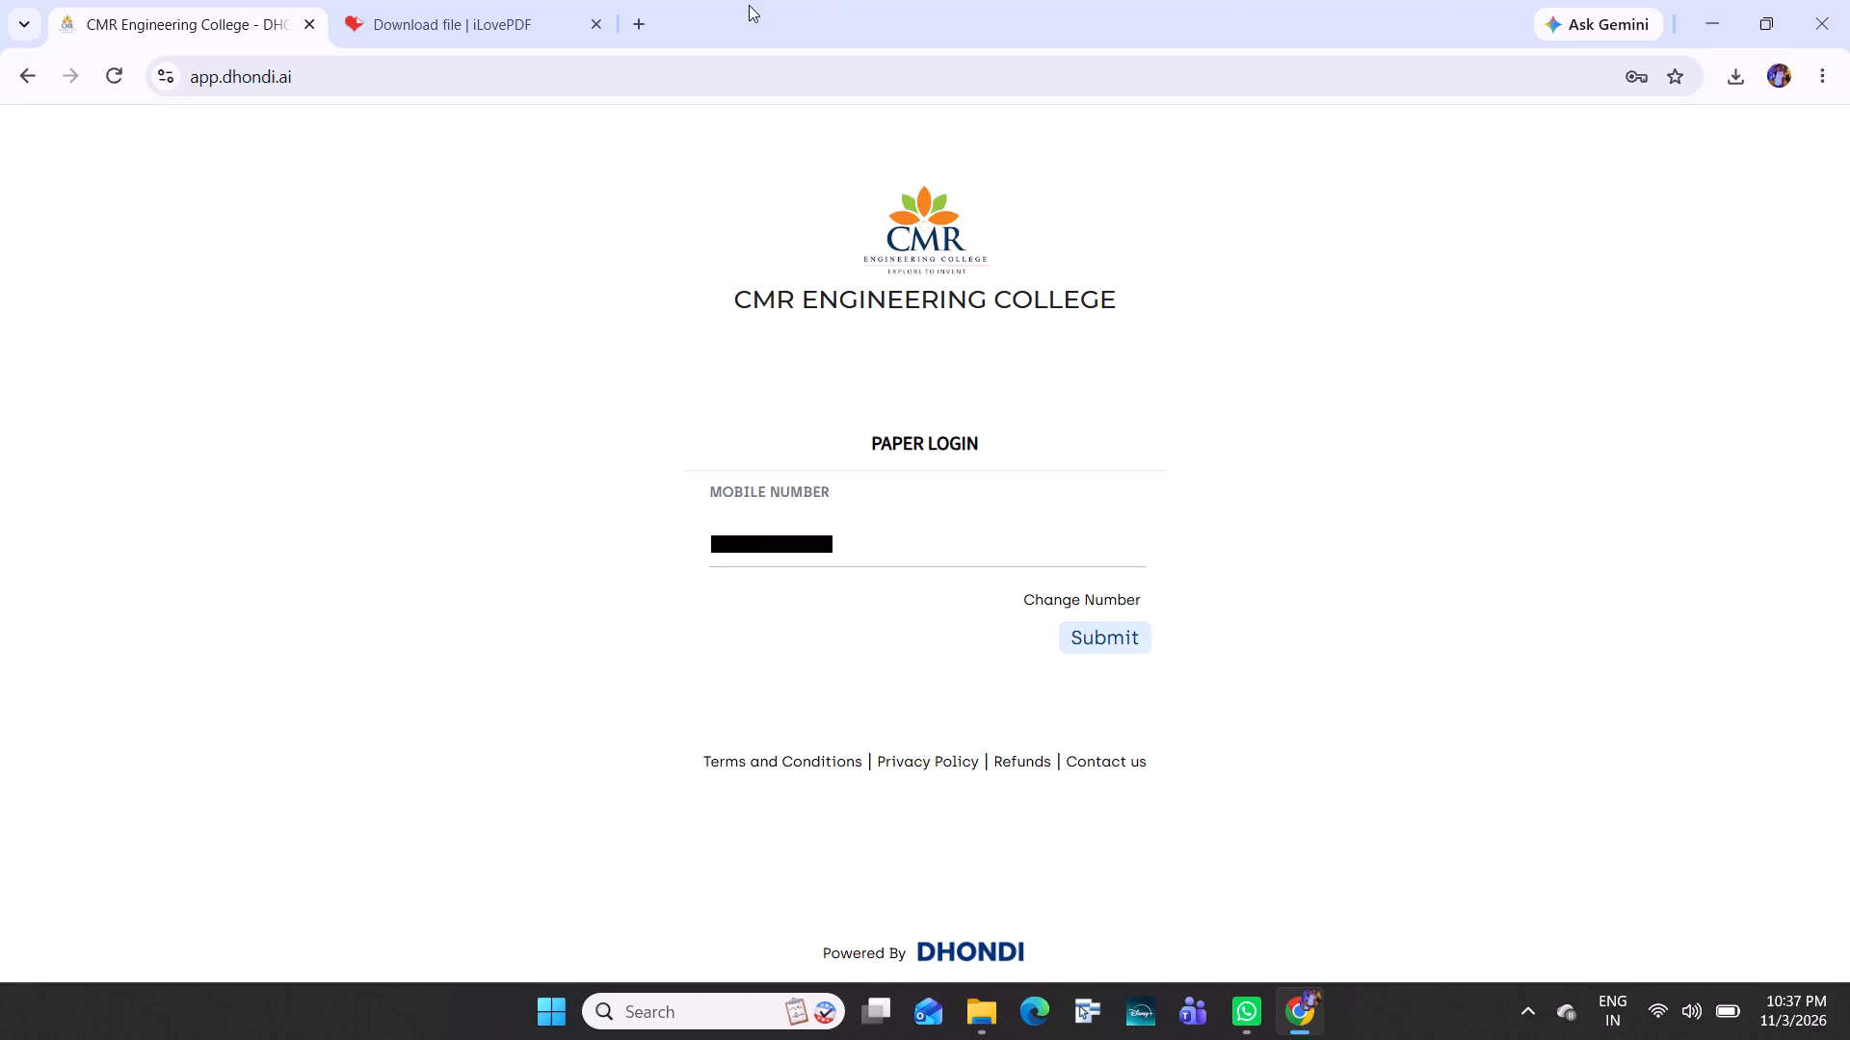
{"action": "left_click", "coordinate": [595, 29]}
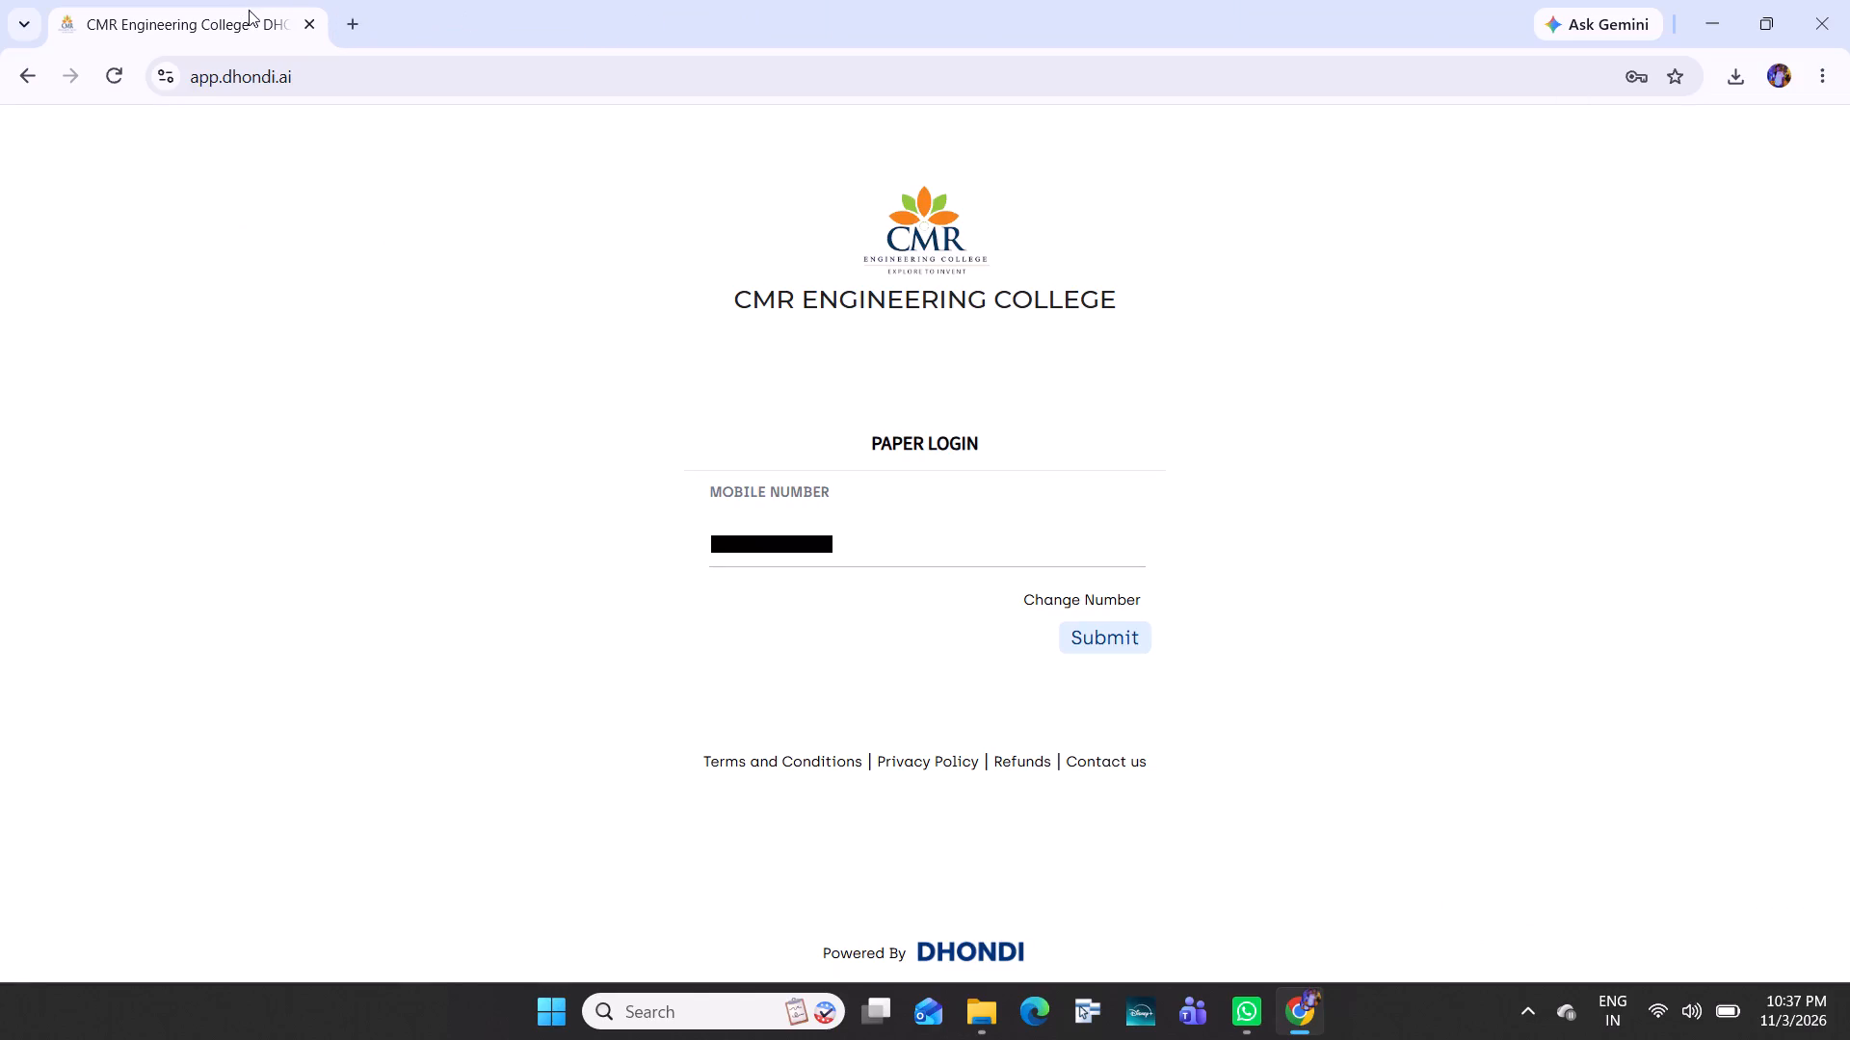